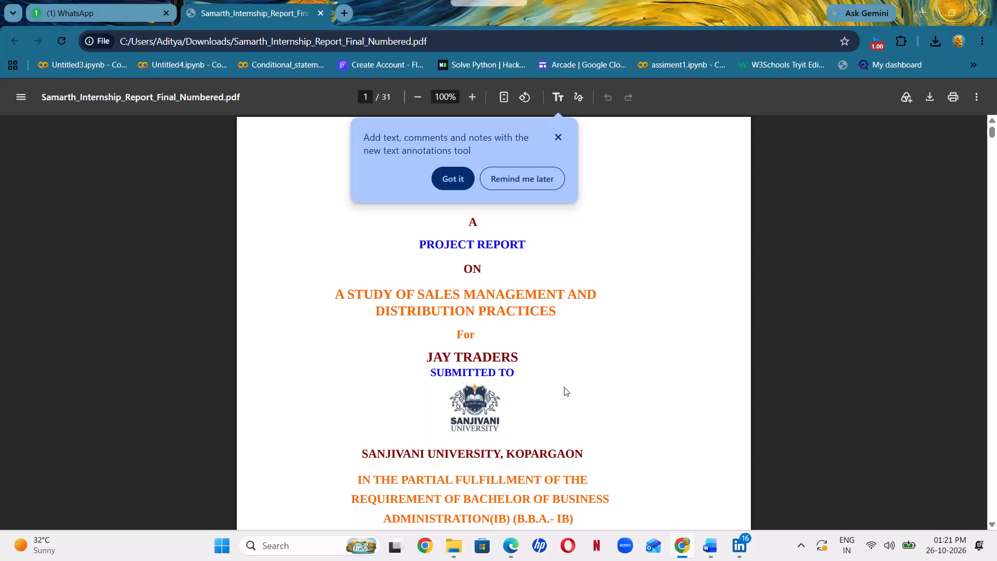
# Dismiss the text annotation tip and look over the title page of the internship report PDF.
pyautogui.click(554, 137)
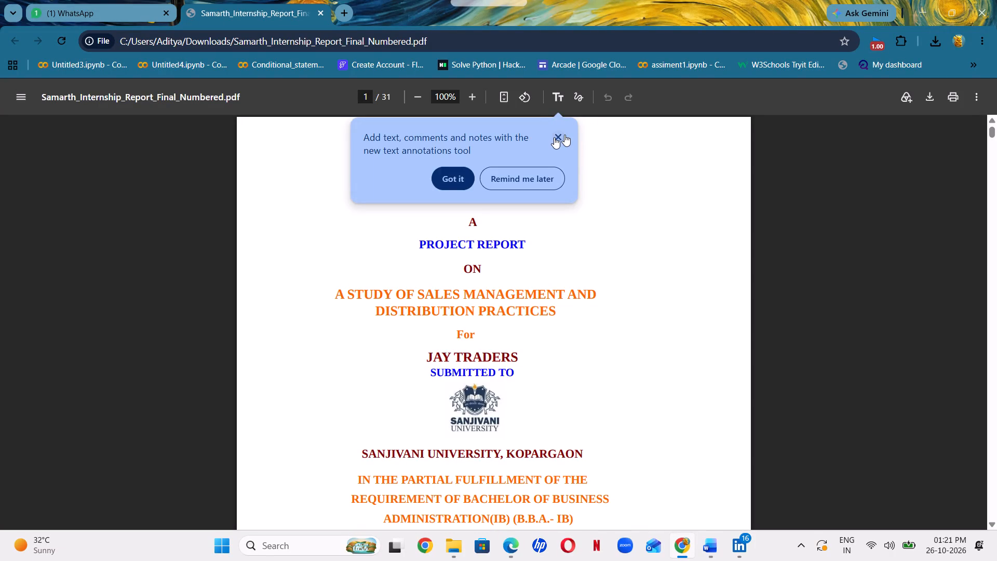
pyautogui.scroll(-4, 569, 211)
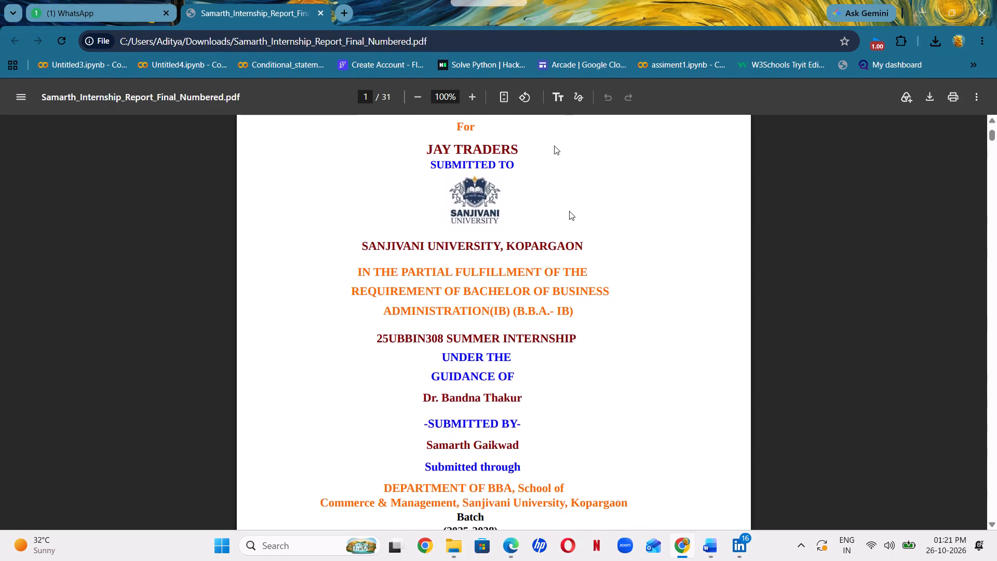
pyautogui.scroll(-1, 569, 211)
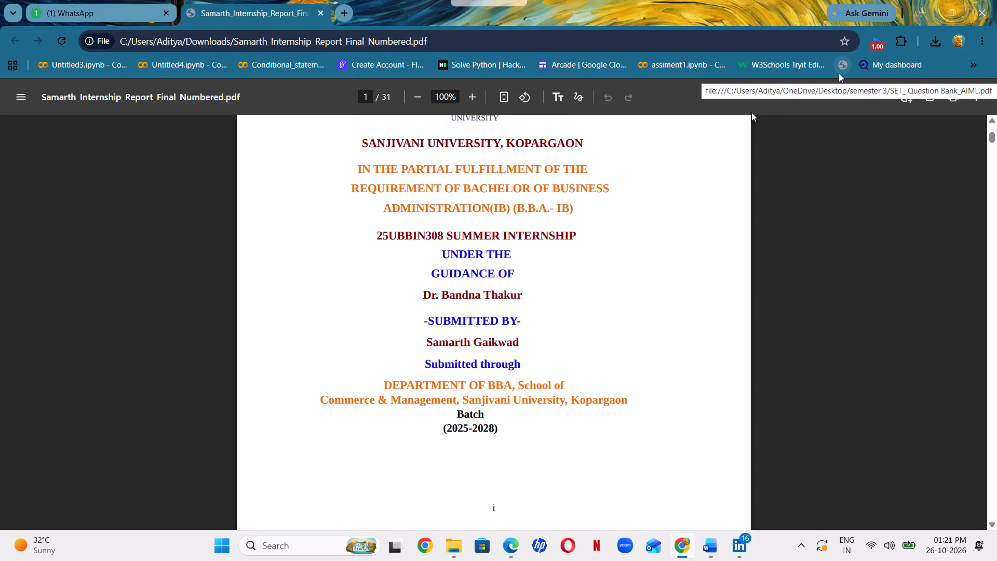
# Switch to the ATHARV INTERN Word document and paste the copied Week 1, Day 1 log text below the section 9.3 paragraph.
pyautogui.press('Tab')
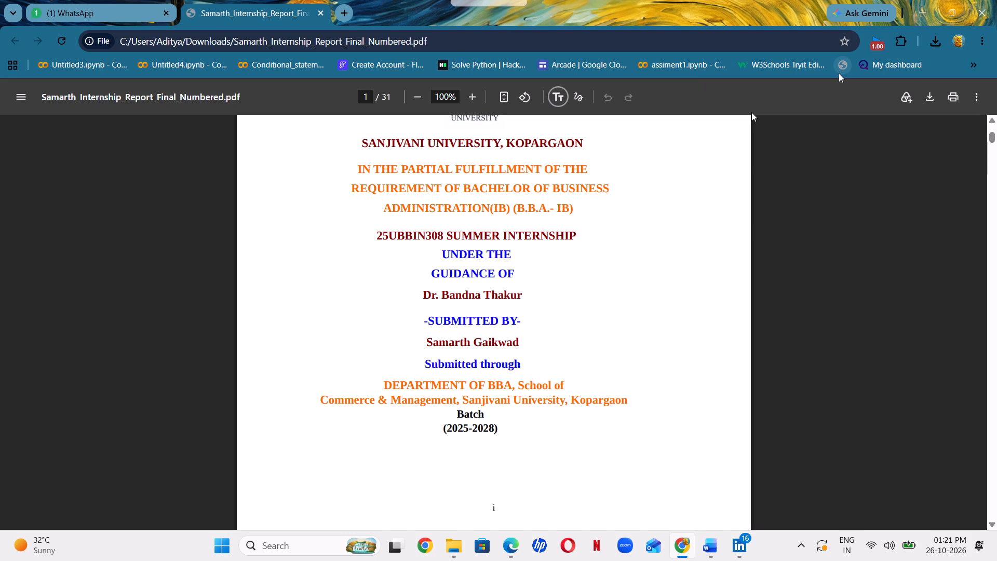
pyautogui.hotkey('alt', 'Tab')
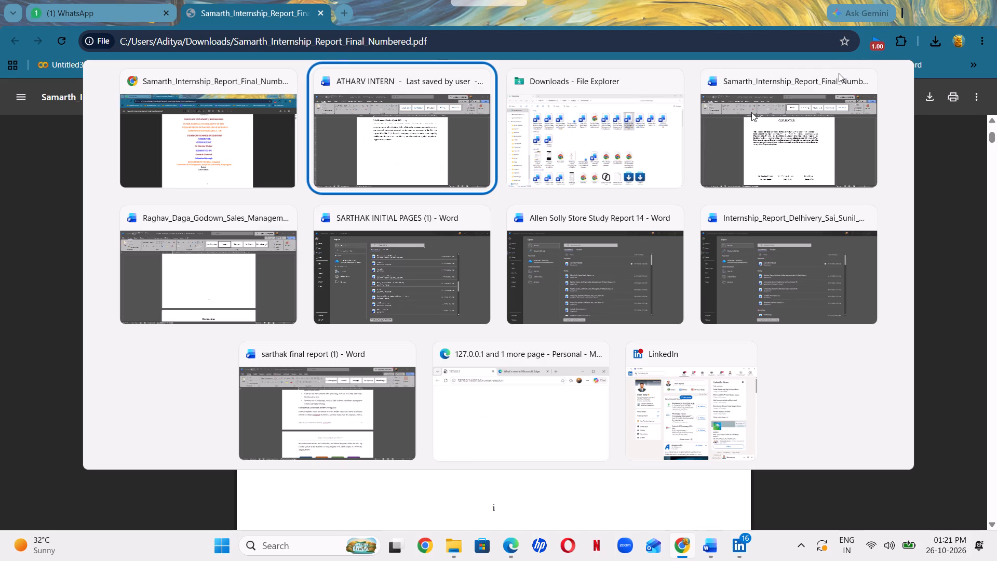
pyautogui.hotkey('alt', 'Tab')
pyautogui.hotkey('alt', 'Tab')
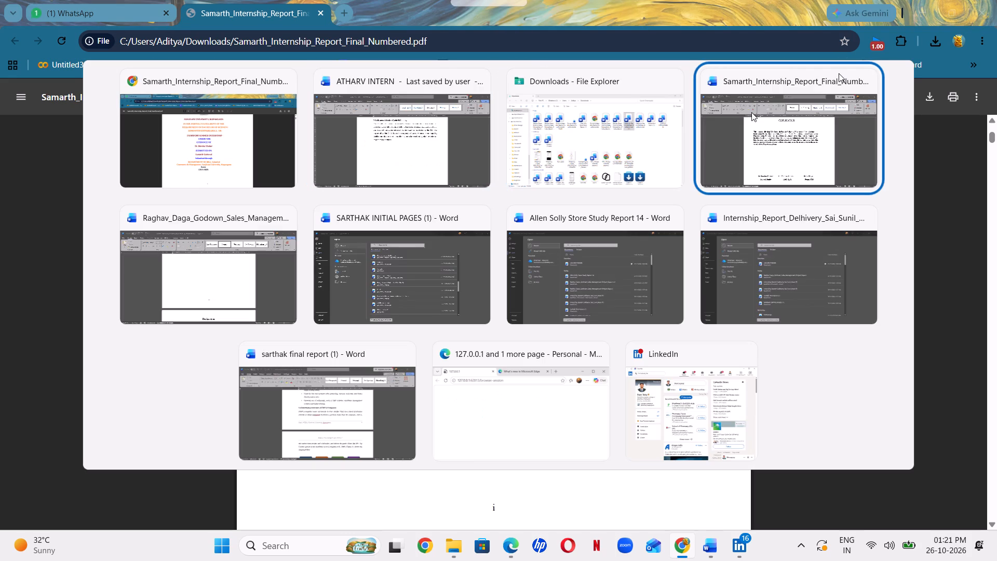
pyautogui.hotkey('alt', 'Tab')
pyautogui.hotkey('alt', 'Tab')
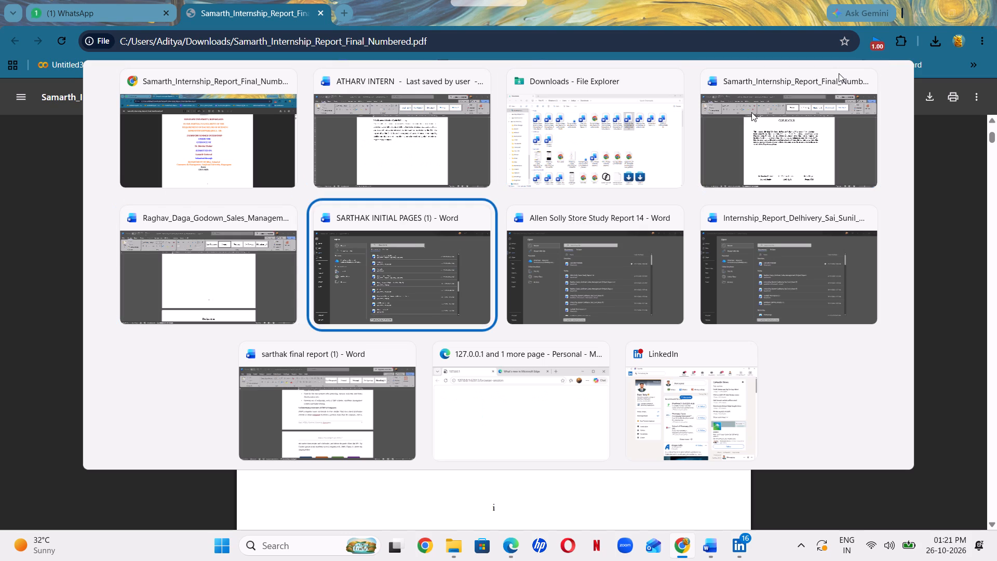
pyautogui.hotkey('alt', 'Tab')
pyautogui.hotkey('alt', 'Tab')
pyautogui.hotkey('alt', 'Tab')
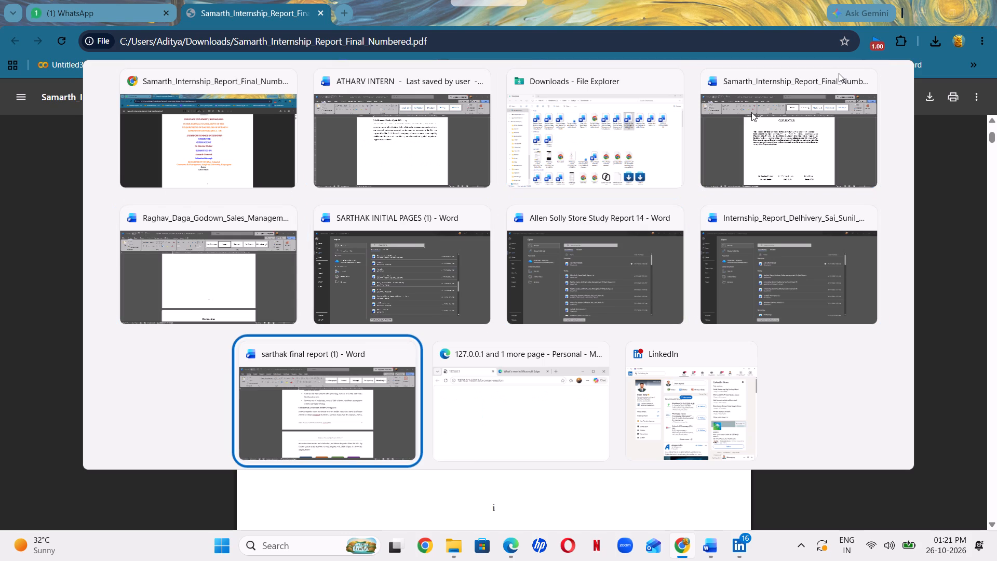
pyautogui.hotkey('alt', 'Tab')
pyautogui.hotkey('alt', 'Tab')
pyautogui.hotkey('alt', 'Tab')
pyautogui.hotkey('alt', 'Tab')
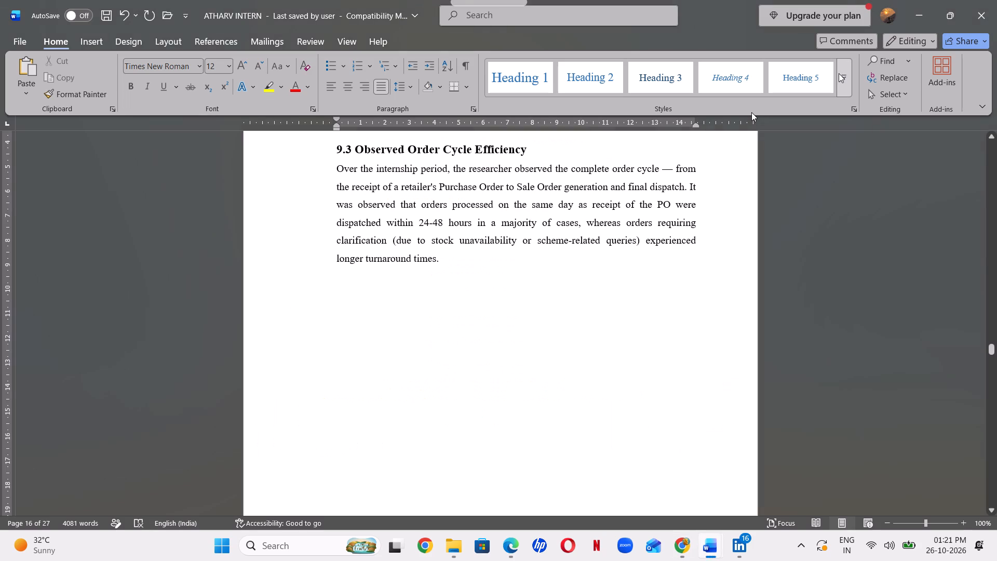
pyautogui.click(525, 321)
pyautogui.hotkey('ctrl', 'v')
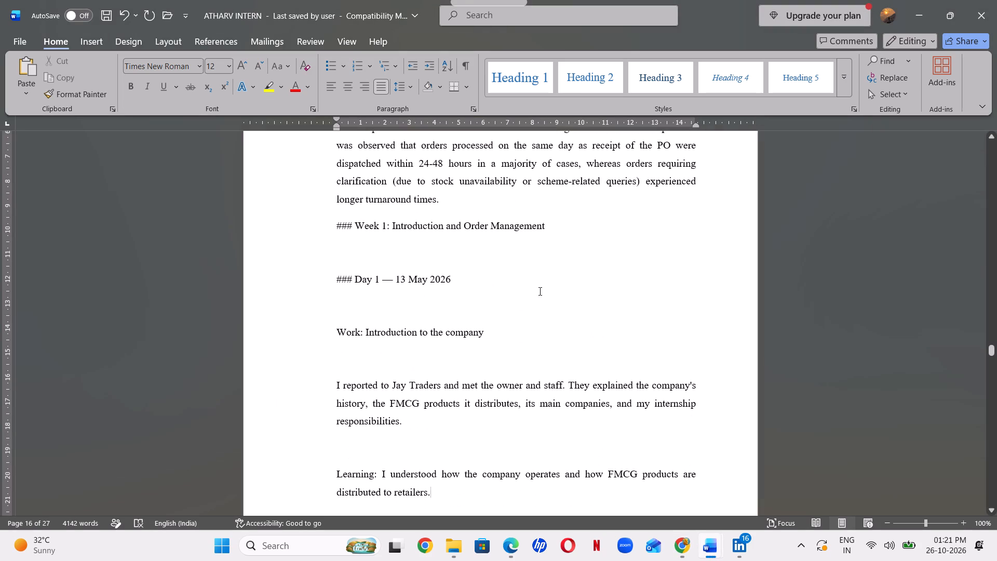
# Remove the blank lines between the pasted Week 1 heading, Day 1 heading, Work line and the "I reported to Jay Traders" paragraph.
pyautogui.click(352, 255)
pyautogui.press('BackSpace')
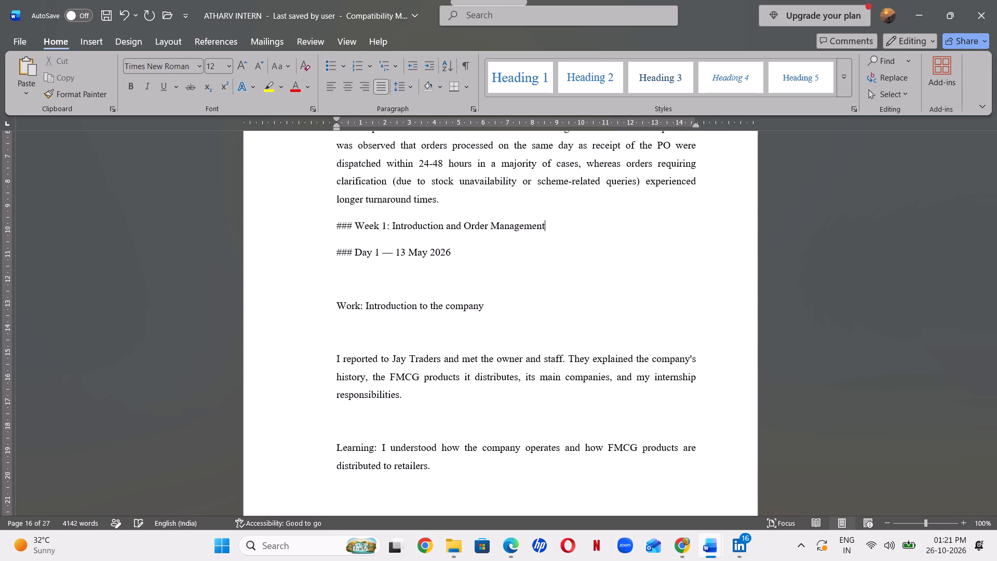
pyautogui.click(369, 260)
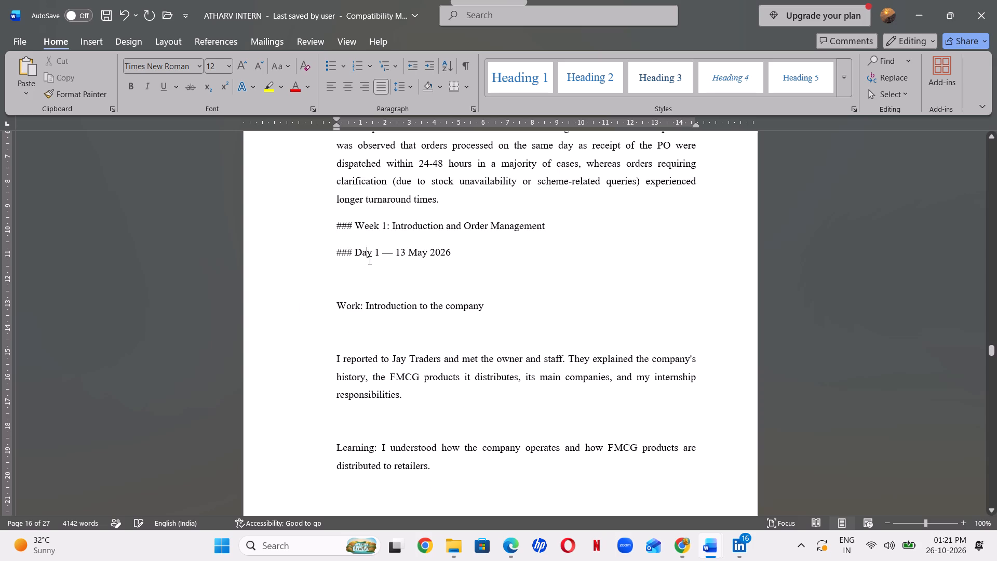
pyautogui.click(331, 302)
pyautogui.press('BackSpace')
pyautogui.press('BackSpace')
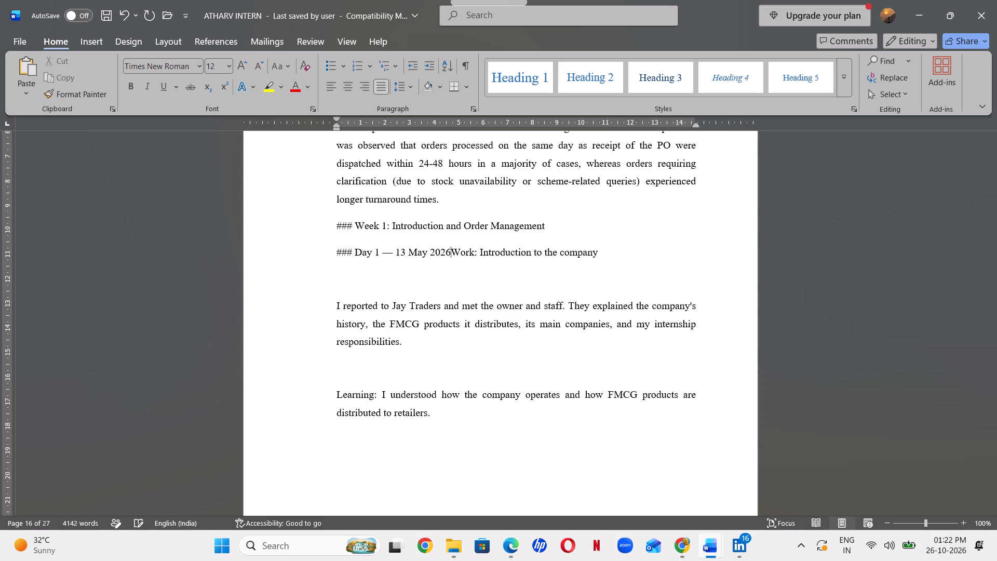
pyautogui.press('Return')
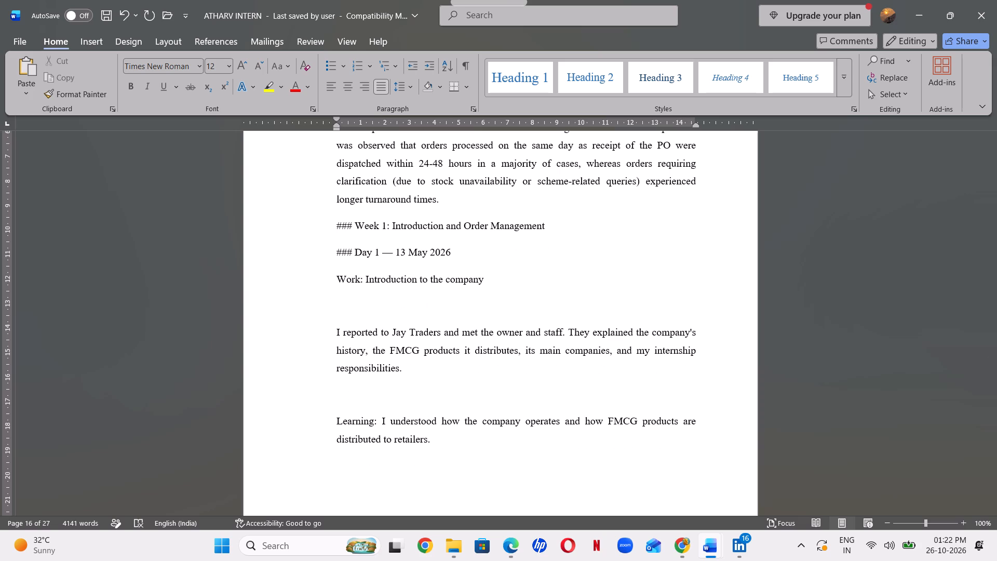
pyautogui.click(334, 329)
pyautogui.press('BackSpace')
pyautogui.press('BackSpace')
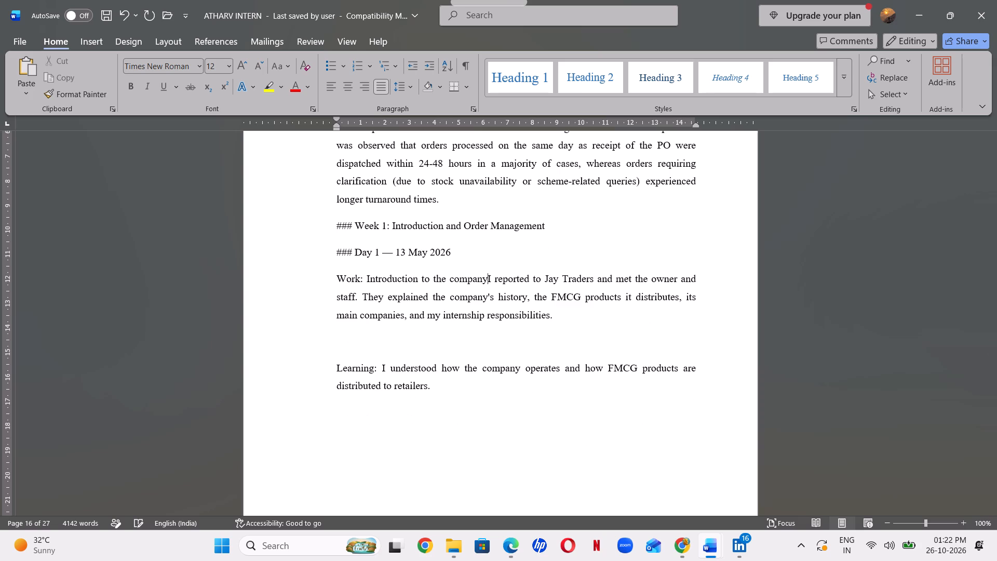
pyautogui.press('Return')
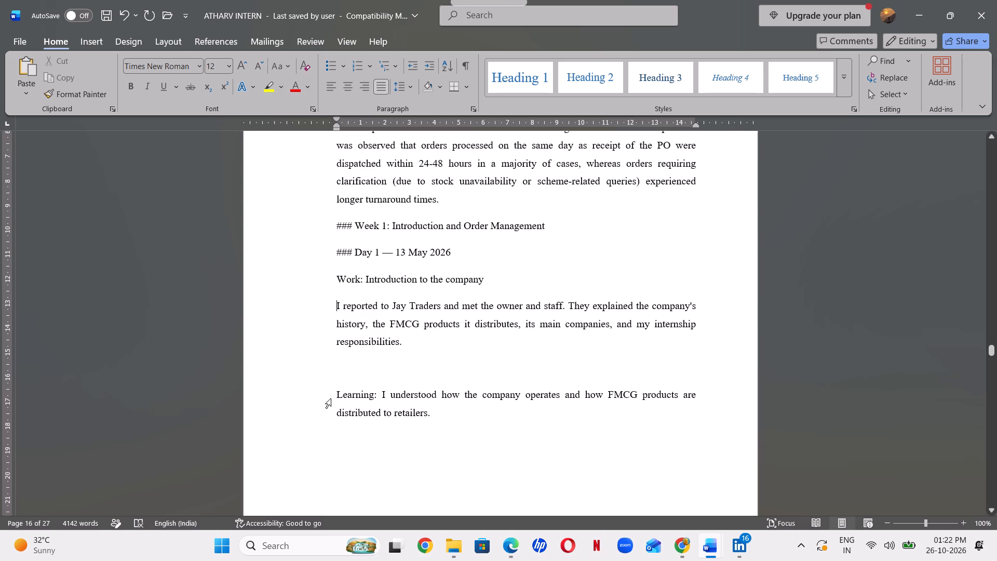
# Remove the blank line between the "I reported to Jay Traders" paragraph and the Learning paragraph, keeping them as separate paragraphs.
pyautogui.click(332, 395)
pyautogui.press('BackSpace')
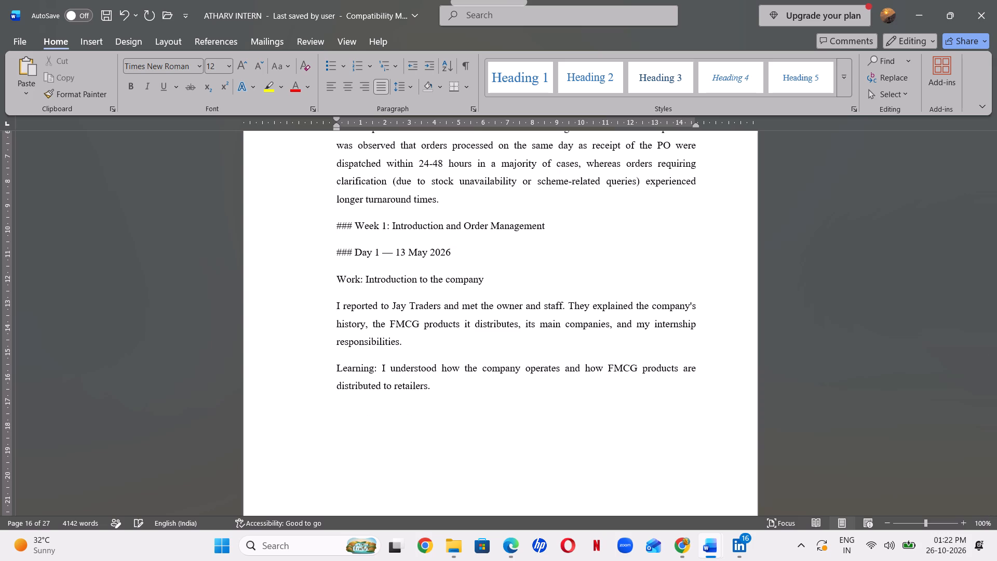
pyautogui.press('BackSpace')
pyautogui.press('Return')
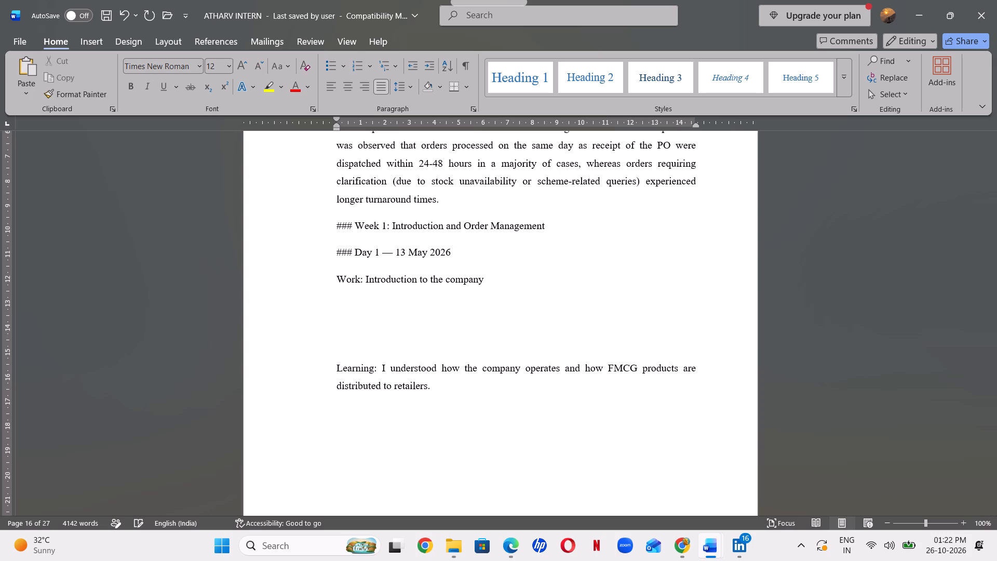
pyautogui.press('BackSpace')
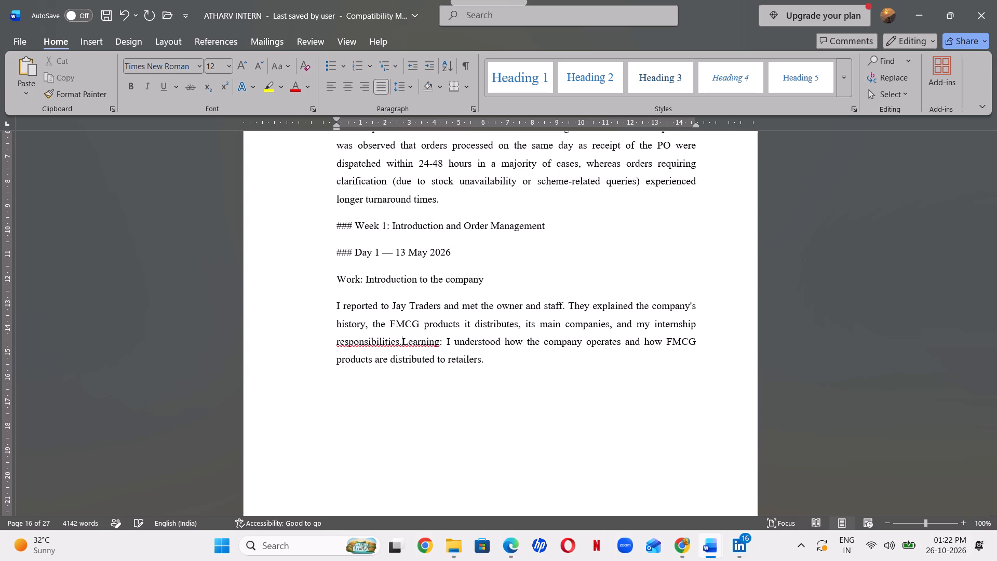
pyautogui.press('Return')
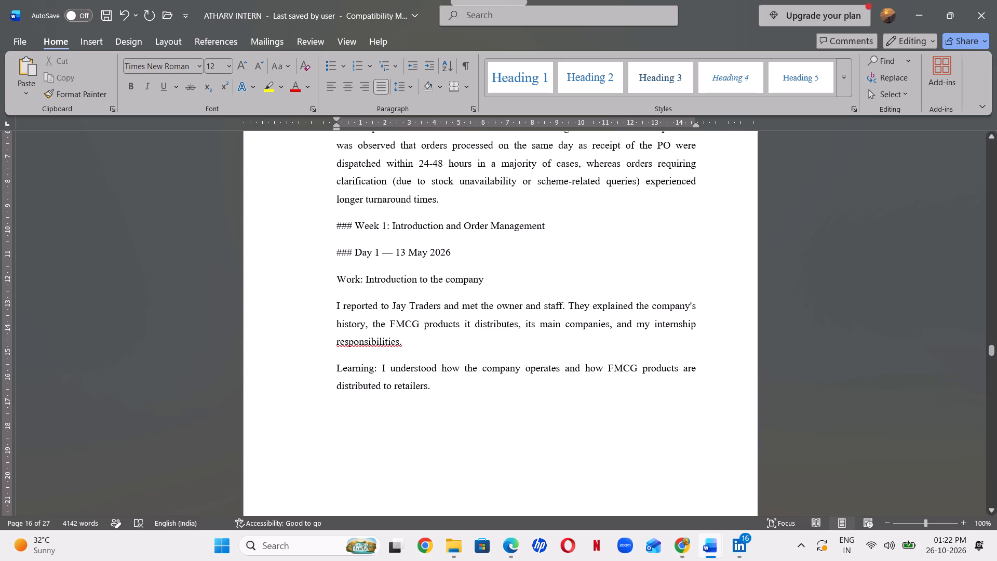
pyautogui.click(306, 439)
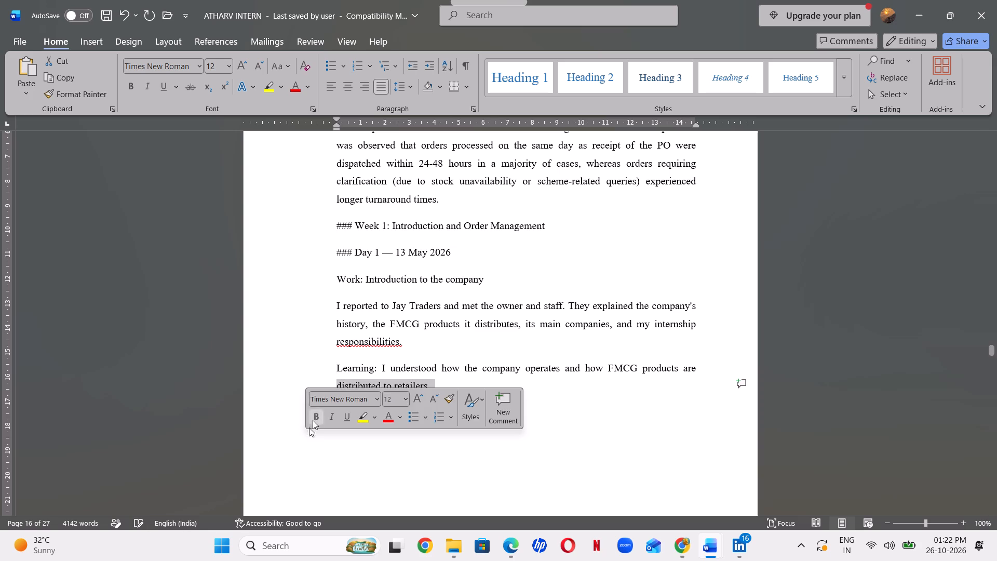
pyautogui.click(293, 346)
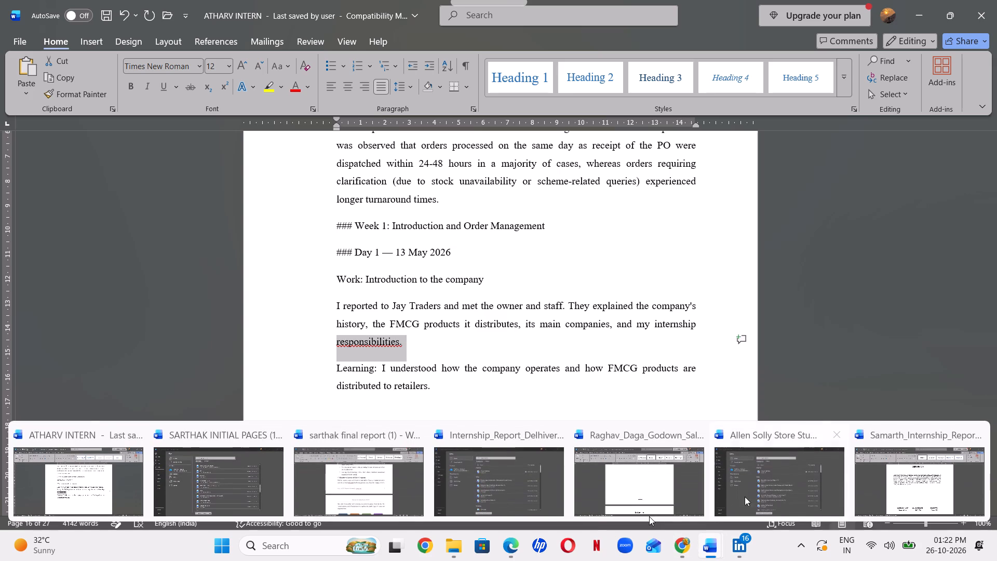
# Open the Samarth_Internship_Report_Final_Numbered Word document and examine its daily log entries back to the Introduction before Week 1.
pyautogui.click(888, 462)
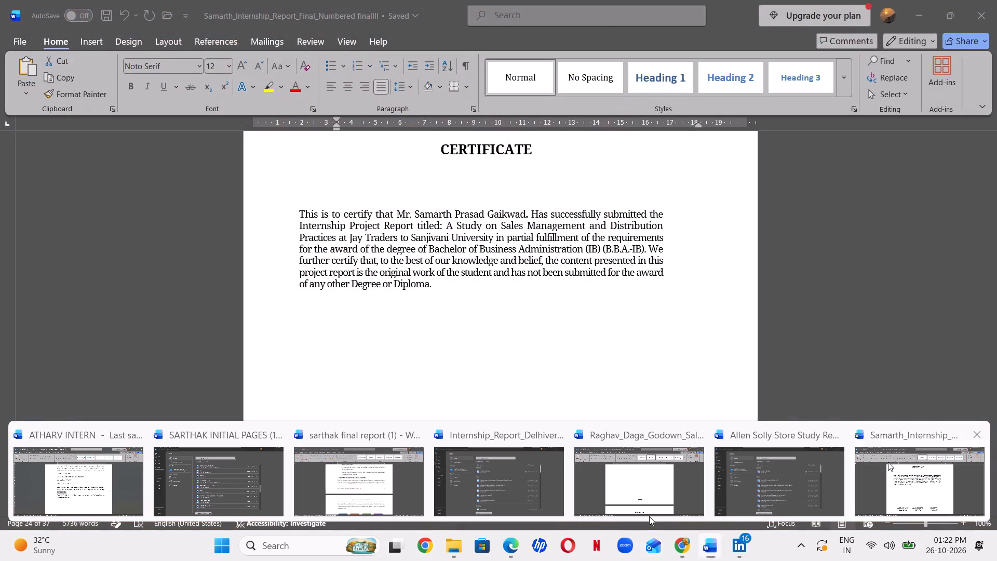
pyautogui.scroll(-6, 598, 409)
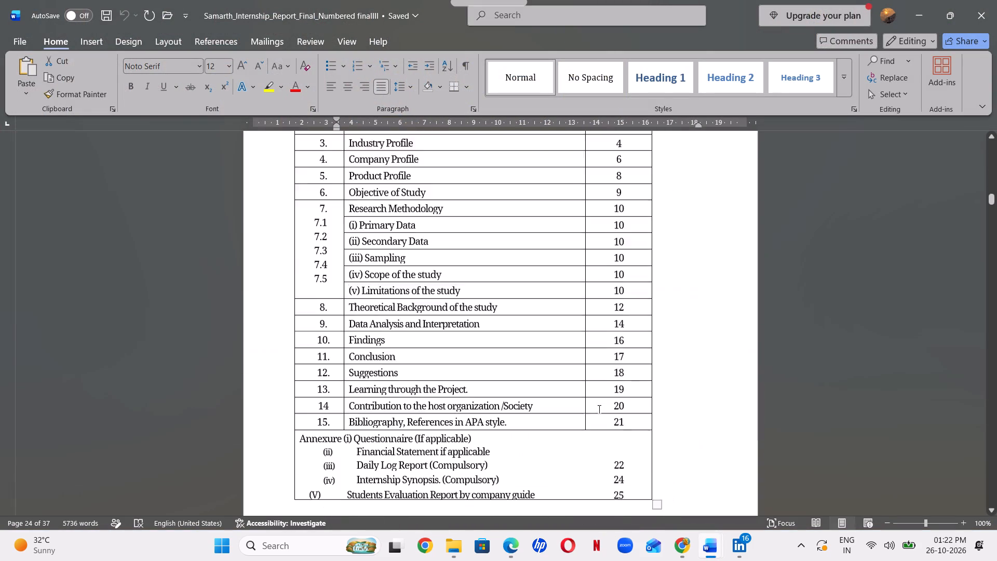
pyautogui.scroll(-15, 598, 409)
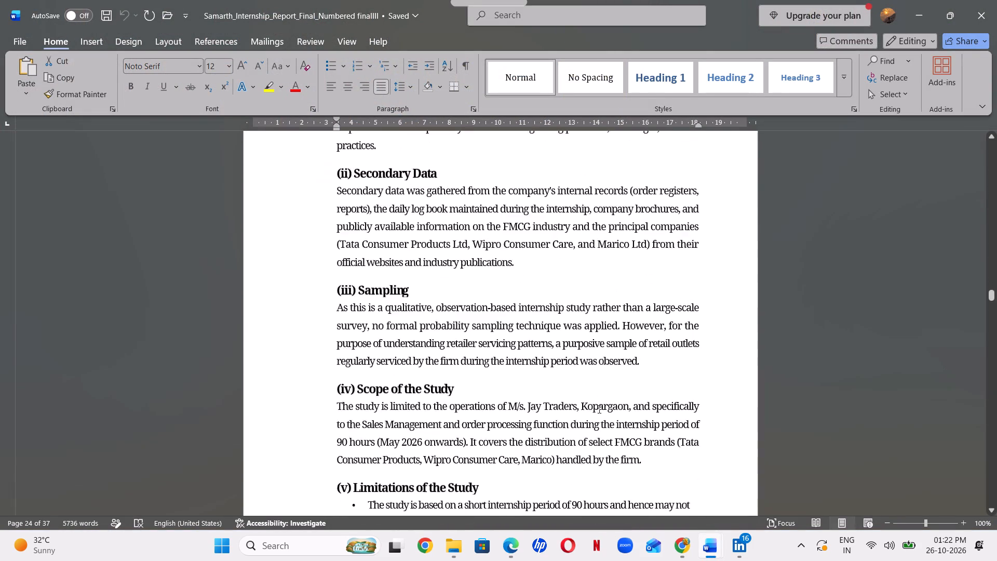
pyautogui.scroll(-13, 598, 409)
pyautogui.scroll(1, 598, 409)
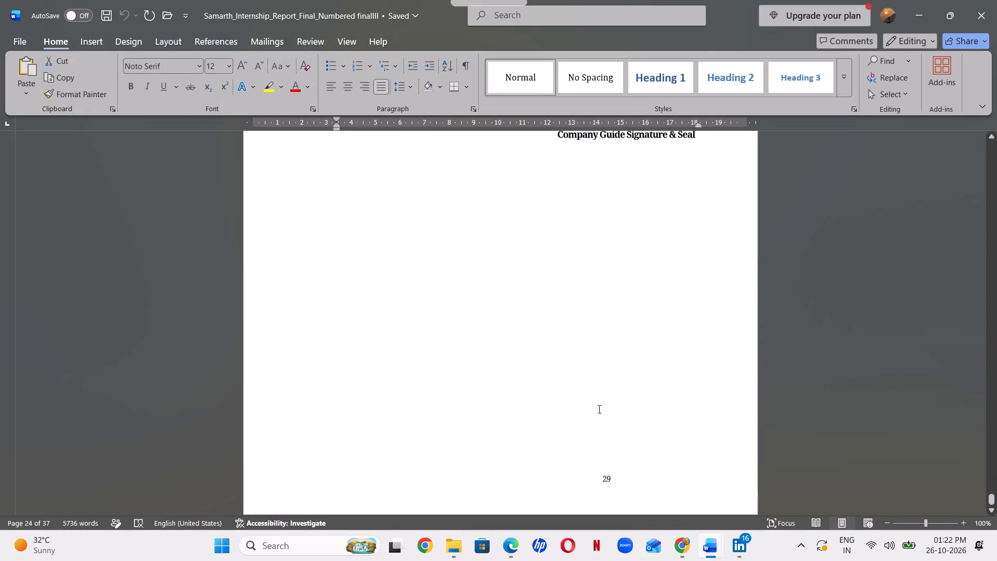
pyautogui.scroll(4, 598, 409)
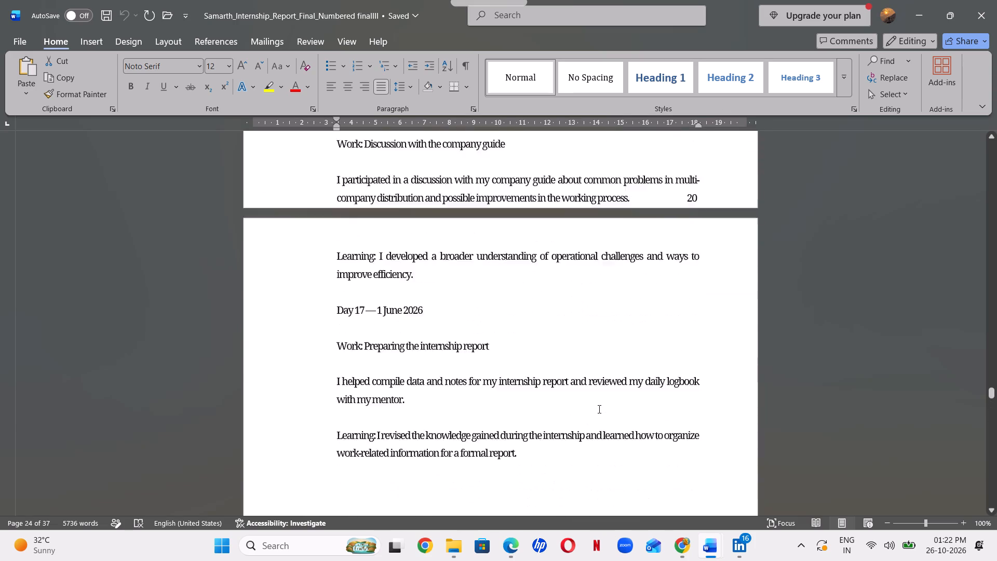
pyautogui.scroll(4, 598, 409)
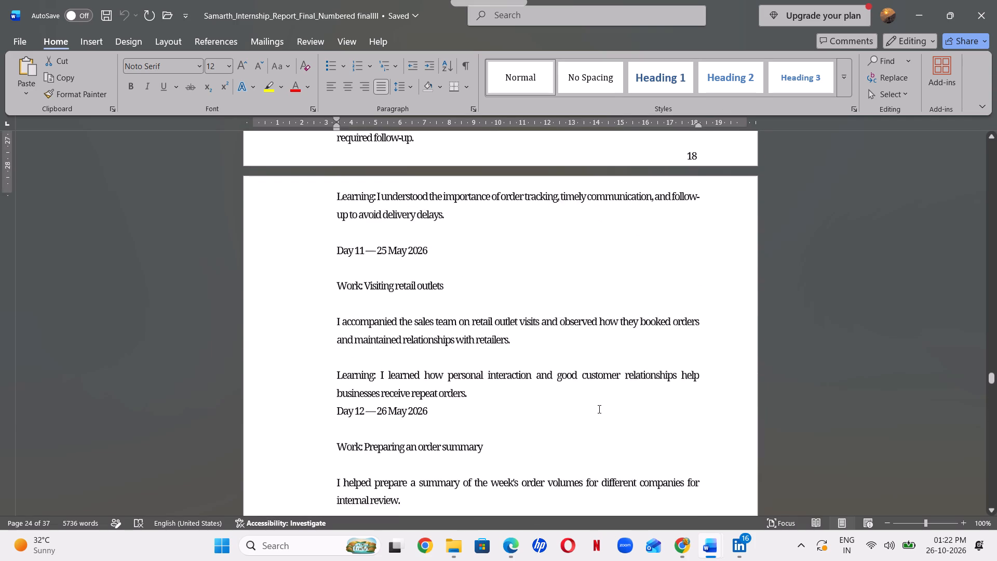
pyautogui.scroll(4, 598, 409)
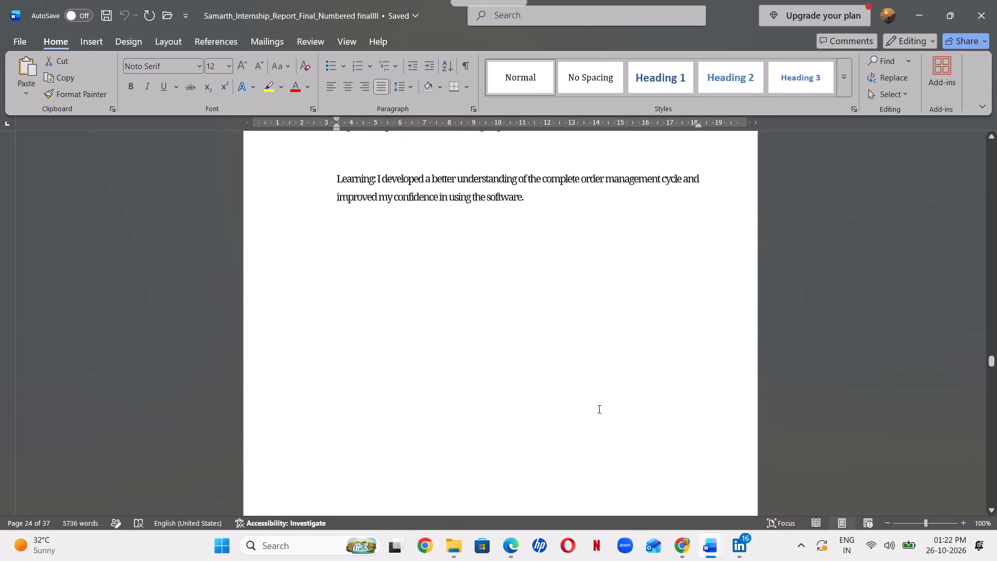
pyautogui.scroll(4, 598, 409)
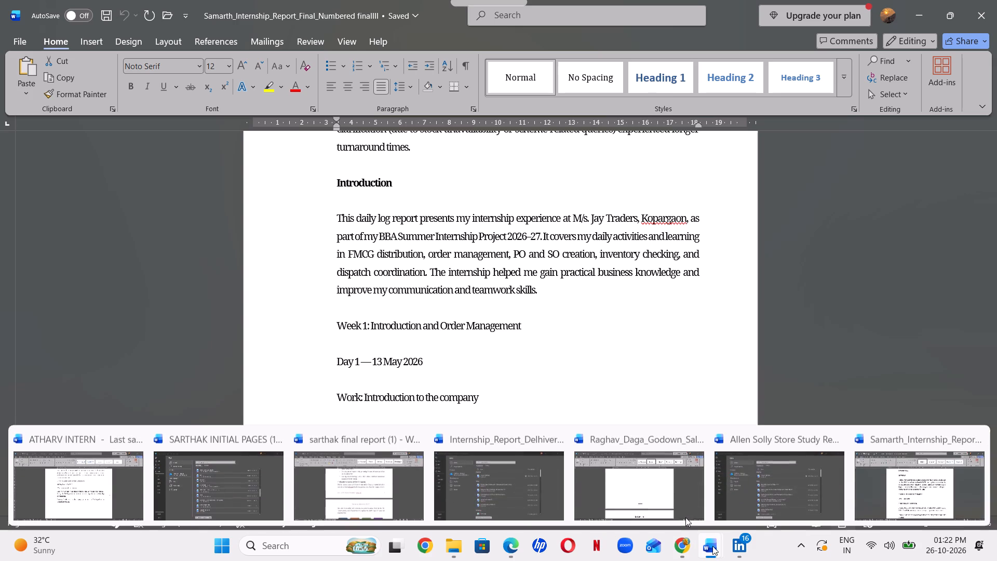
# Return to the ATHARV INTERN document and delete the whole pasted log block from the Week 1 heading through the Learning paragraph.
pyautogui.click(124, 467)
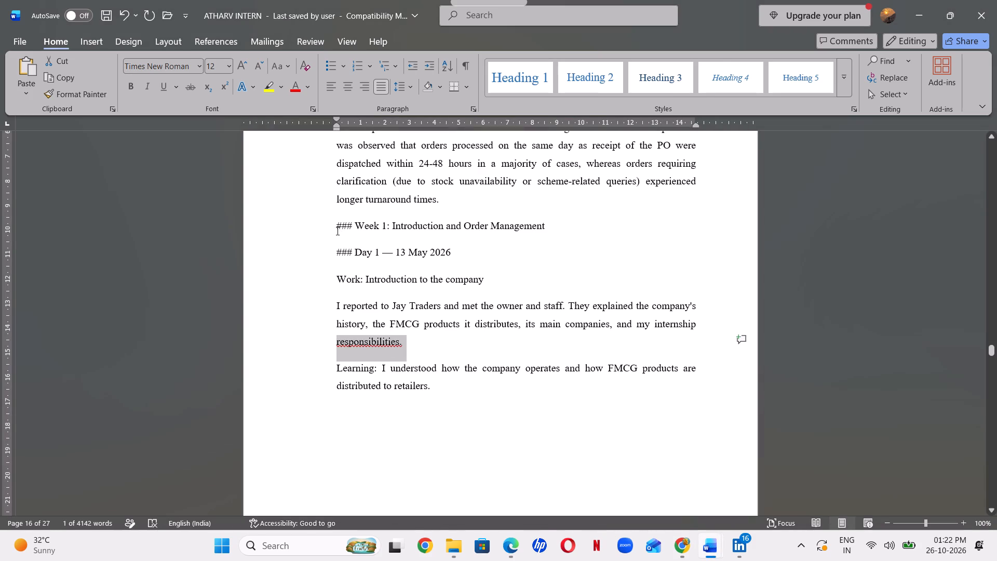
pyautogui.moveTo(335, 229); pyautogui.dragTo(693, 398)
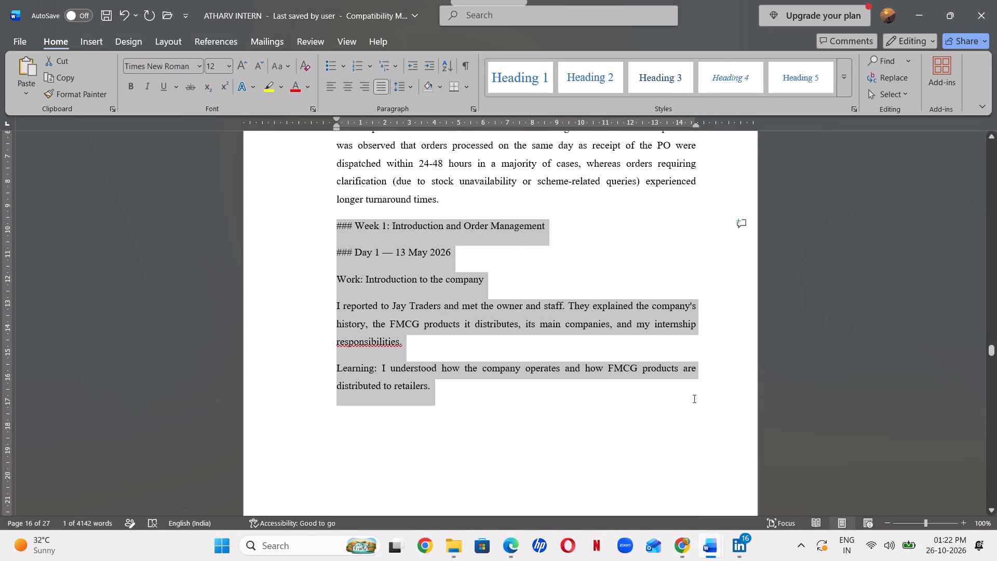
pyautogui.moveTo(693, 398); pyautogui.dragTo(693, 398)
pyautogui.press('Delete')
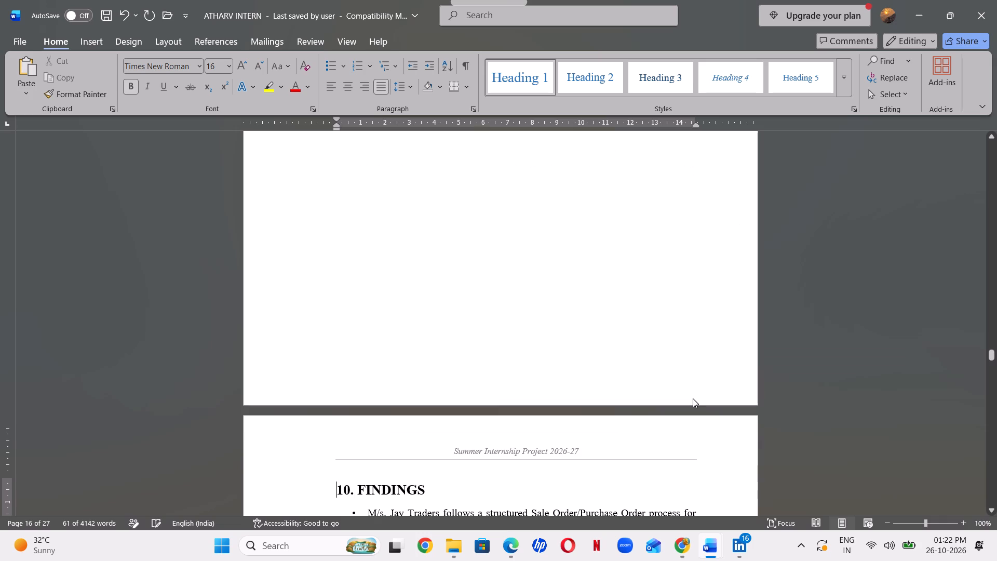
# Start a new empty paragraph below the section 9.3 Observed Order Cycle Efficiency text.
pyautogui.click(684, 291)
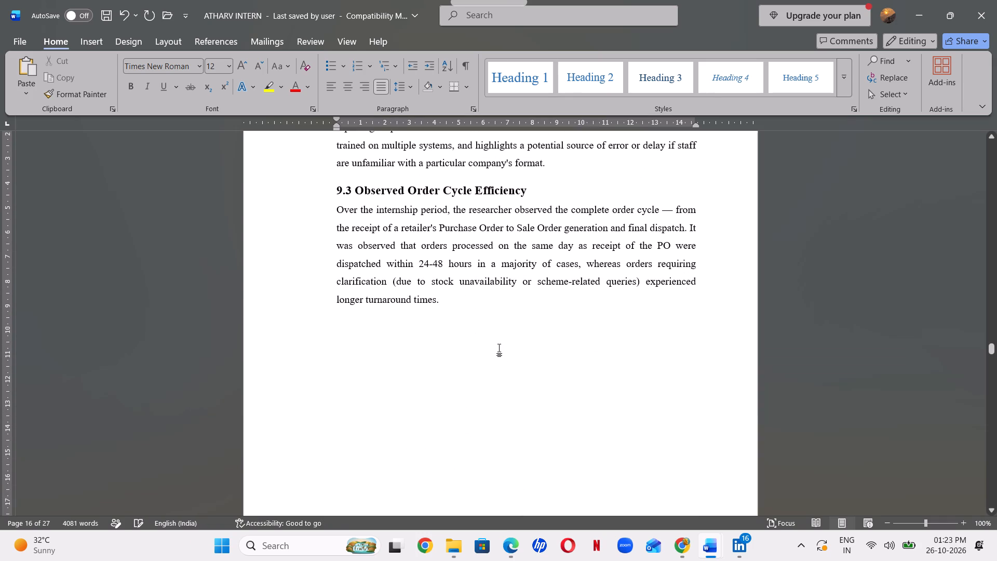
pyautogui.press('Return')
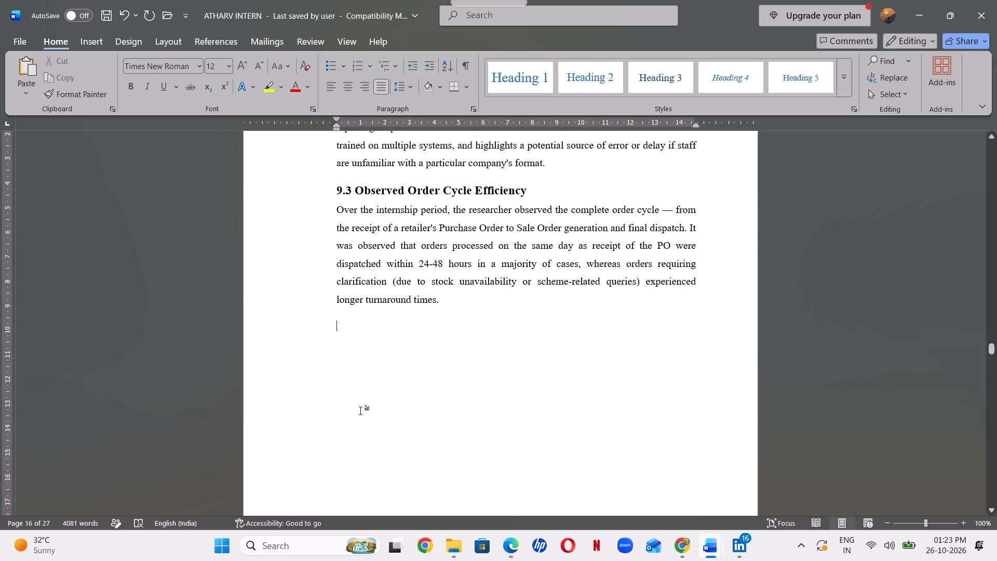
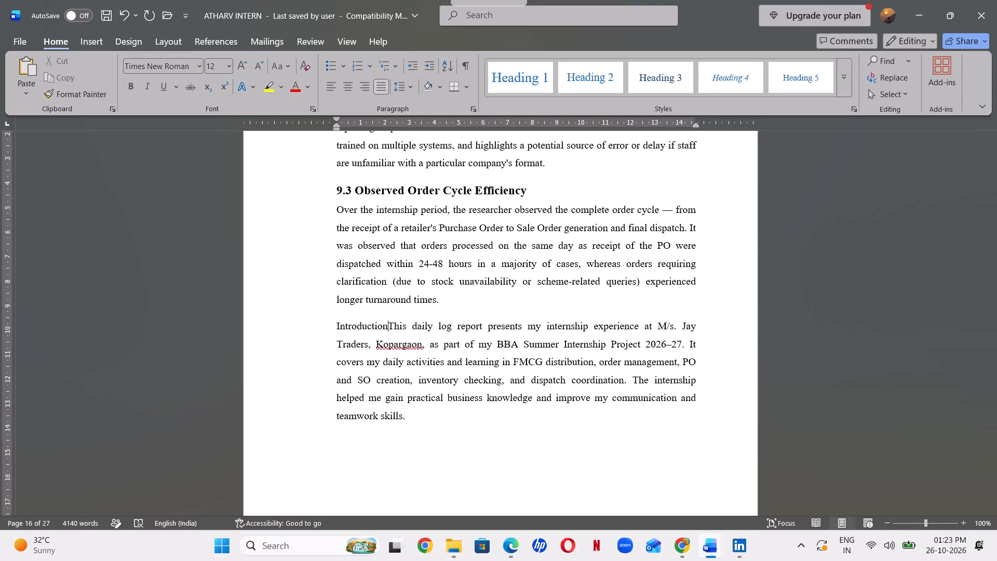
# Split the word "Introduction" from the daily log text below section 9.3 so it stands on its own line.
pyautogui.press('Return')
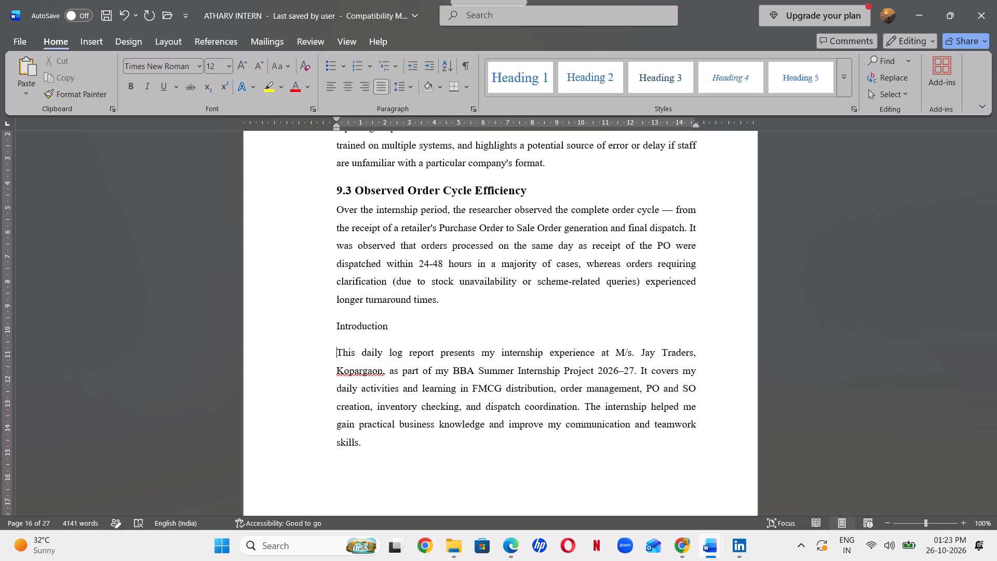
pyautogui.scroll(-1, 331, 376)
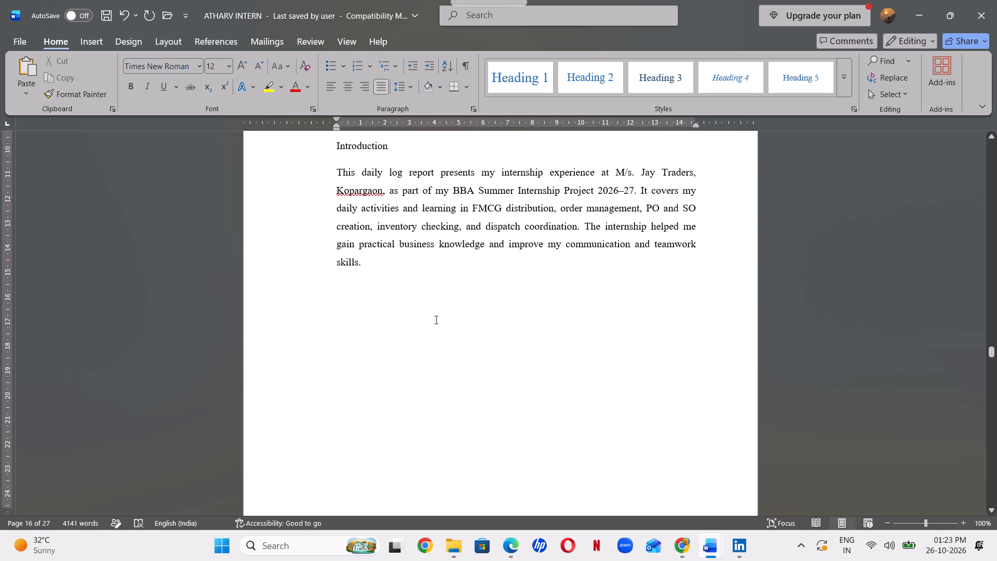
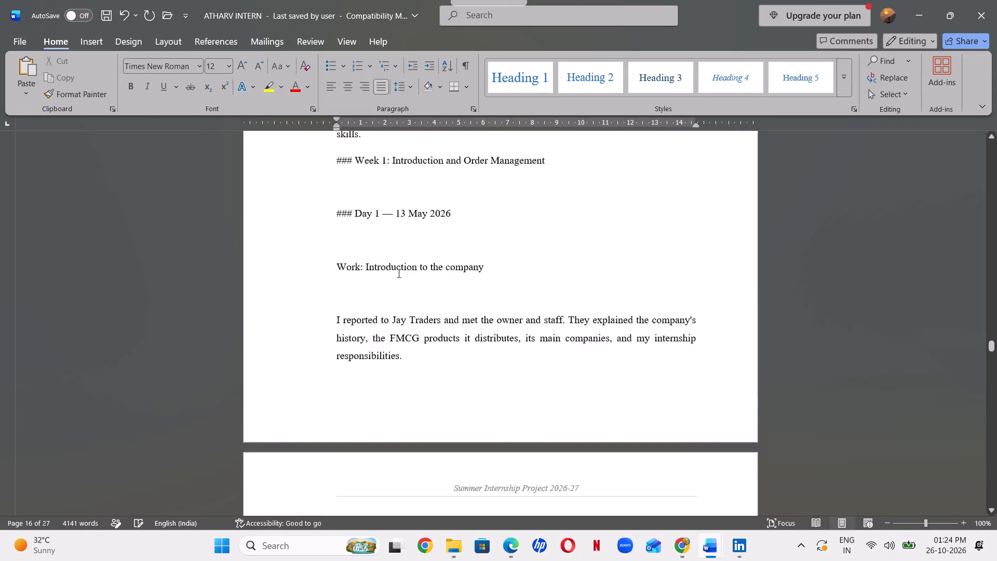
# Remove the blank line between the "Week 1: Introduction and Order Management" heading and the "Day 1 — 13 May 2026" line.
pyautogui.scroll(1, 398, 273)
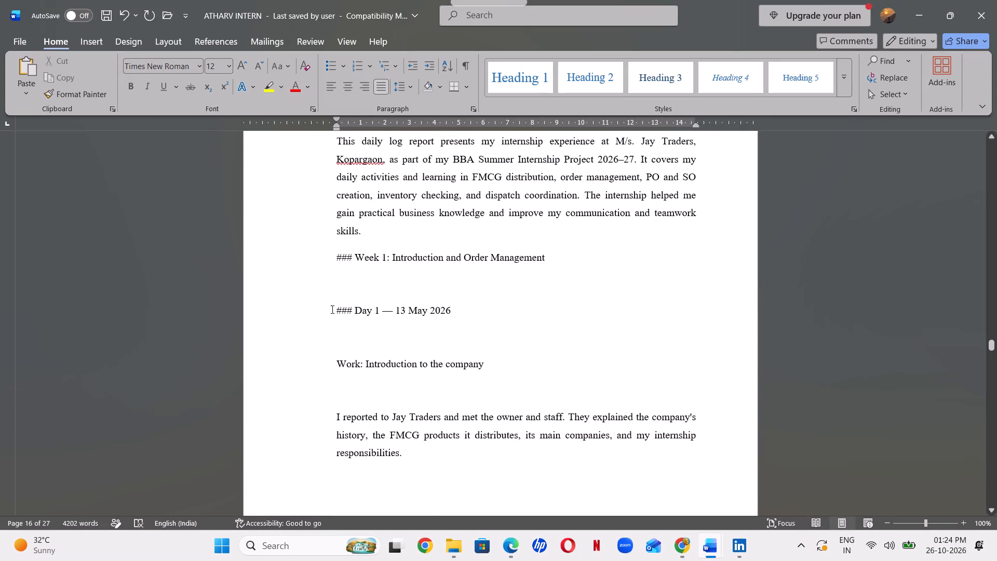
pyautogui.click(331, 309)
pyautogui.press('BackSpace')
pyautogui.press('BackSpace')
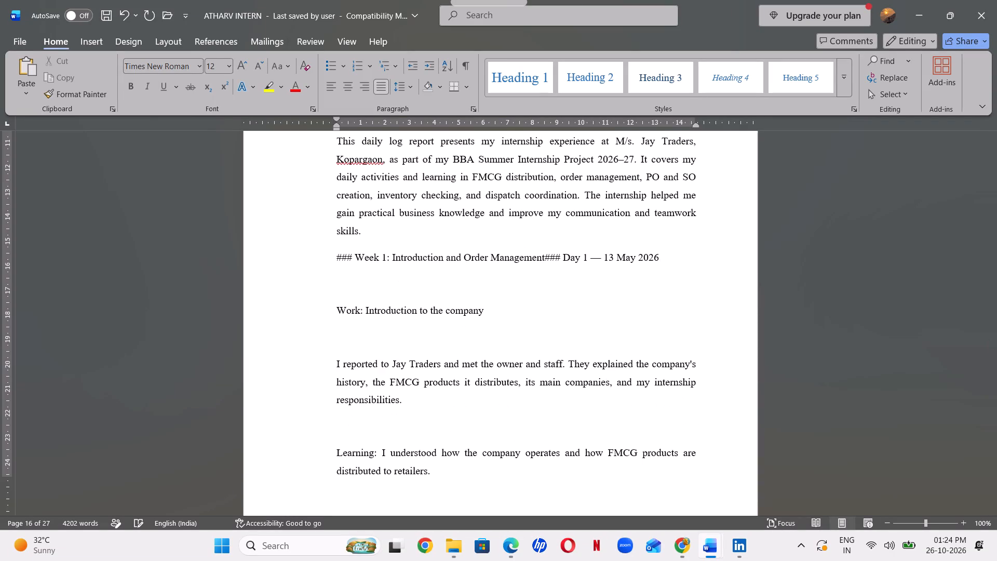
pyautogui.press('Return')
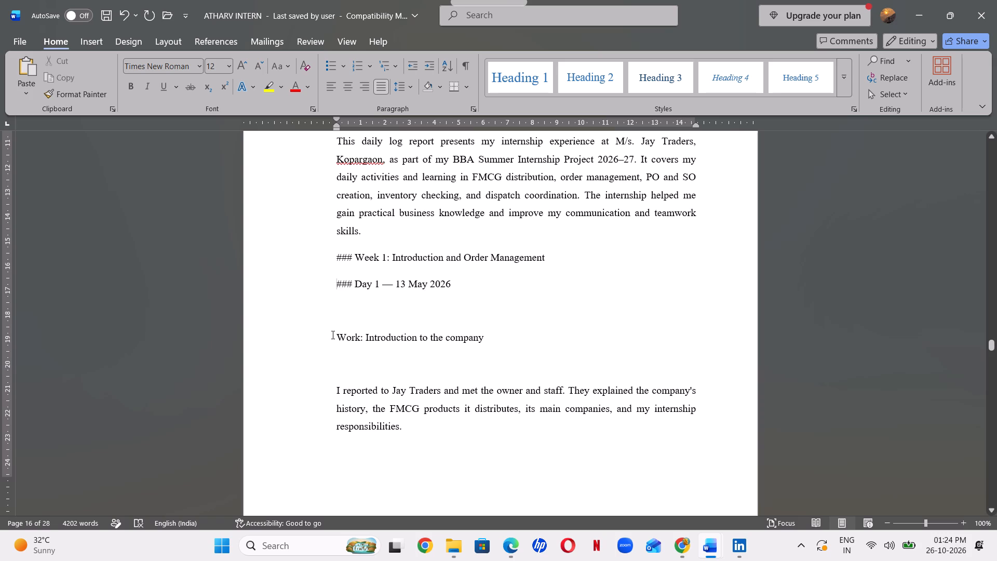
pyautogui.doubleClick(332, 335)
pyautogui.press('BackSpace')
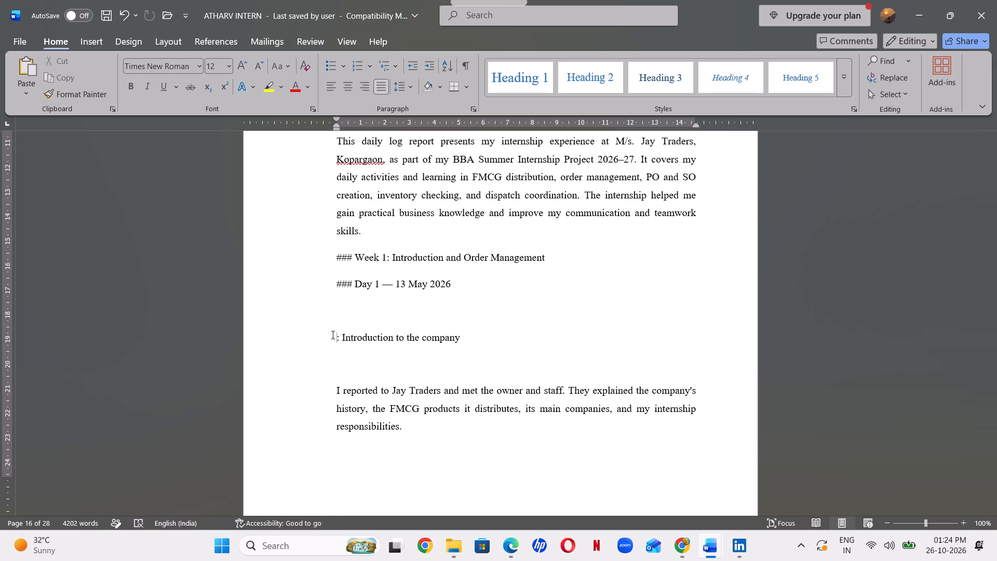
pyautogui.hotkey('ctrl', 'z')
# Remove the blank line between the "Day 1 — 13 May 2026" line and "Work: Introduction to the company".
pyautogui.click(332, 335)
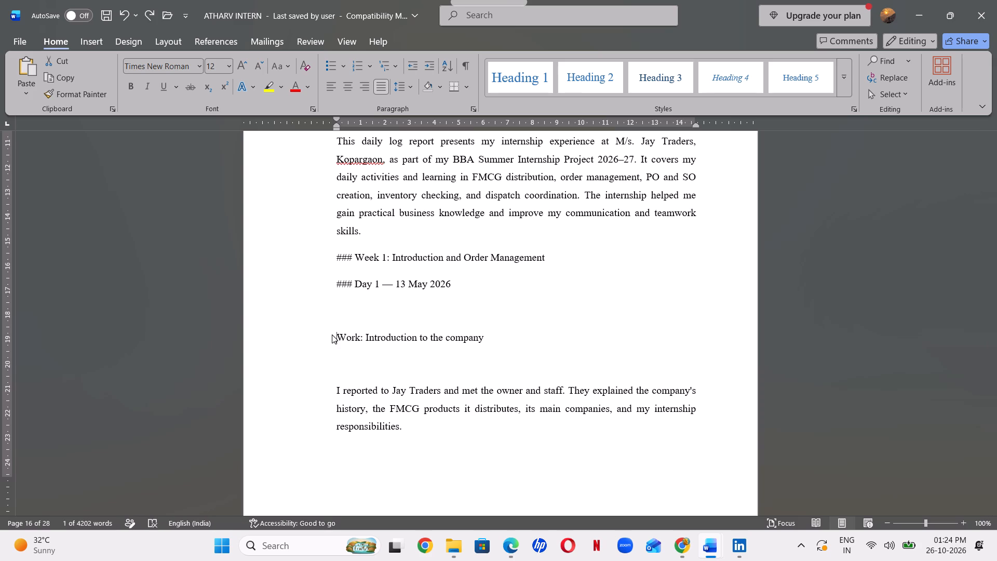
pyautogui.press('BackSpace')
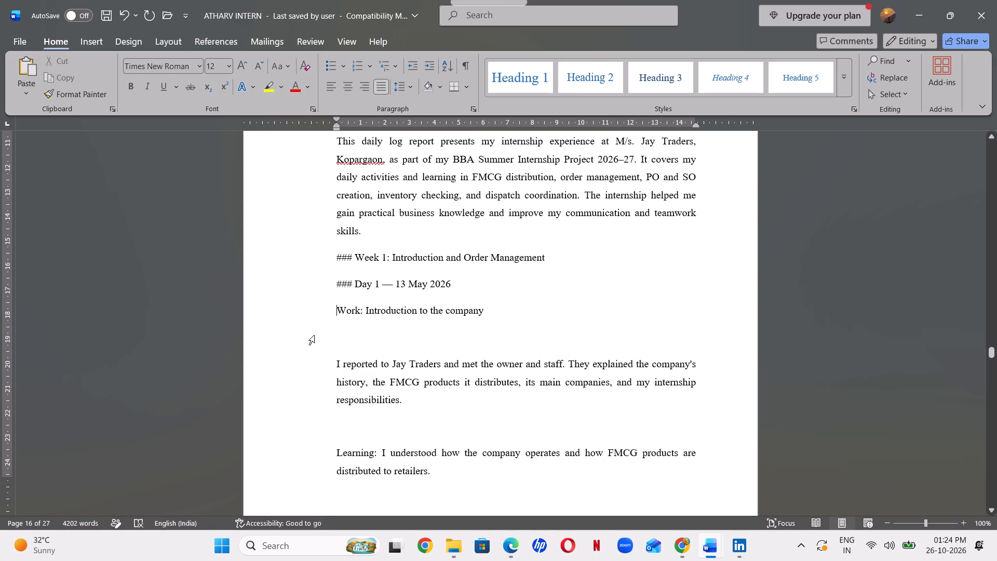
# Remove the blank line above the Day 1 paragraph beginning "I reported to Jay Traders".
pyautogui.click(334, 363)
# Remove the blank line between "Work: Introduction to the company" and the paragraph beginning "I reported to Jay Traders".
pyautogui.press('BackSpace')
pyautogui.press('BackSpace')
pyautogui.press('Return')
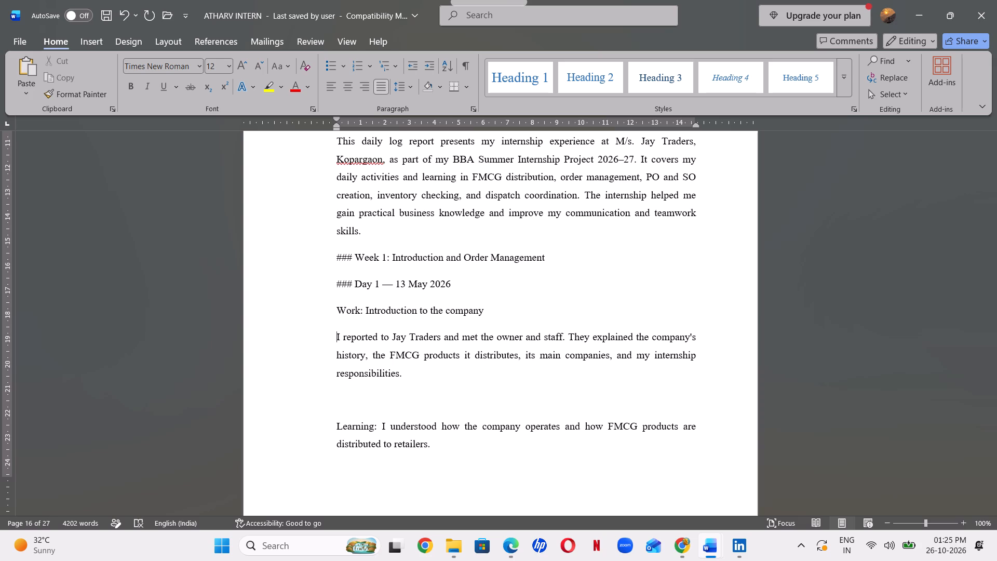
# Remove the blank line above the Day 1 paragraph beginning "Learning: I understood how the company operates", keeping it as a separate paragraph.
pyautogui.click(335, 428)
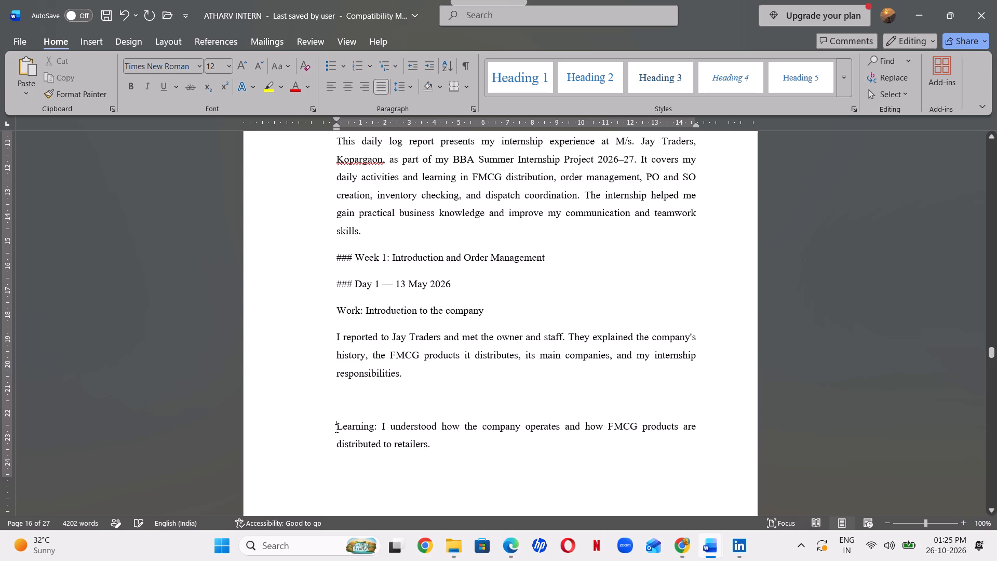
pyautogui.press('BackSpace')
pyautogui.press('BackSpace')
pyautogui.press('Return')
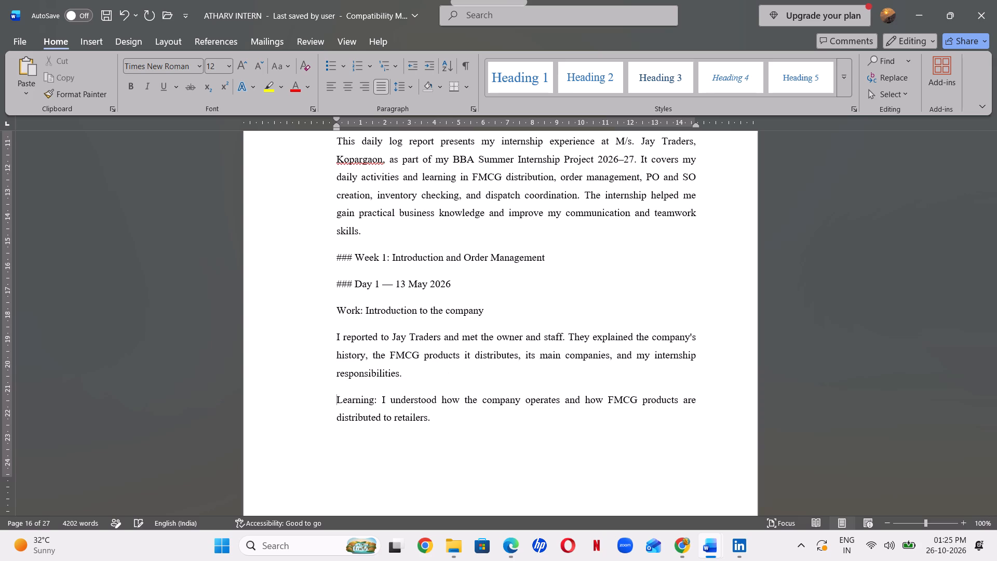
pyautogui.press('BackSpace')
pyautogui.press('Return')
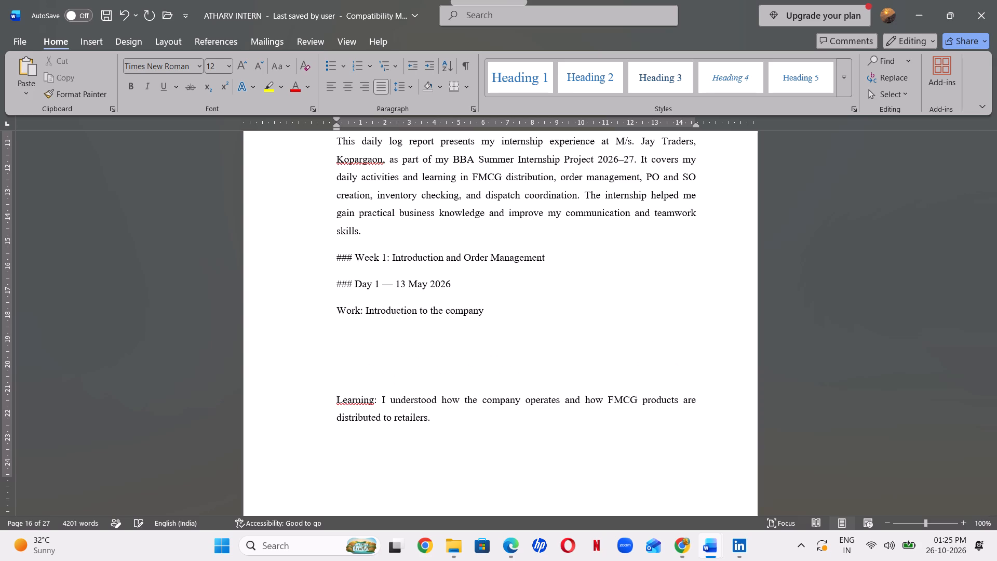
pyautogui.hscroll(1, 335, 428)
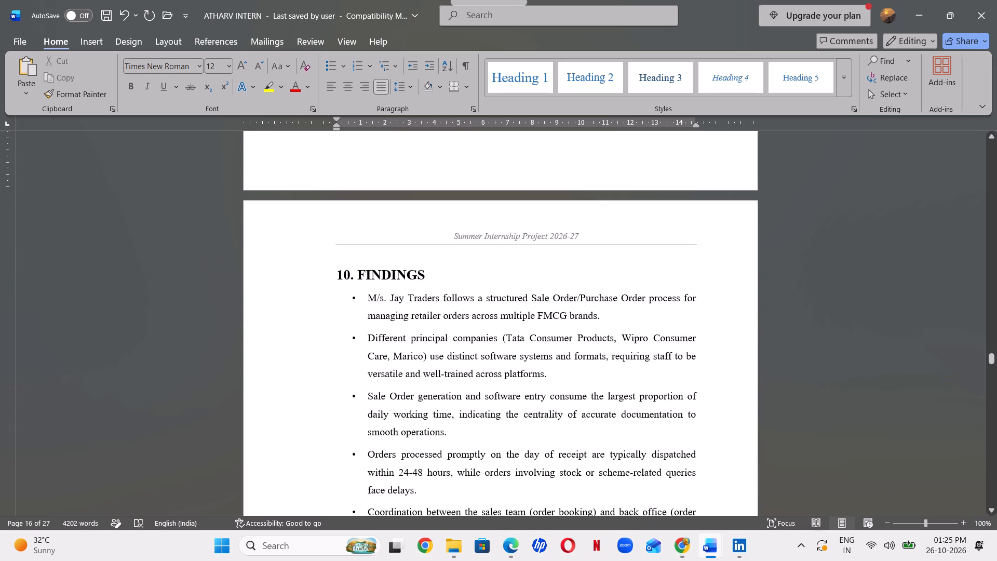
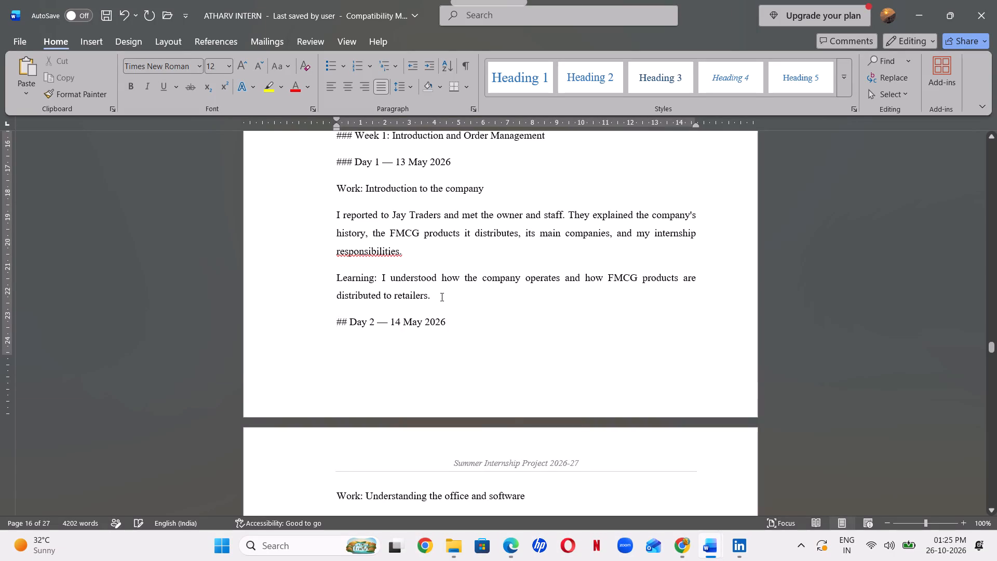
# Remove the blank space between the "Day 2 — 14 May 2026" line and "Work: Understanding the office and software".
pyautogui.scroll(1, 383, 340)
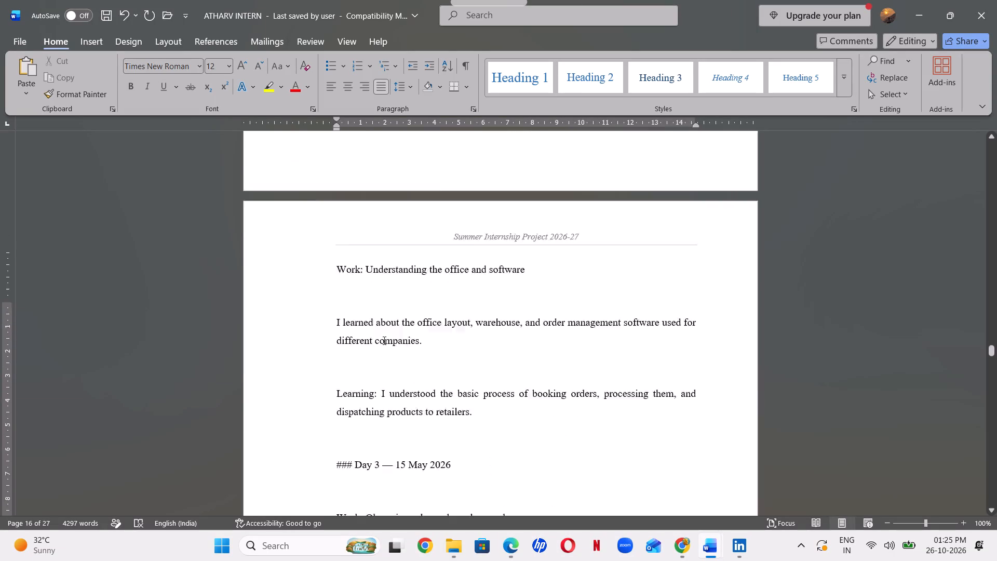
pyautogui.scroll(2, 383, 340)
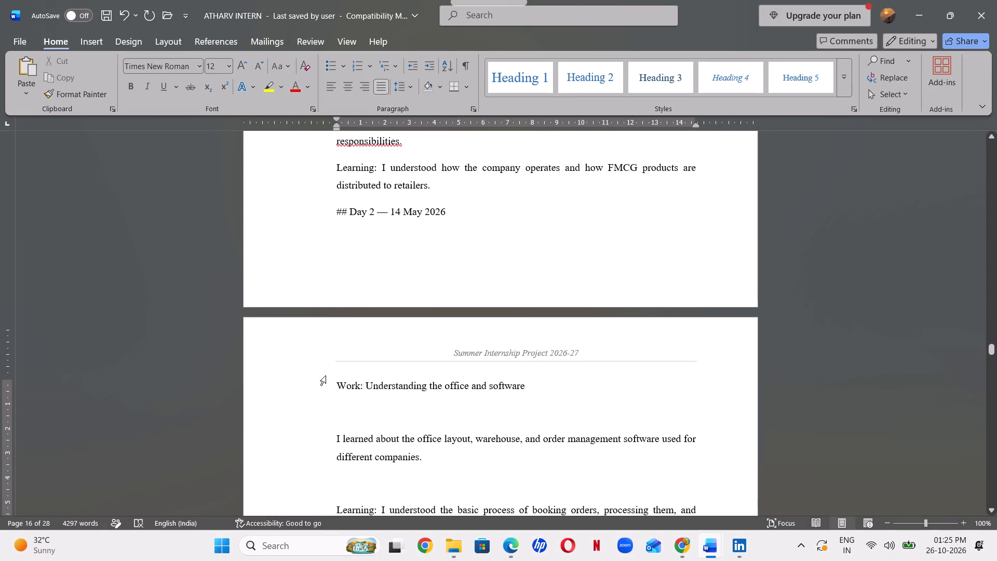
pyautogui.click(335, 381)
pyautogui.press('BackSpace')
pyautogui.press('BackSpace')
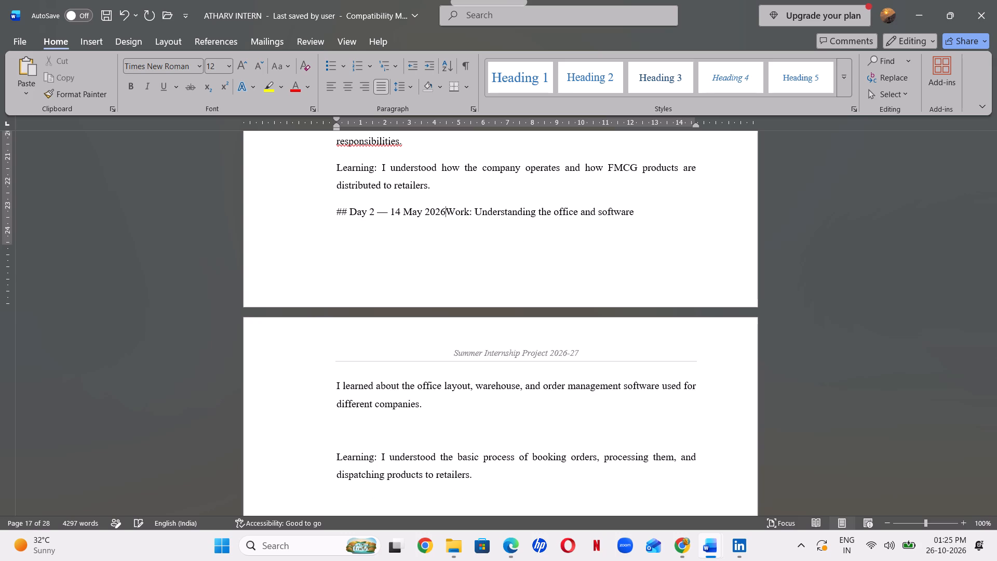
# Put "Work: Understanding the office and software" on its own line directly below the "Day 2 — 14 May 2026" line.
pyautogui.press('Return')
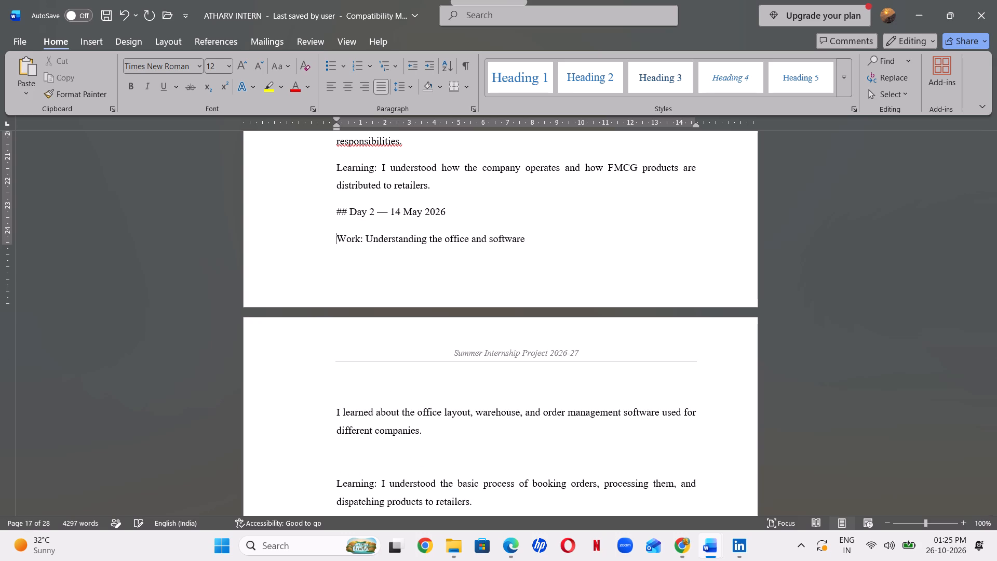
# Remove the blank line above the Day 2 paragraph beginning "I learned about the office layout".
pyautogui.click(332, 407)
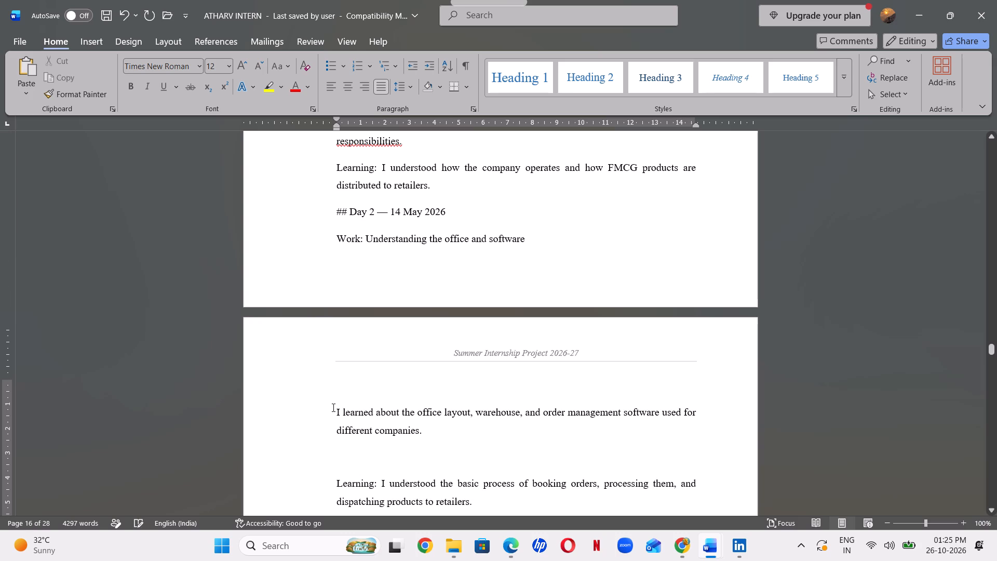
pyautogui.press('BackSpace')
pyautogui.press('BackSpace')
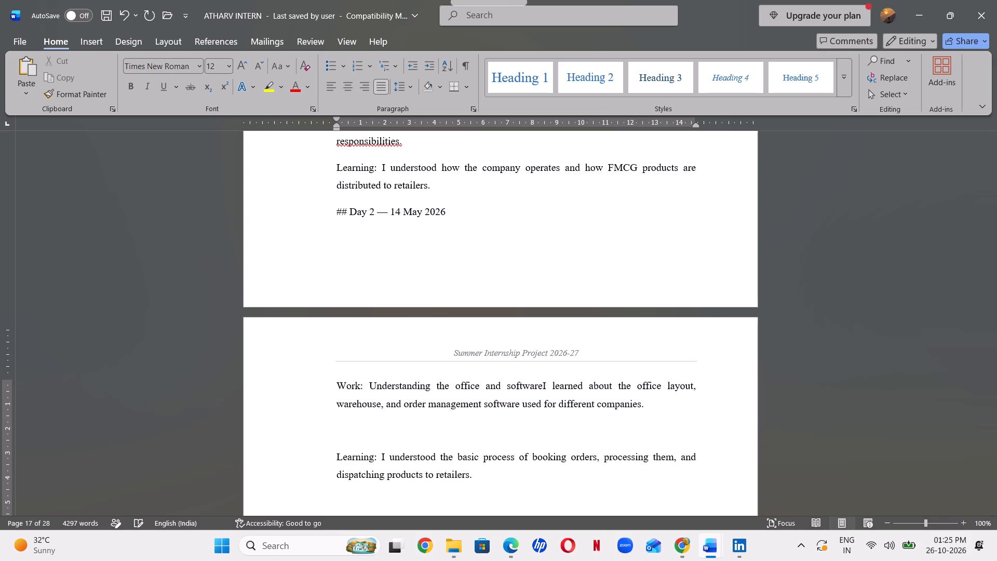
pyautogui.press('Return')
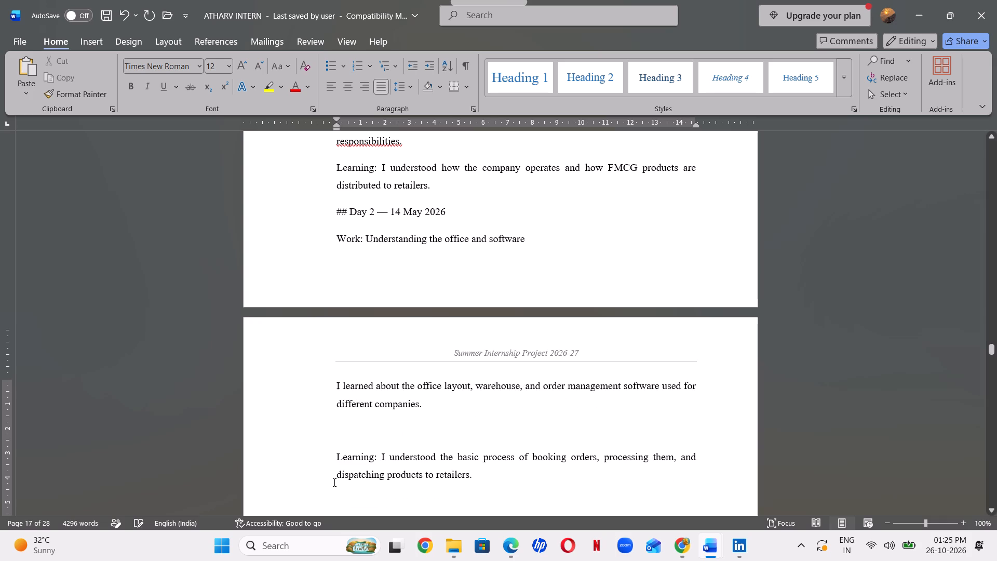
# Remove the blank line above the Day 2 paragraph beginning "Learning: I understood the basic process of booking orders".
pyautogui.click(333, 452)
pyautogui.press('BackSpace')
pyautogui.press('BackSpace')
pyautogui.press('Return')
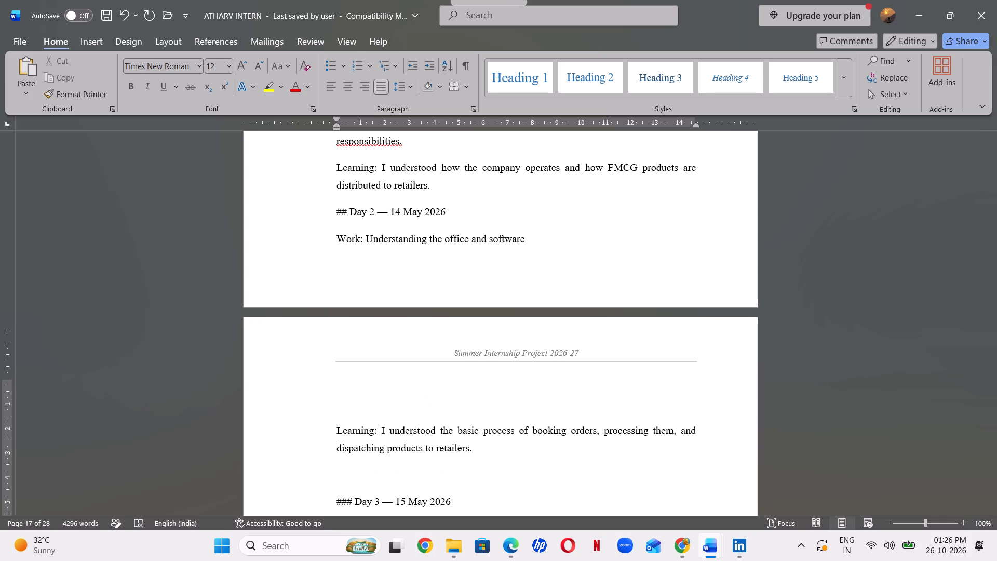
# Remove the blank line above the "Day 3 — 15 May 2026" line.
pyautogui.scroll(-1, 333, 452)
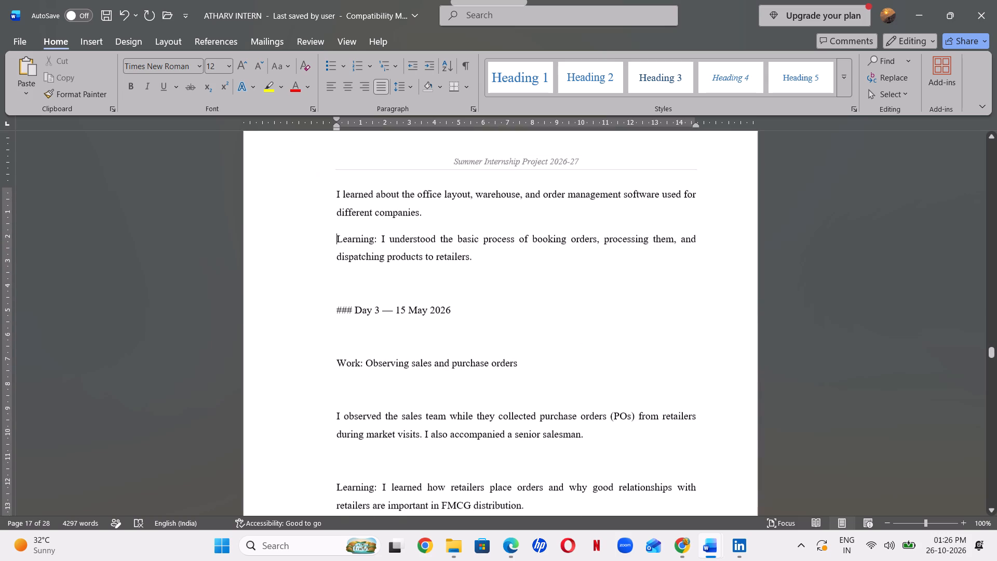
# Remove the blank line above the "Day 3 — 15 May 2026" line, keeping it on its own line.
pyautogui.click(333, 309)
pyautogui.press('BackSpace')
pyautogui.press('BackSpace')
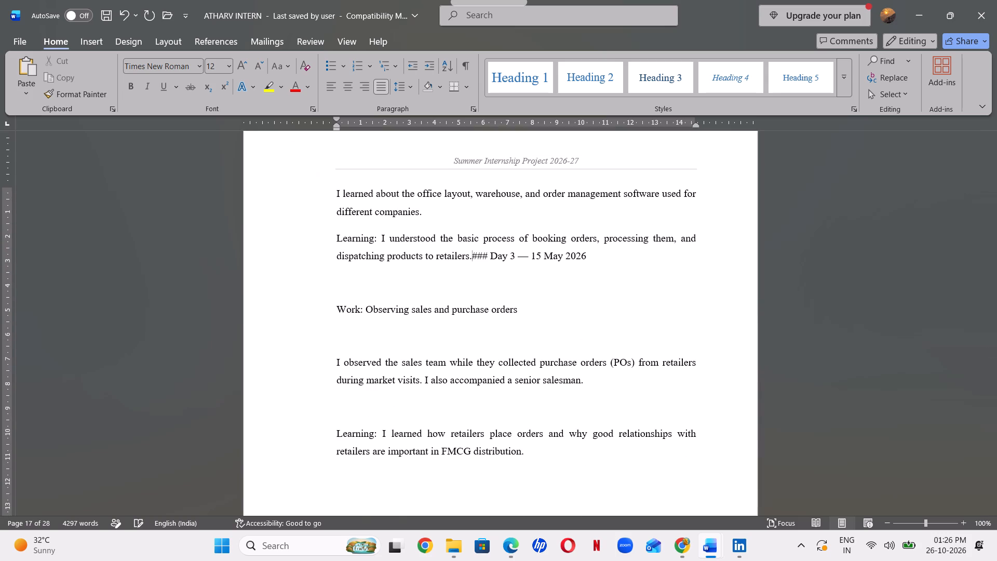
pyautogui.press('Return')
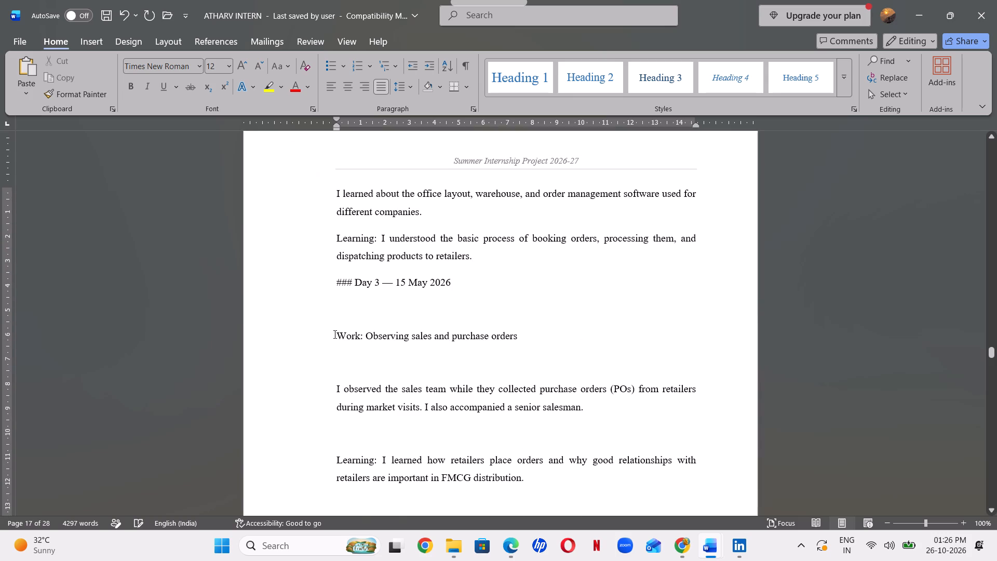
# Remove the blank line above "Work: Observing sales and purchase orders" so it sits directly below the Day 3 line.
pyautogui.click(335, 334)
pyautogui.press('BackSpace')
pyautogui.press('BackSpace')
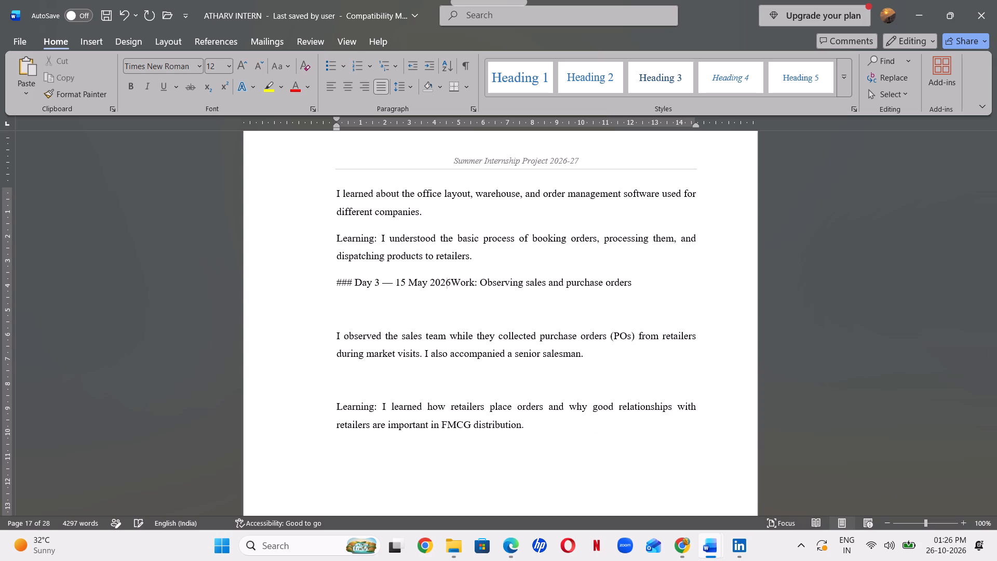
pyautogui.press('Return')
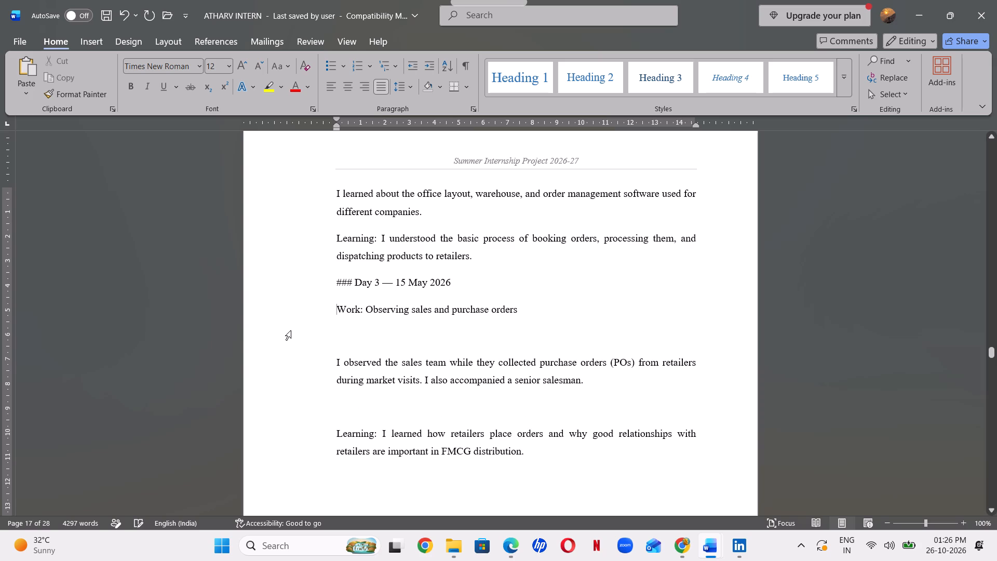
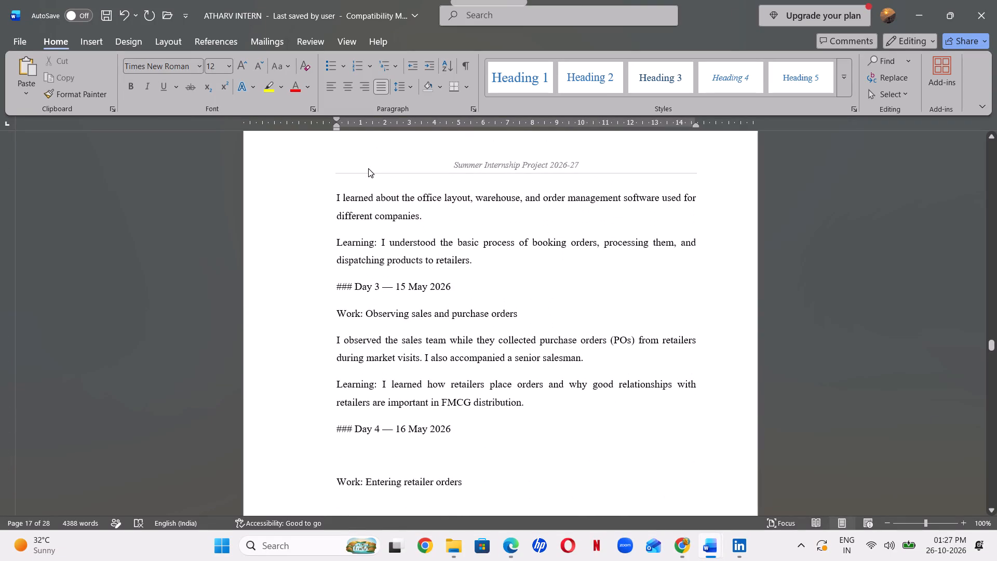
# Remove the blank line above the Day 4 line "Work: Entering retailer orders".
pyautogui.scroll(-1, 368, 168)
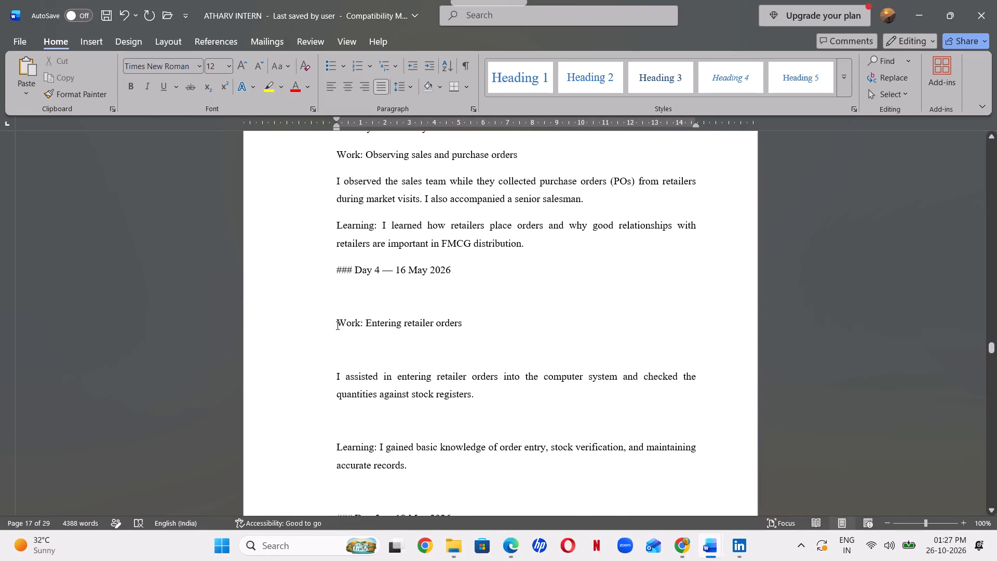
pyautogui.click(336, 325)
pyautogui.press('BackSpace')
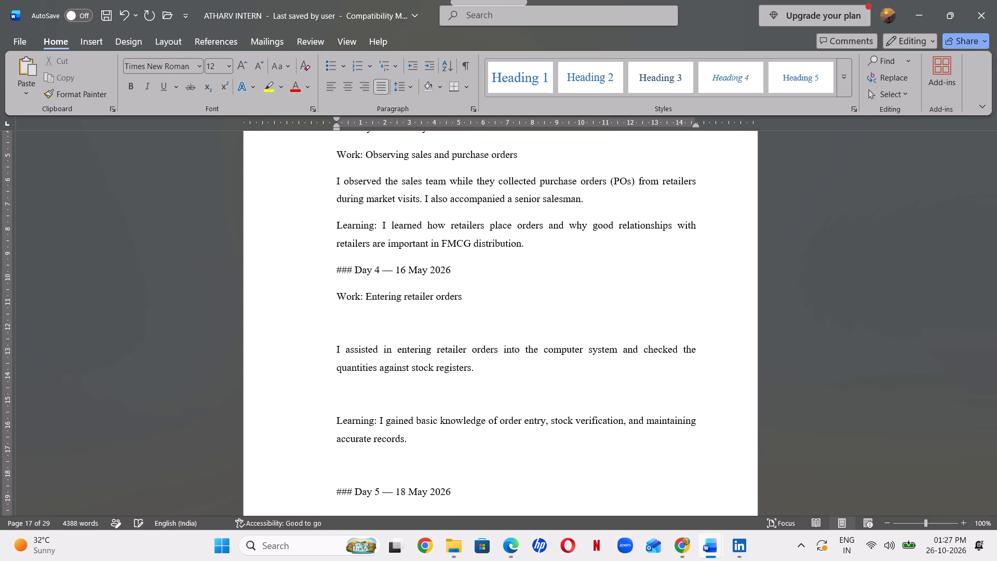
# Remove the blank lines above the Day 4 paragraphs beginning "I assisted in entering retailer orders" and "Learning: I gained basic knowledge".
pyautogui.click(332, 346)
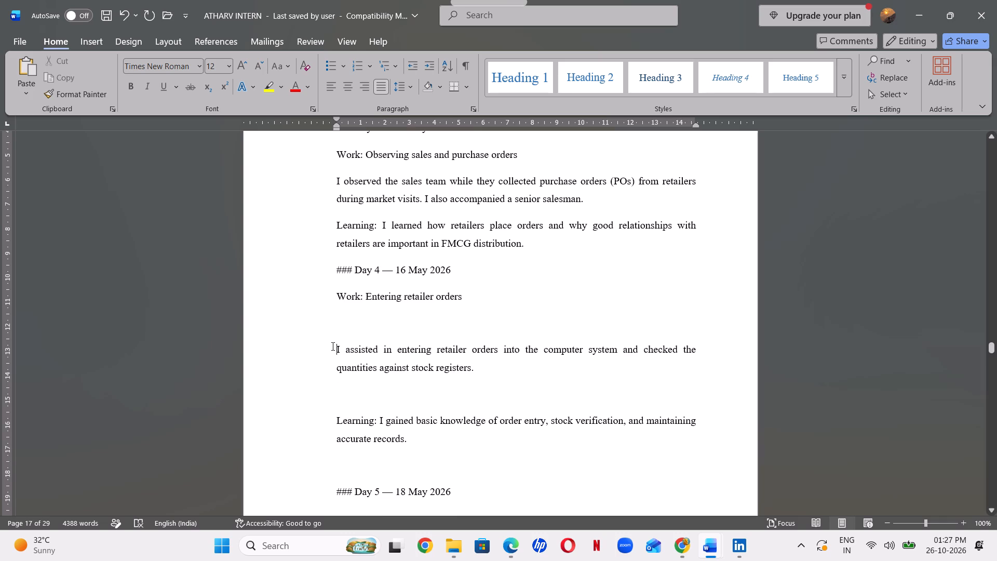
pyautogui.press('BackSpace')
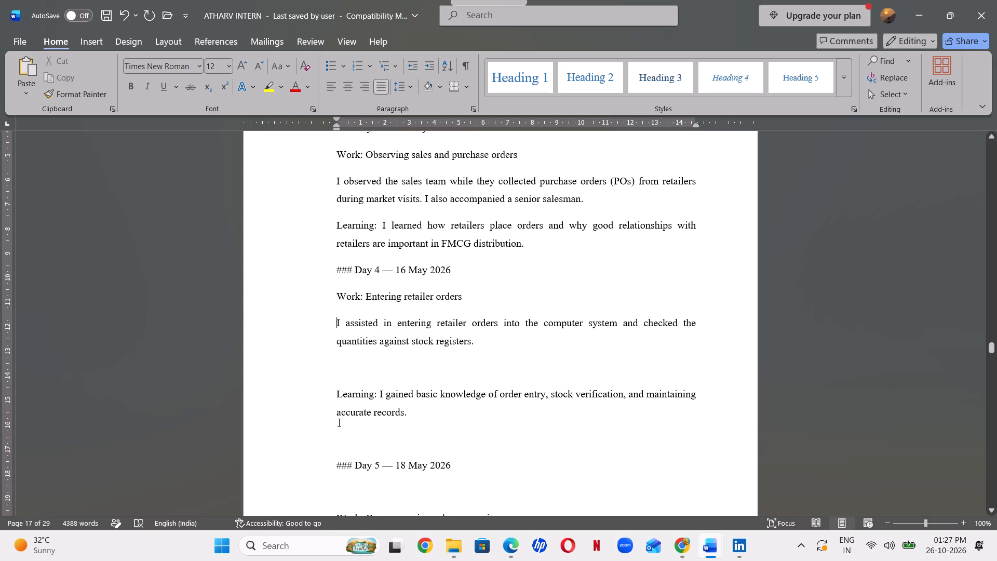
pyautogui.click(332, 386)
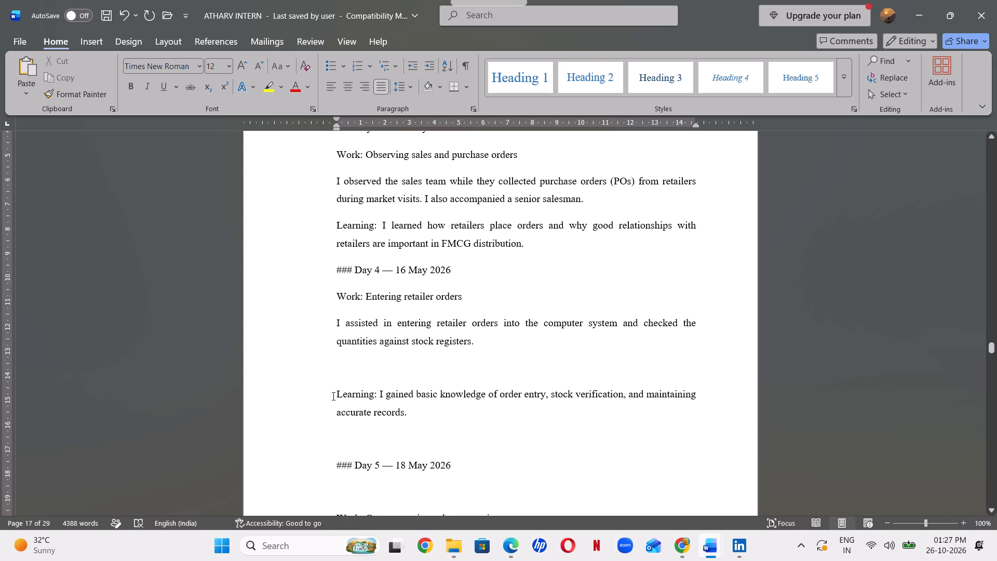
pyautogui.click(332, 396)
pyautogui.press('BackSpace')
pyautogui.press('BackSpace')
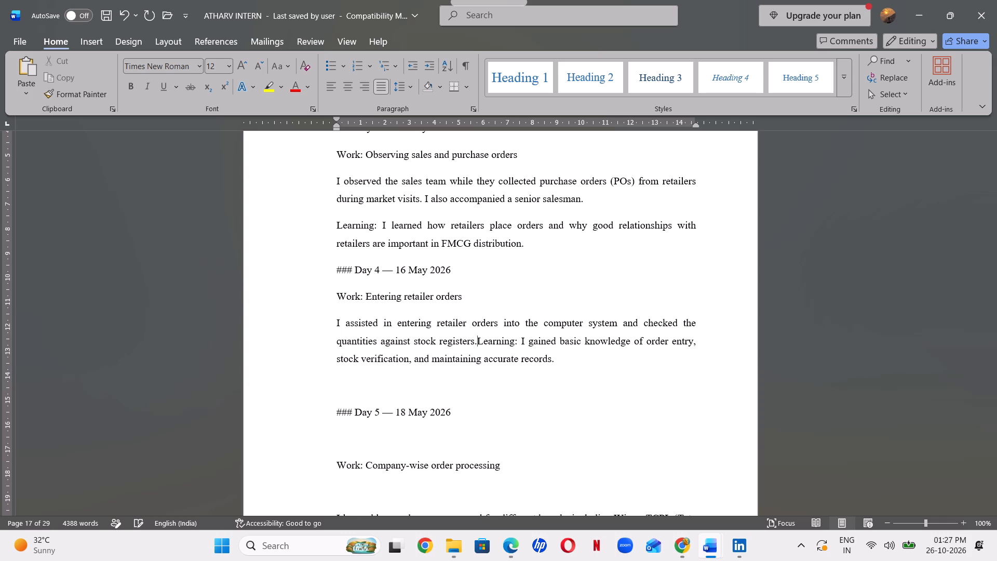
pyautogui.press('Return')
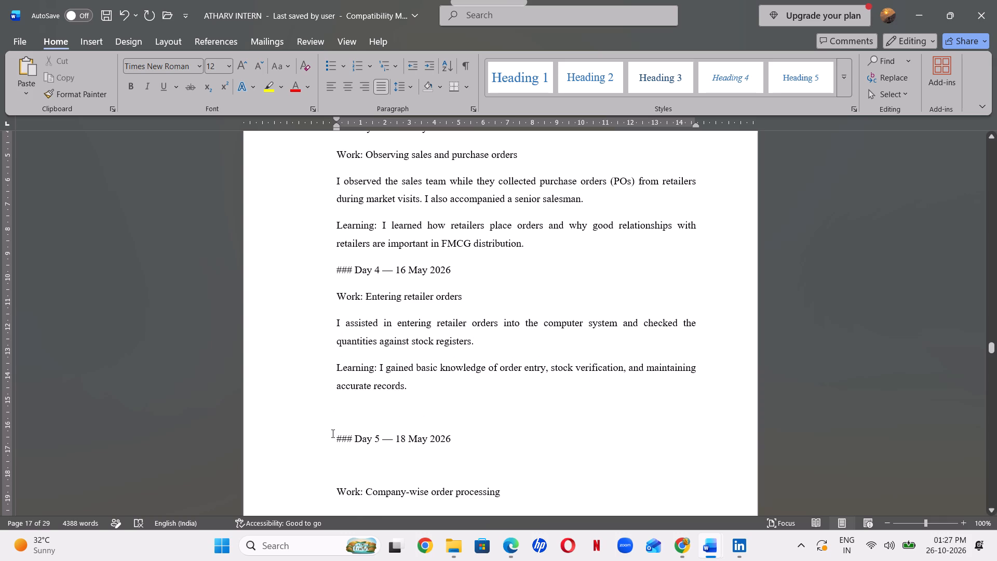
# Remove the blank line above the "Day 5 — 18 May 2026" line, keeping that line on its own.
pyautogui.click(332, 433)
pyautogui.press('BackSpace')
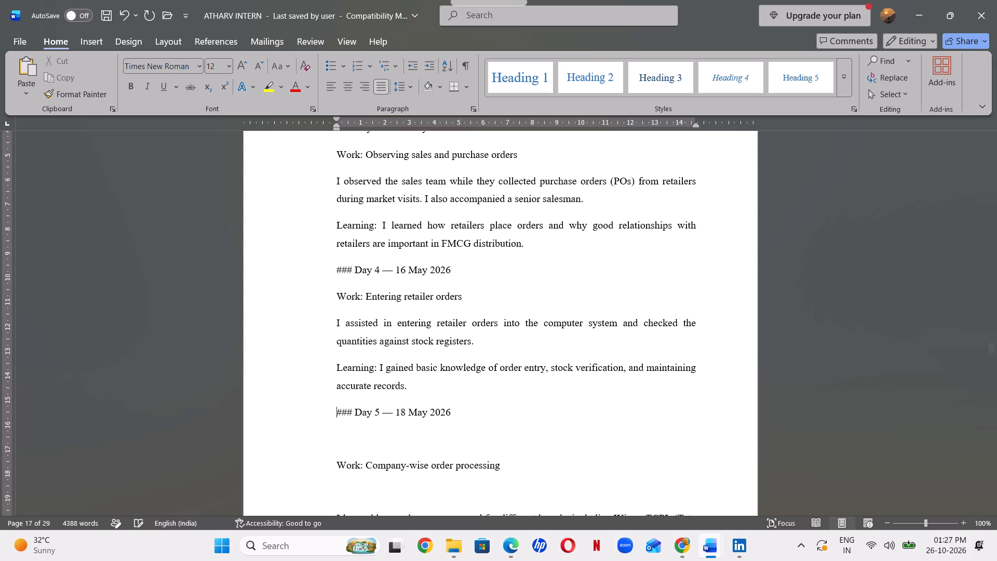
pyautogui.press('BackSpace')
pyautogui.press('Return')
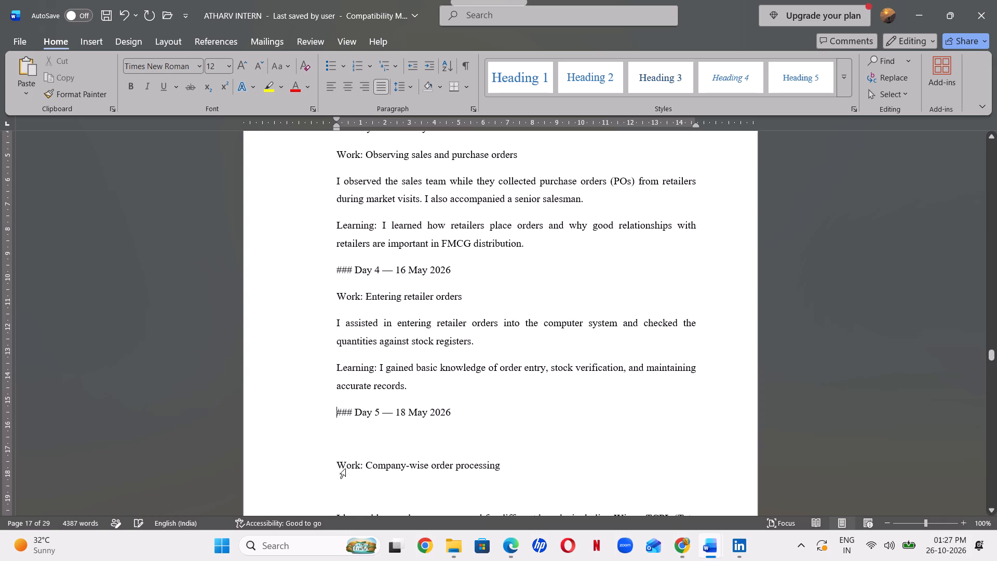
# Remove the blank lines above Day 5's "Work: Company-wise order processing" line and the paragraph beginning "I learned how orders are processed".
pyautogui.click(334, 462)
pyautogui.press('BackSpace')
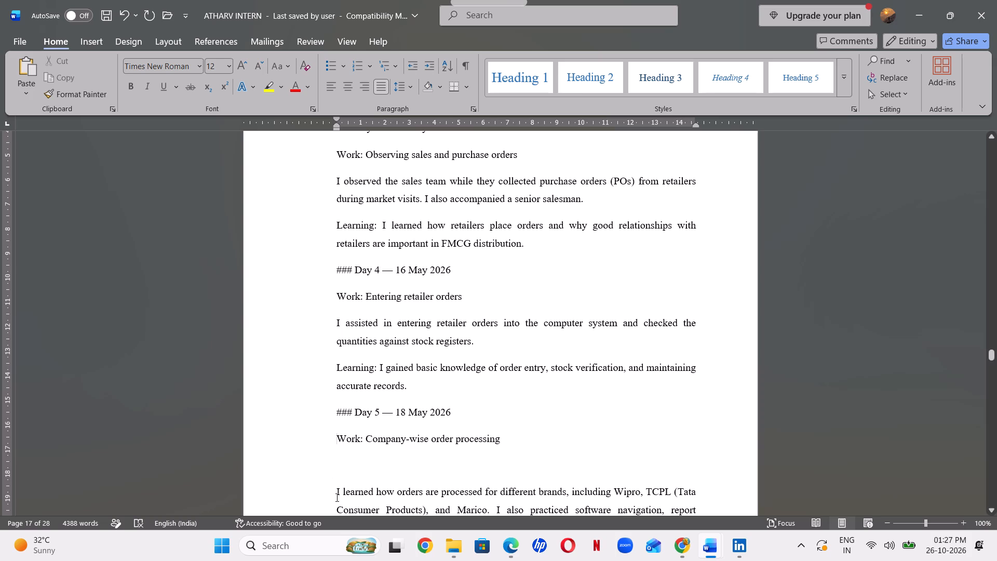
pyautogui.click(333, 487)
pyautogui.press('BackSpace')
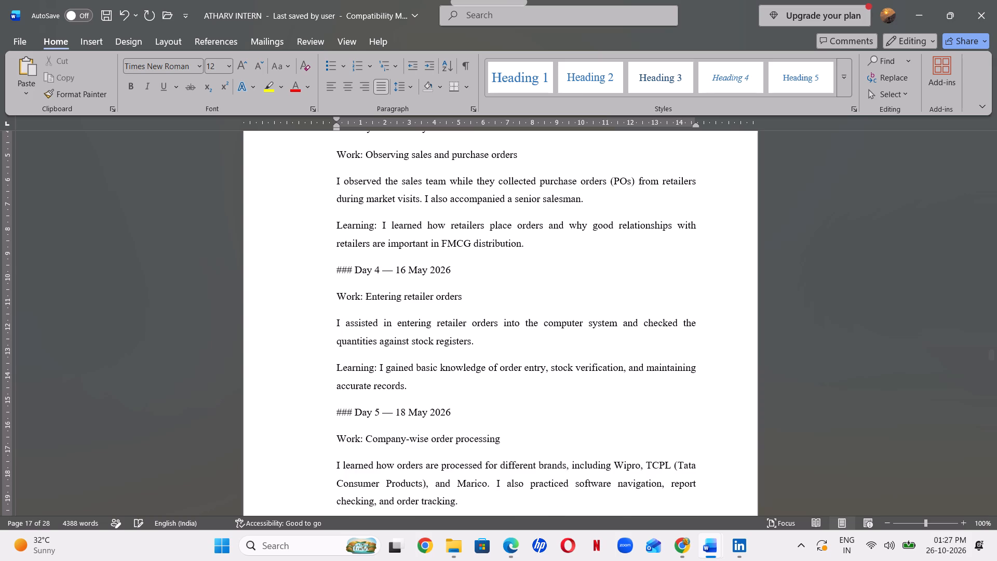
# Keep Day 5's paragraph beginning "I learned how orders are processed" on its own line directly below "Work: Company-wise order processing".
pyautogui.press('BackSpace')
pyautogui.press('Return')
# Remove the blank line above Day 5's paragraph beginning "Learning: I understood that different companies", keeping that paragraph on its own line.
pyautogui.scroll(-1, 333, 487)
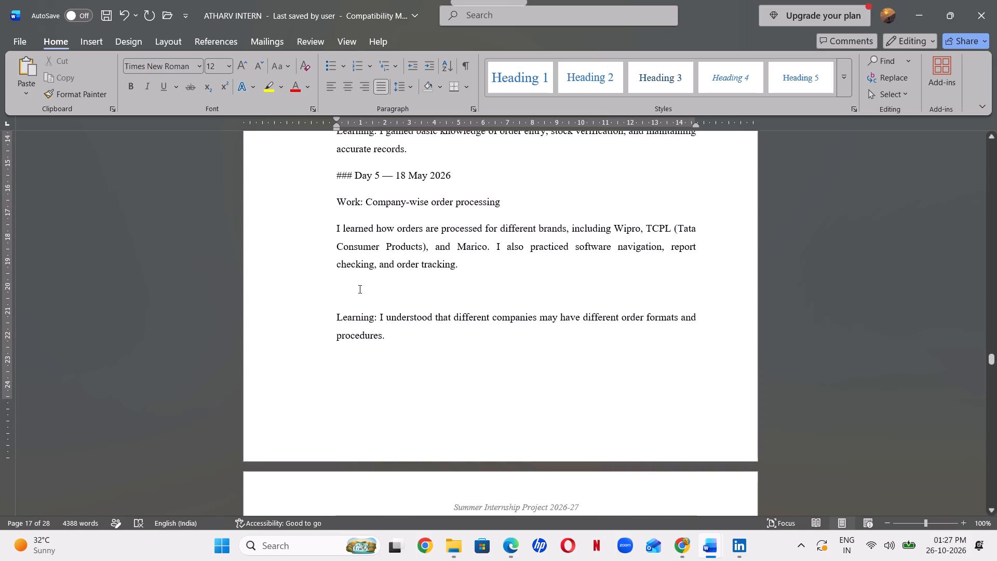
pyautogui.click(335, 319)
pyautogui.press('BackSpace')
pyautogui.press('BackSpace')
pyautogui.press('Return')
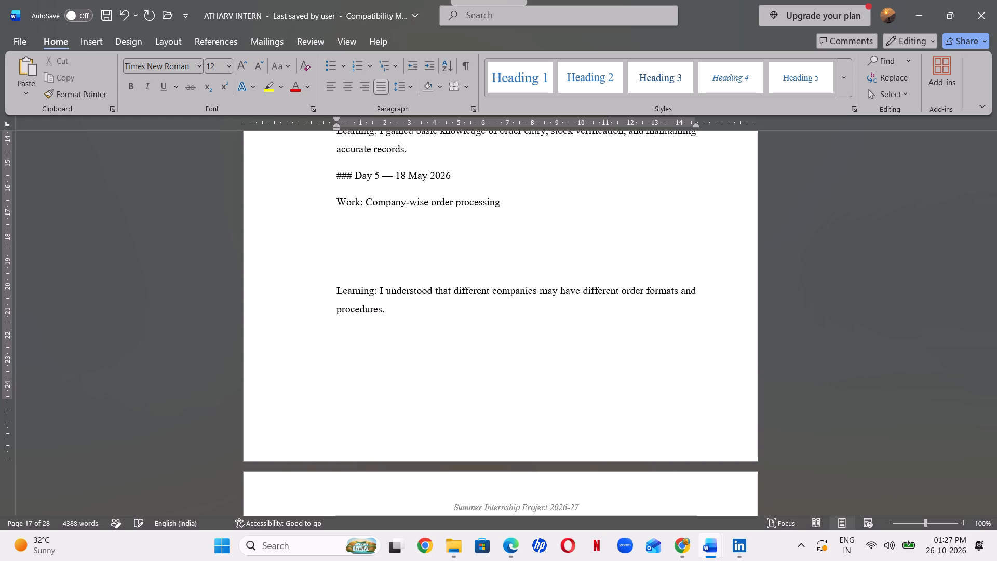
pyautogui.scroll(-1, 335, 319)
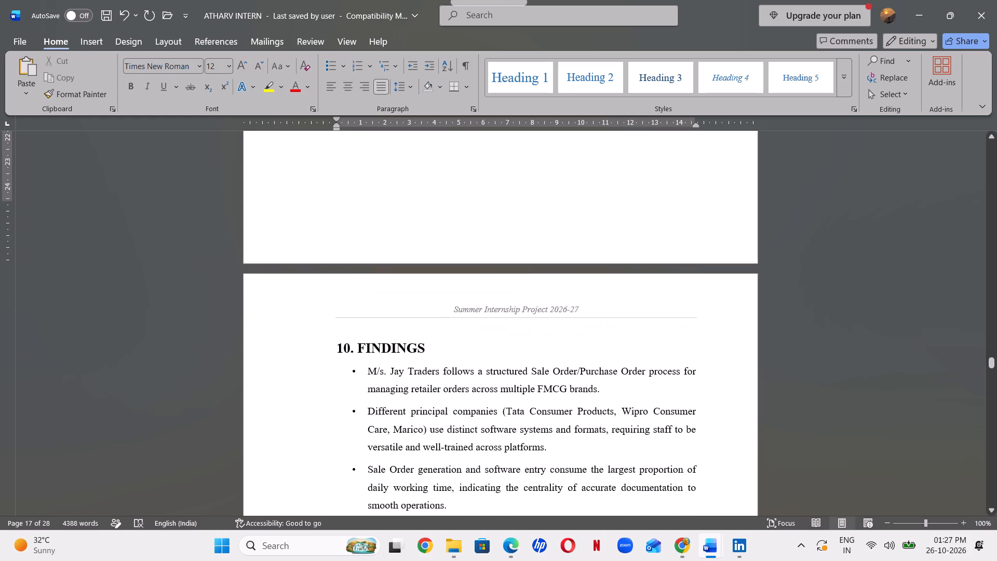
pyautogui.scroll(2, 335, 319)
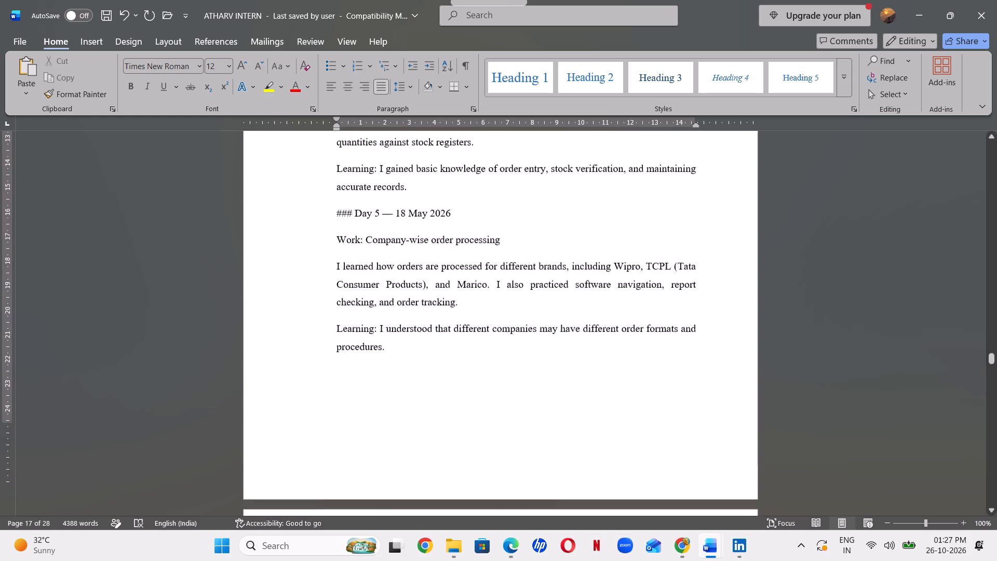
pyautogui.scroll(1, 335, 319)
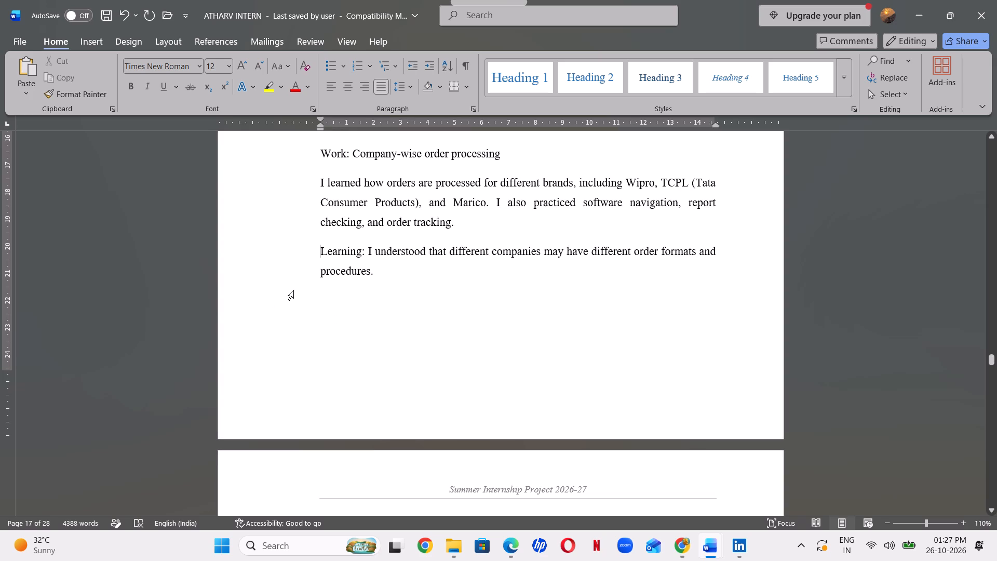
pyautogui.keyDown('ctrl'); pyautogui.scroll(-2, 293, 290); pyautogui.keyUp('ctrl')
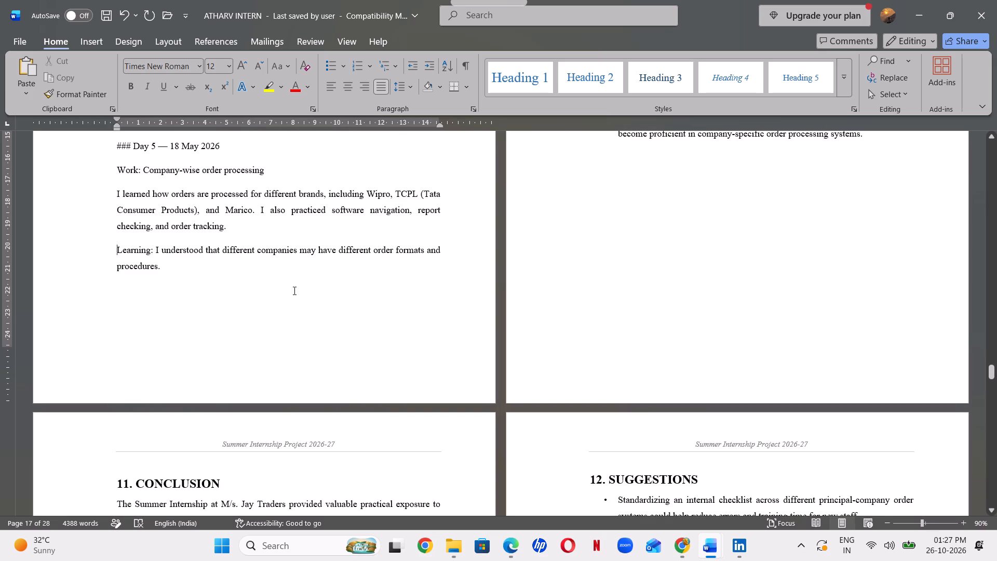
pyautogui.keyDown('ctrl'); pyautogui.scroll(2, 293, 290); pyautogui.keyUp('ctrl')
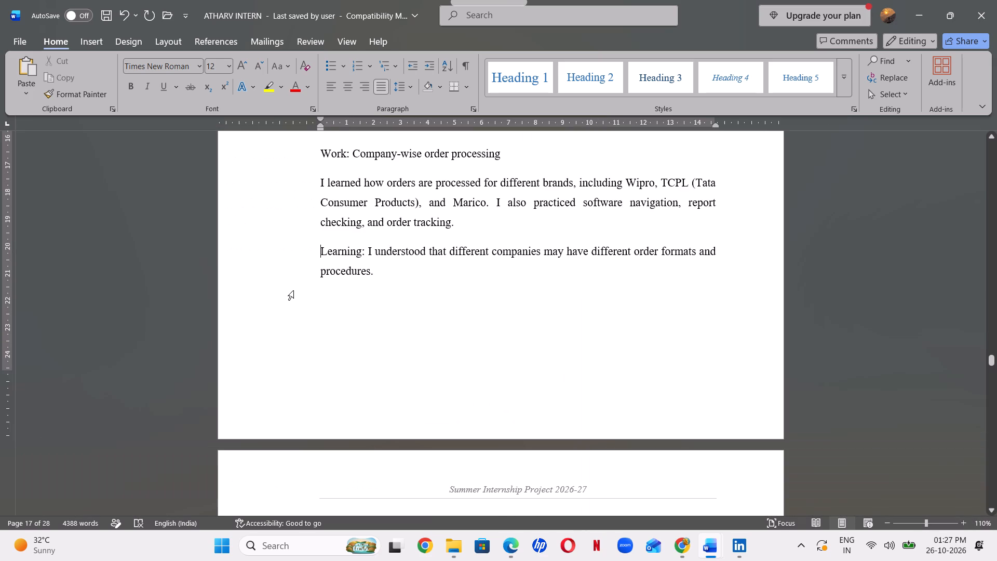
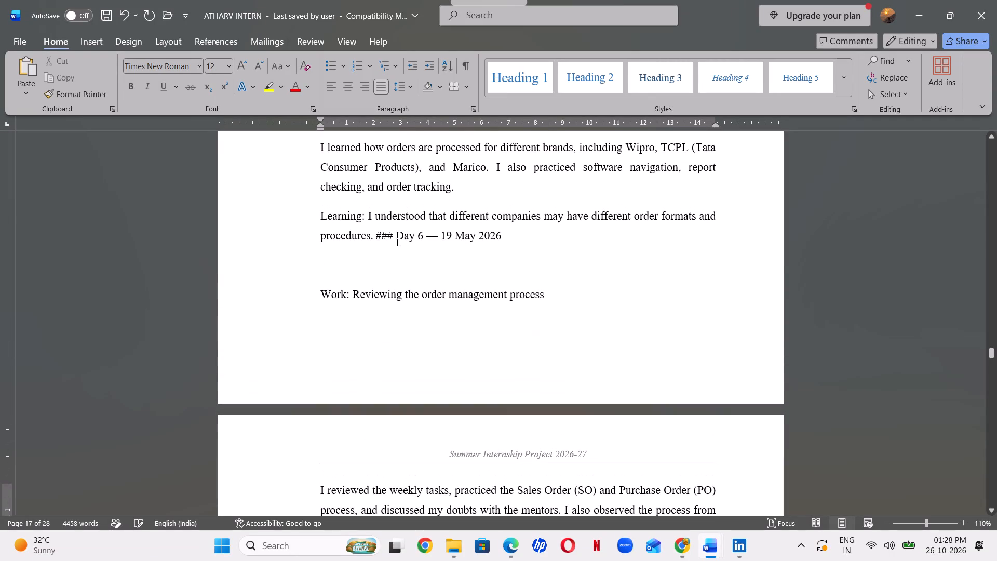
# Move the "### Day 6 — 19 May 2026" text onto its own line below the Day 5 Learning paragraph.
pyautogui.click(373, 235)
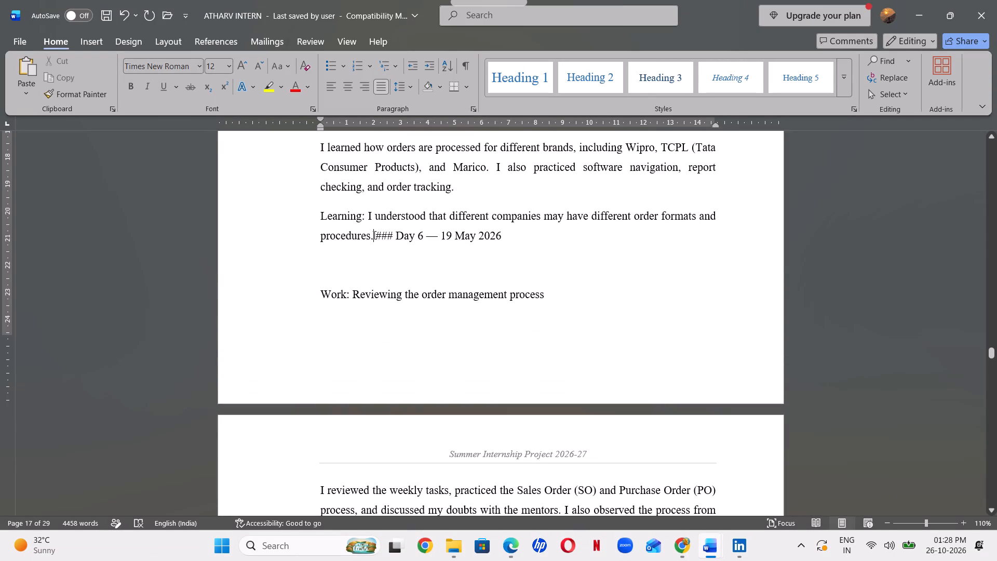
pyautogui.press('Return')
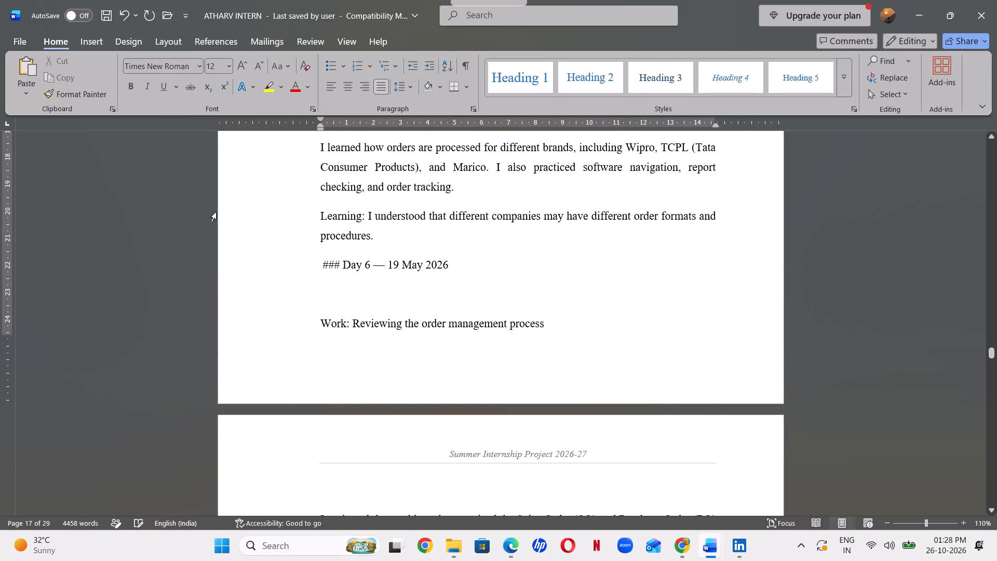
# Remove the blank line above Day 6's "Work: Reviewing the order management process" line.
pyautogui.click(316, 319)
pyautogui.press('BackSpace')
pyautogui.press('BackSpace')
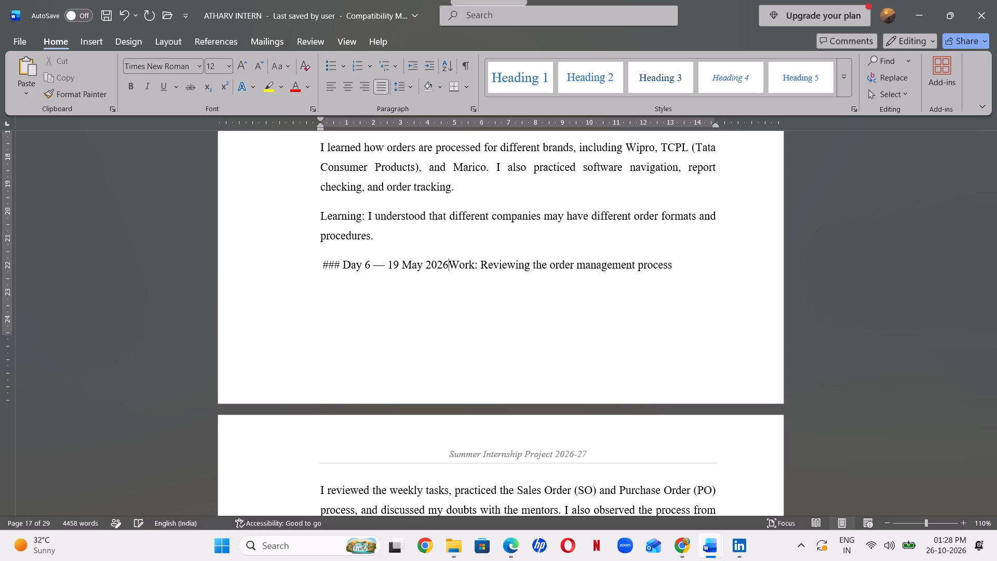
# Split "Work: Reviewing the order management process" onto its own line below "Day 6 — 19 May 2026".
pyautogui.press('Return')
# Remove the blank space between Day 6's "Work: Reviewing the order management process" line and the paragraph beginning "I reviewed the weekly tasks".
pyautogui.scroll(-1, 316, 319)
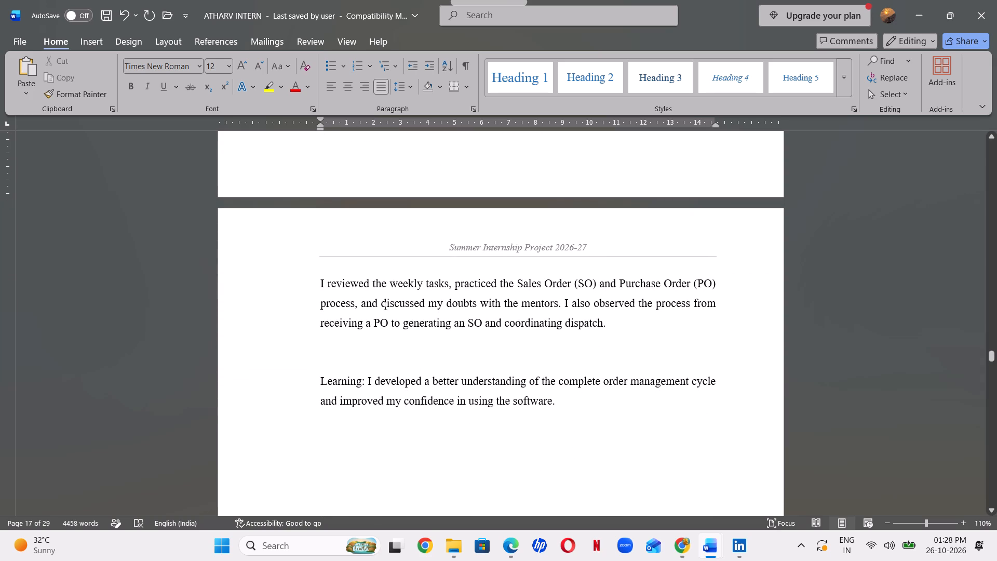
pyautogui.click(318, 283)
pyautogui.press('BackSpace')
pyautogui.press('BackSpace')
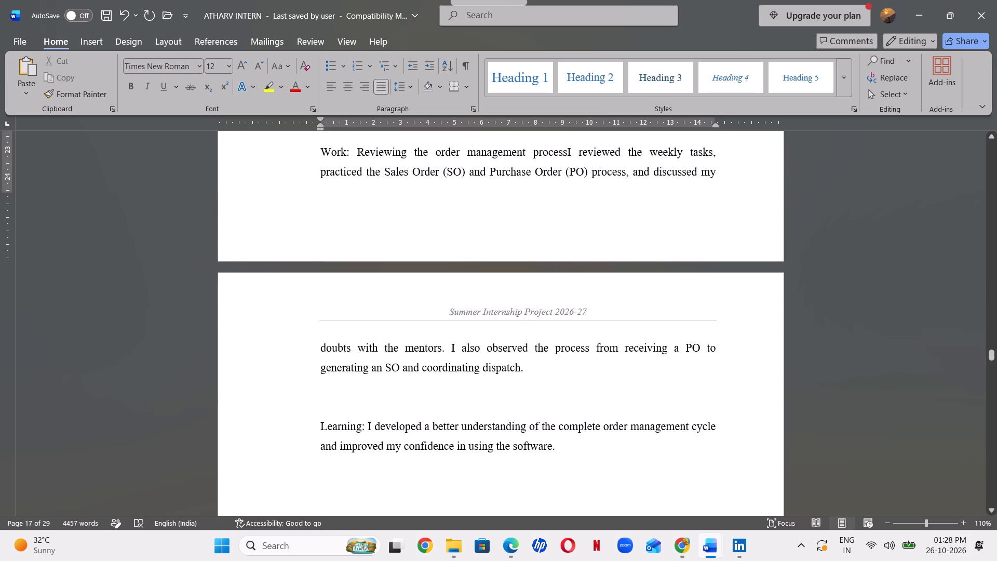
# Put the paragraph beginning "I reviewed the weekly tasks" on its own line below Day 6's "Work: Reviewing the order management process".
pyautogui.press('Return')
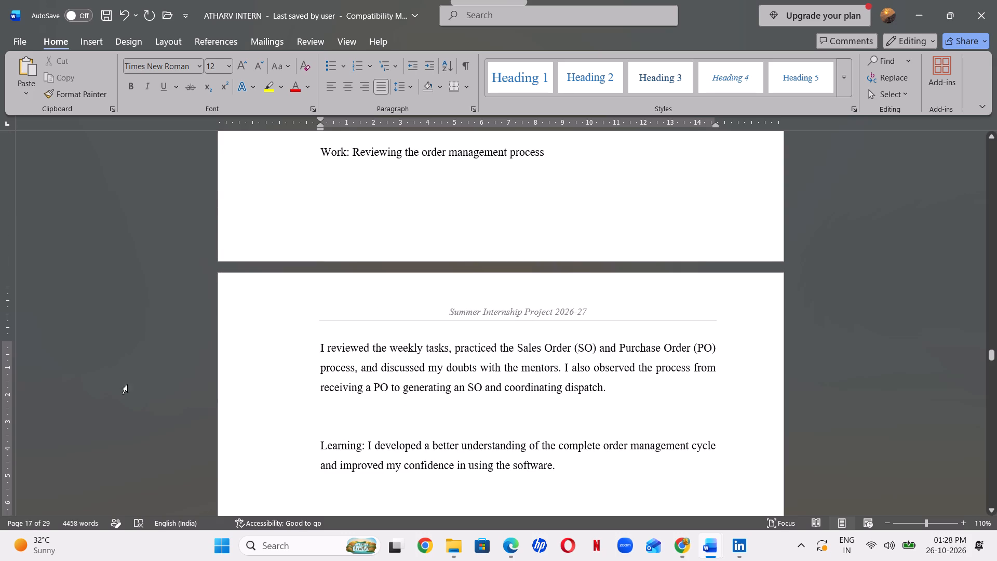
# Remove the blank line above Day 6's paragraph beginning "Learning: I developed a better understanding", keeping it as a separate paragraph.
pyautogui.click(319, 445)
pyautogui.press('BackSpace')
pyautogui.press('BackSpace')
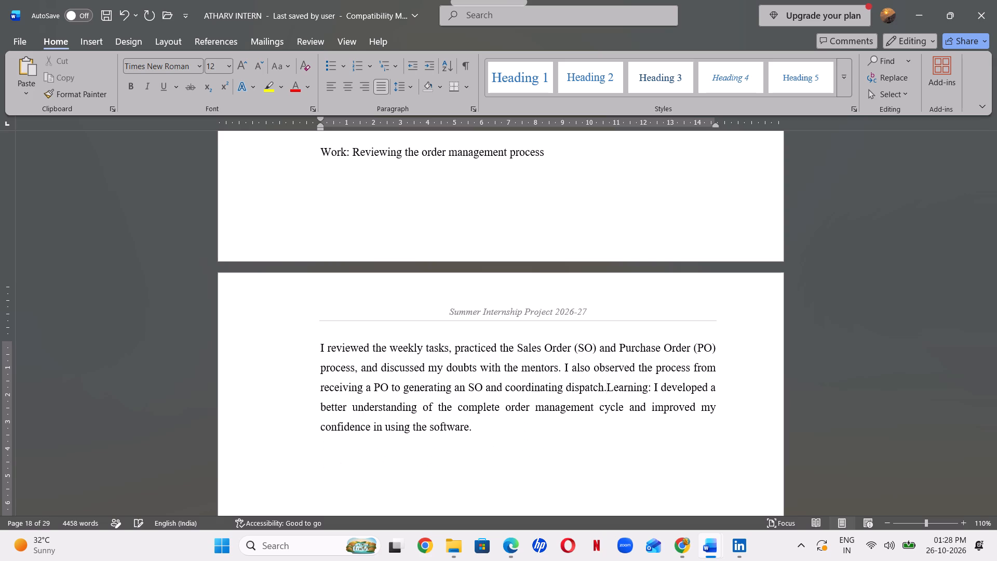
pyautogui.press('Return')
# Look over the Day 5 and Day 6 entries and the empty space below them to check the spacing.
pyautogui.scroll(-1, 319, 445)
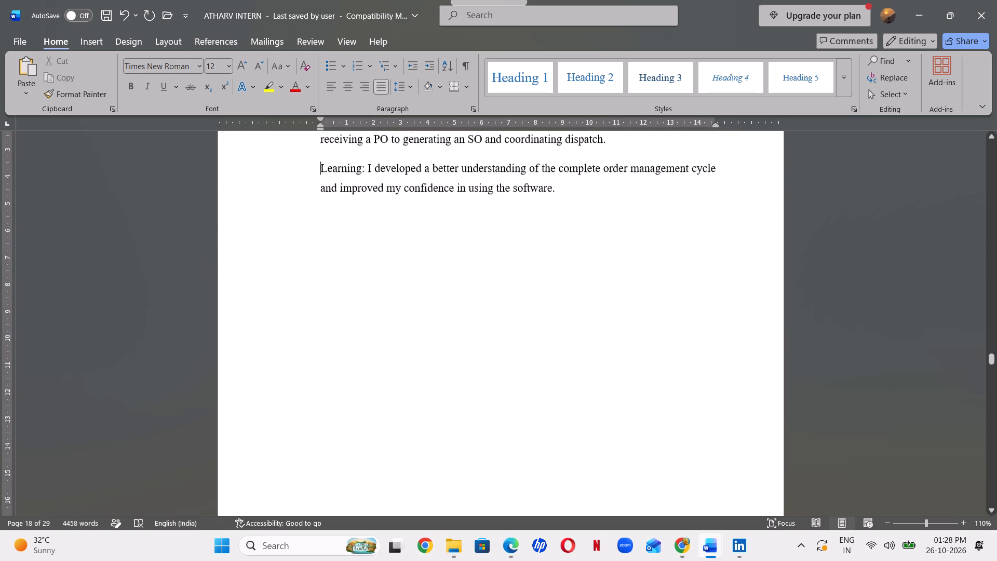
pyautogui.scroll(-1, 319, 445)
pyautogui.scroll(1, 319, 445)
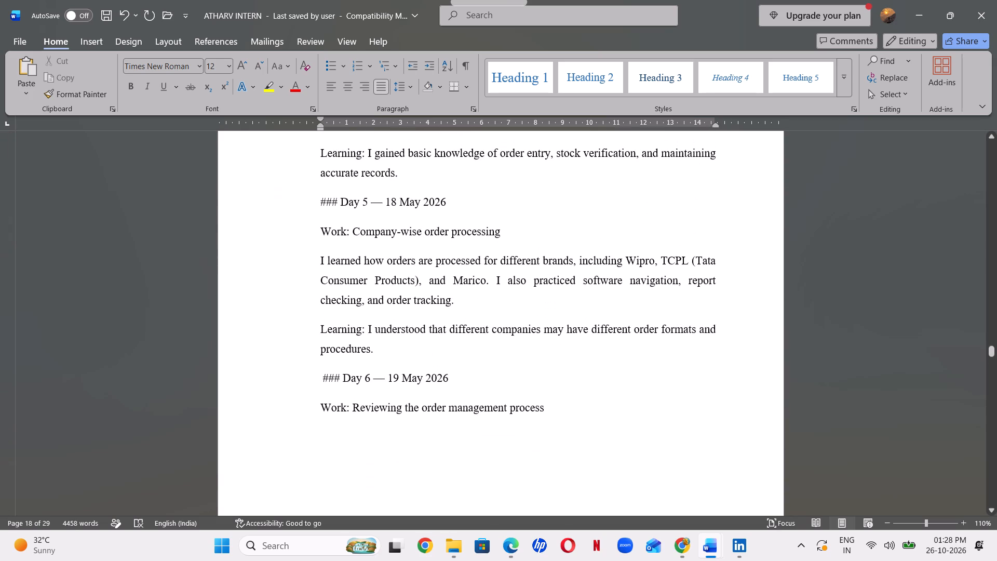
pyautogui.scroll(1, 319, 445)
pyautogui.keyDown('ctrl'); pyautogui.scroll(-3, 319, 445); pyautogui.keyUp('ctrl')
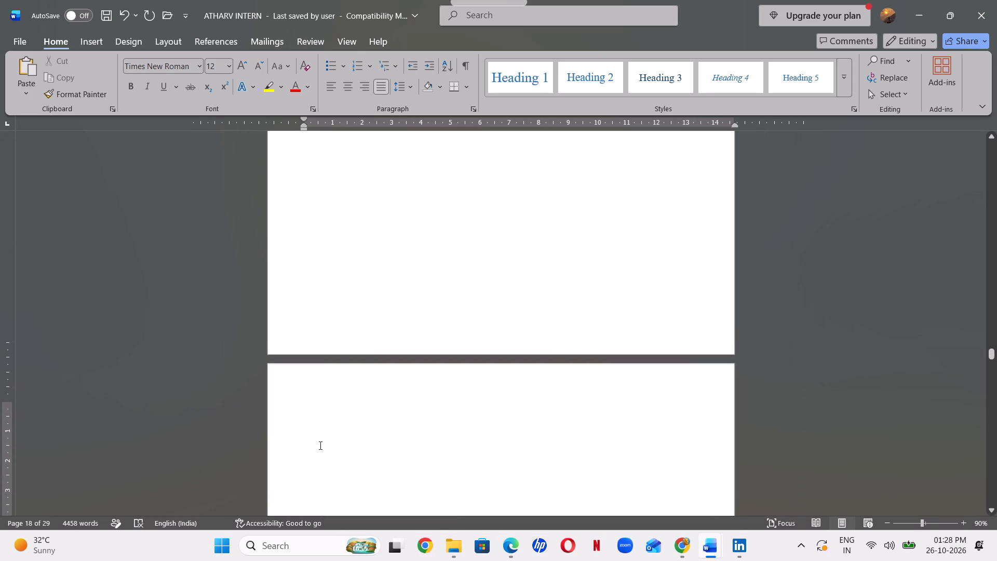
pyautogui.keyDown('ctrl'); pyautogui.scroll(1, 319, 445); pyautogui.keyUp('ctrl')
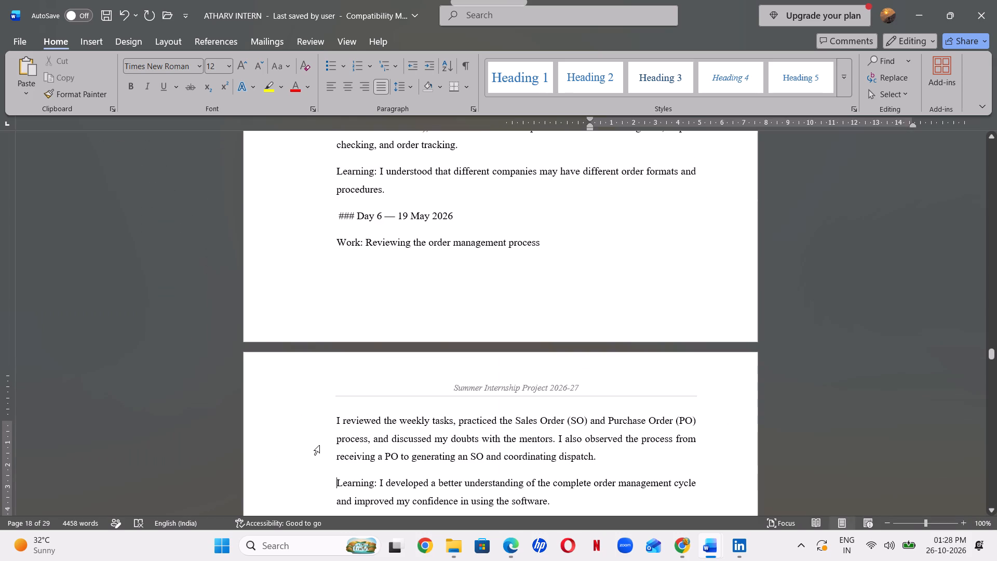
pyautogui.scroll(-1, 319, 445)
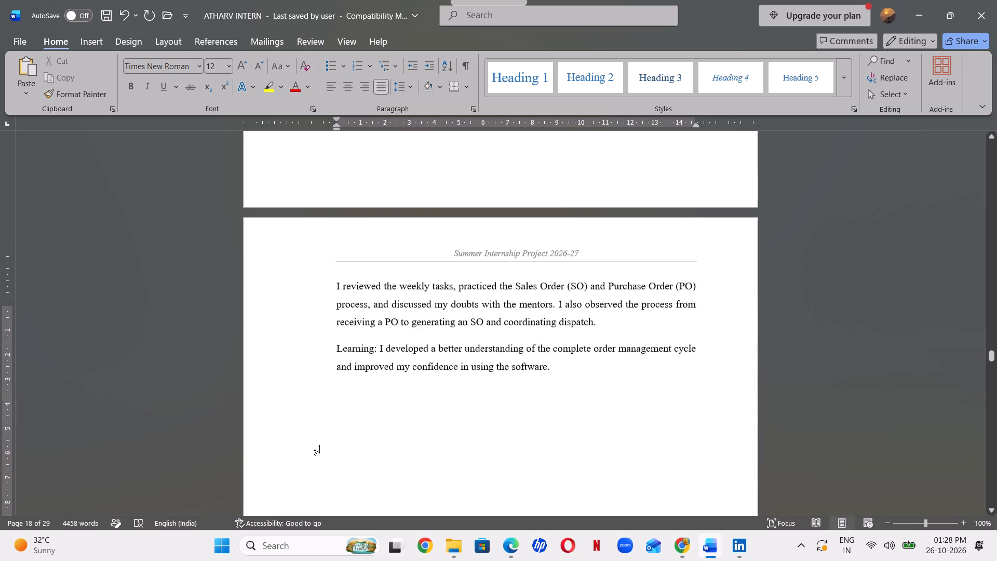
pyautogui.scroll(-1, 319, 445)
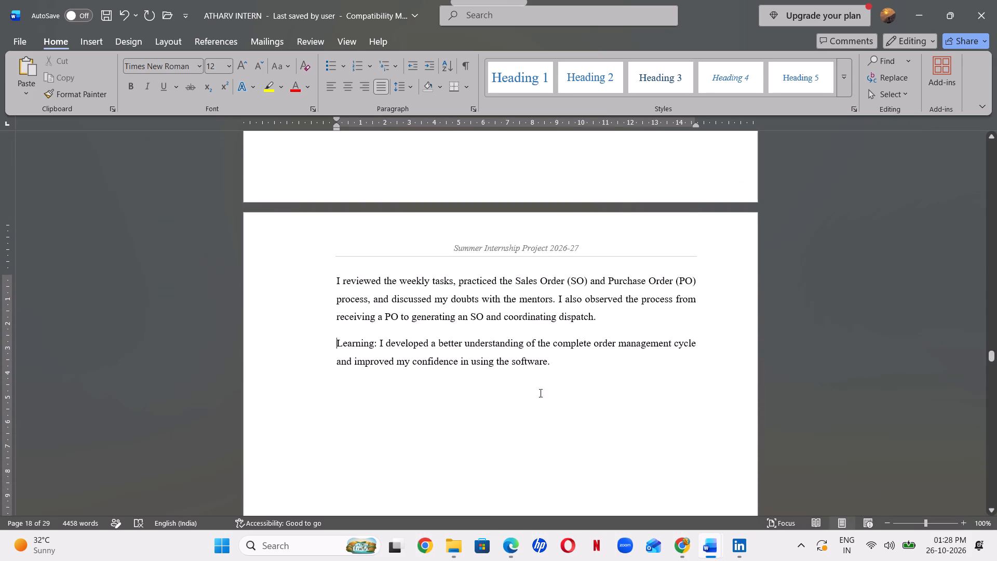
# Place the insertion point at the end of Day 6's Learning paragraph, after "confidence in using the software.".
pyautogui.click(551, 363)
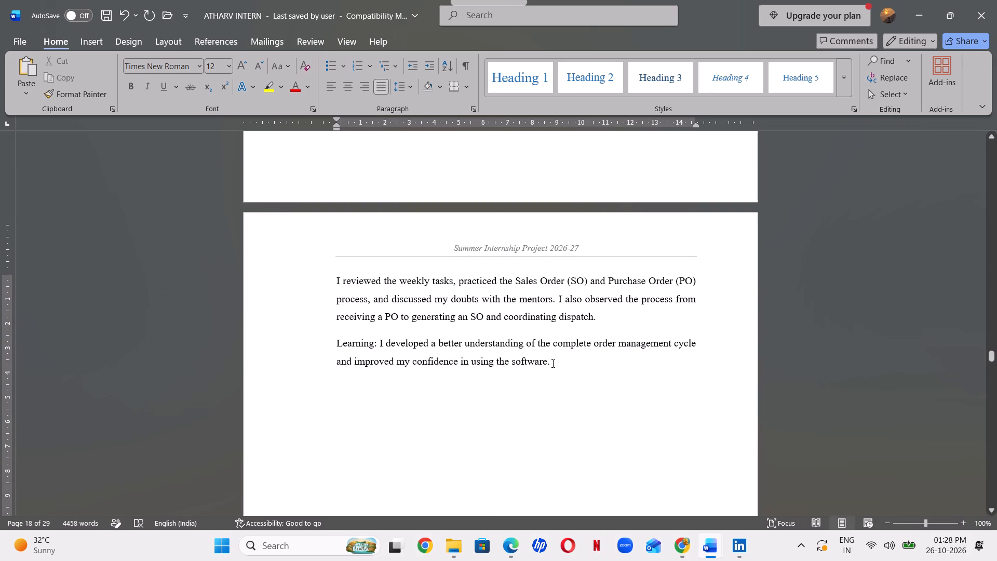
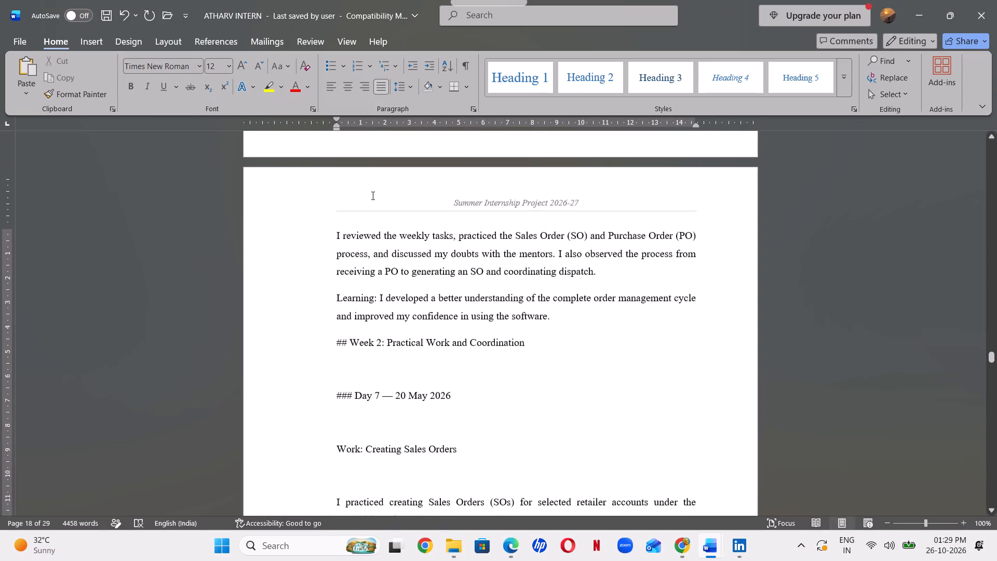
# Insert six blank lines above the "## Week 2: Practical Work and Coordination" heading to push it down, away from Day 6's Learning paragraph.
pyautogui.click(332, 338)
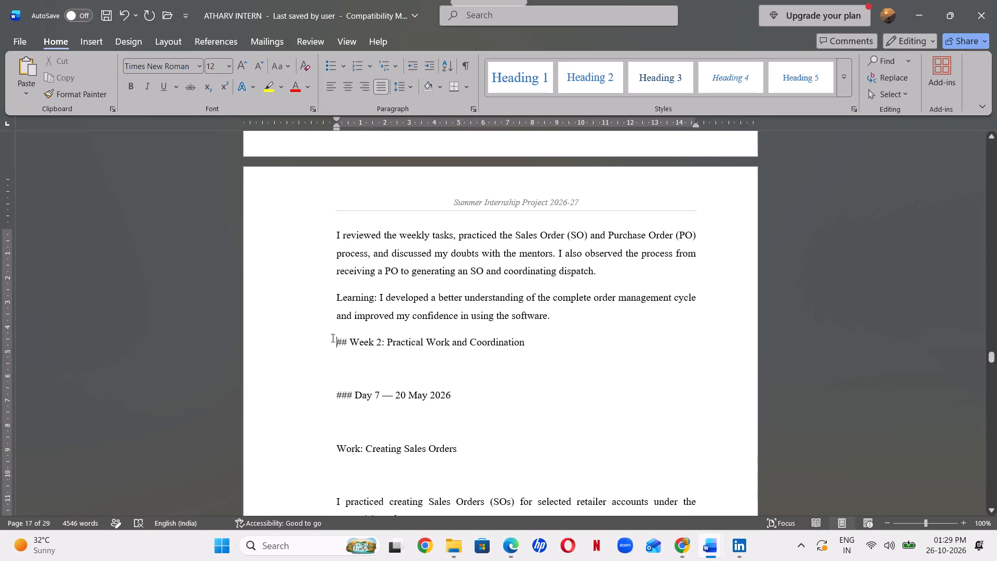
pyautogui.press('Return')
pyautogui.press('Return')
pyautogui.press('Return')
pyautogui.press('Return')
pyautogui.press('Return')
pyautogui.press('Return')
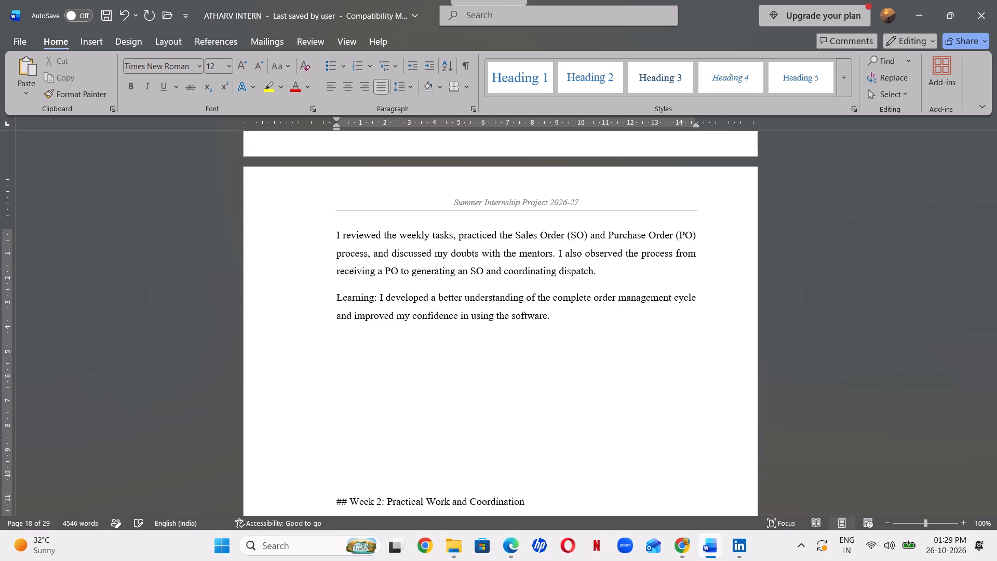
# Push the "## Week 2: Practical Work and Coordination" heading down with blank lines so it starts at the top of the next page.
pyautogui.press('Return')
pyautogui.press('Return')
pyautogui.press('Return')
pyautogui.press('Return')
pyautogui.press('Return')
pyautogui.press('Return')
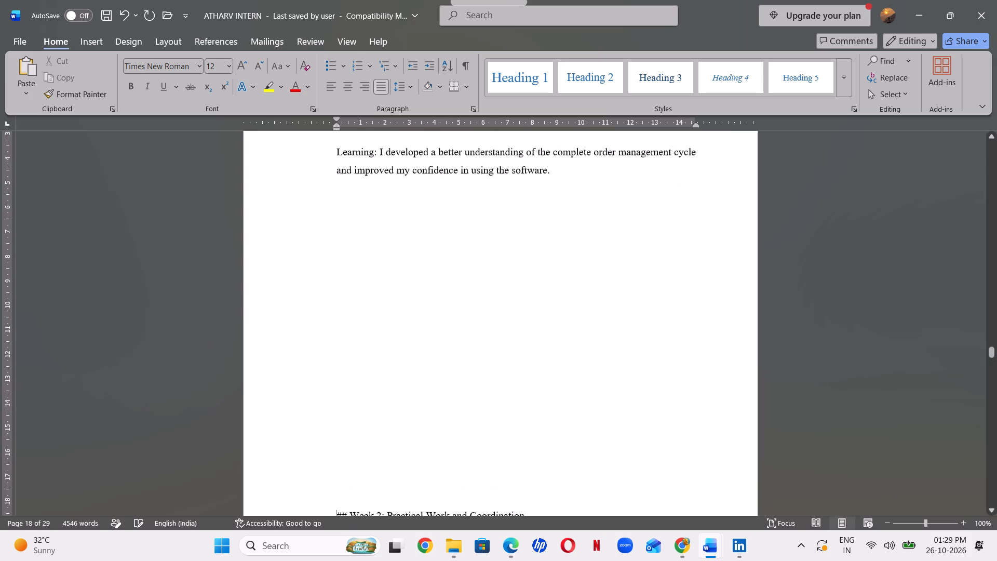
pyautogui.press('Return')
pyautogui.press('Return')
pyautogui.press('Return')
pyautogui.press('Return')
pyautogui.press('Return')
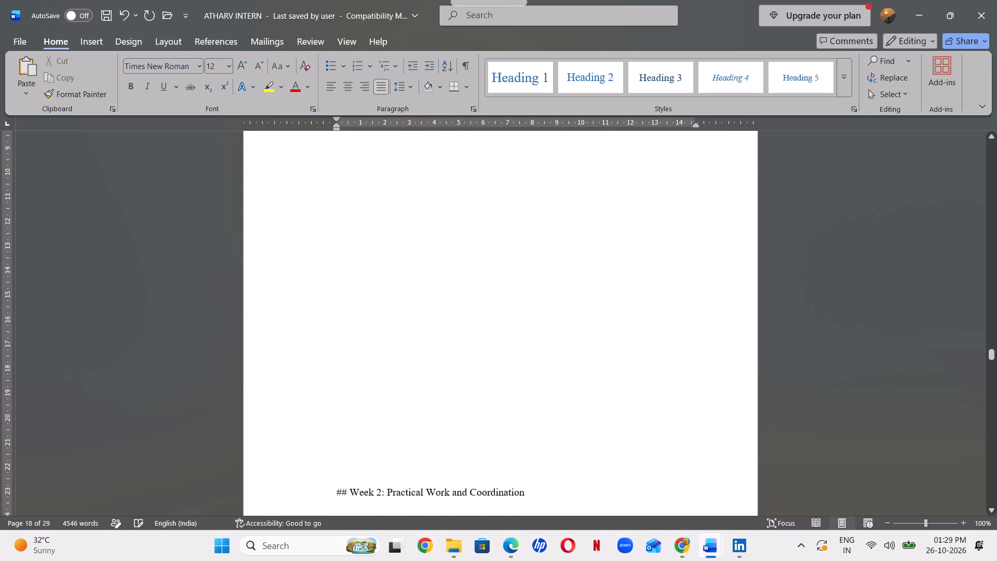
pyautogui.press('Return')
pyautogui.press('Return')
pyautogui.press('Return')
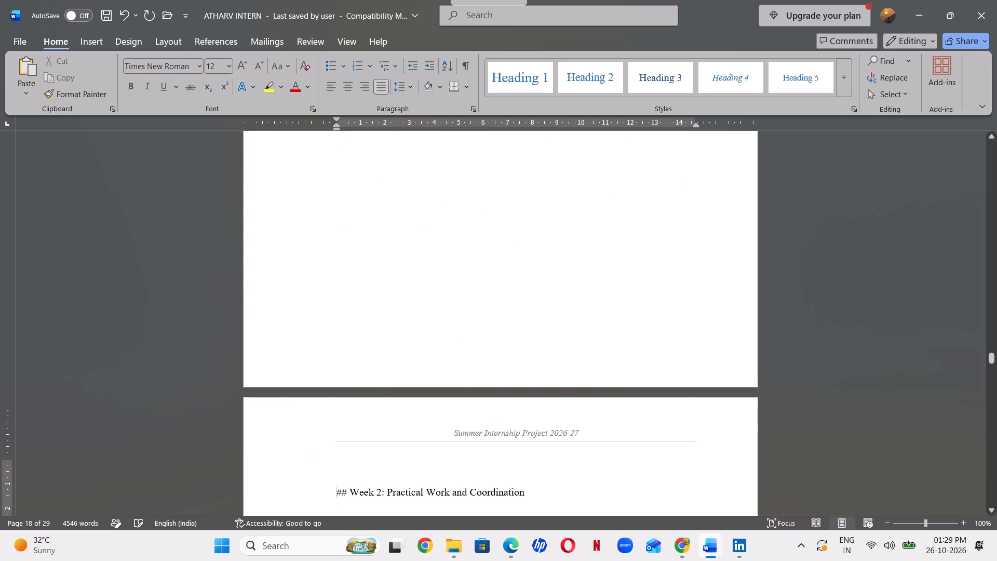
pyautogui.press('BackSpace')
pyautogui.press('BackSpace')
pyautogui.press('Return')
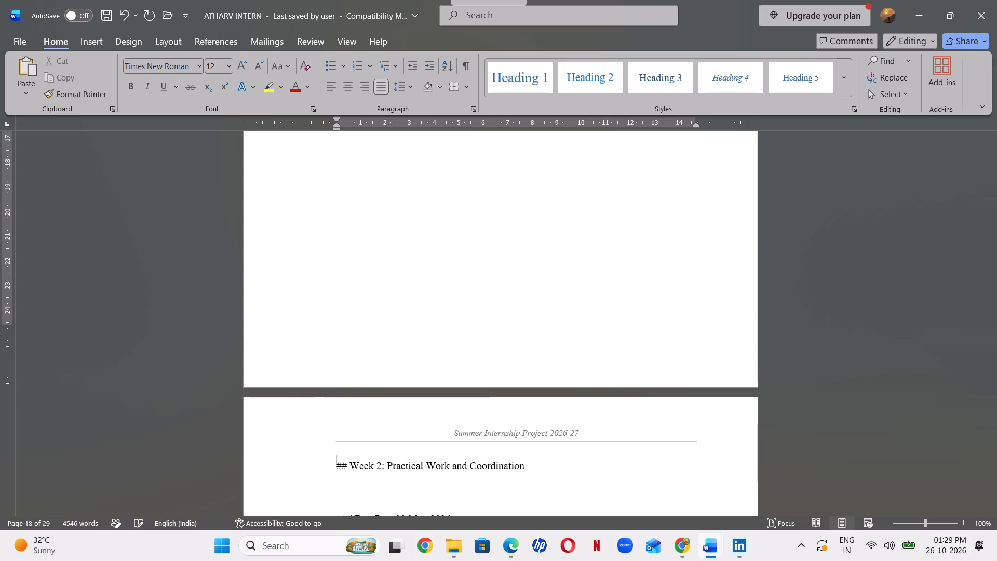
# Remove the blank line between the Week 2 heading and "### Day 7 — 20 May 2026", keeping each on its own line.
pyautogui.scroll(-1, 332, 338)
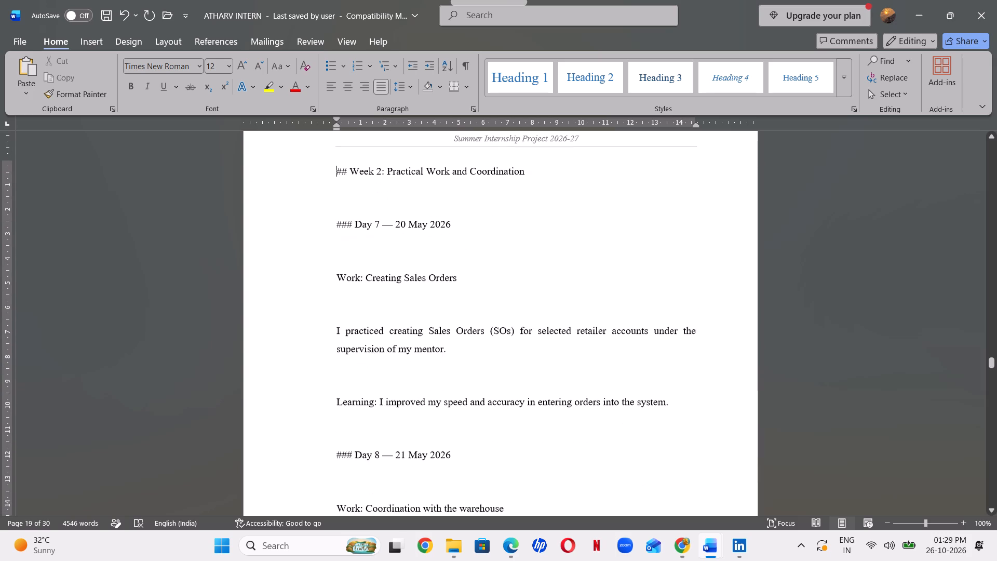
pyautogui.scroll(-1, 332, 338)
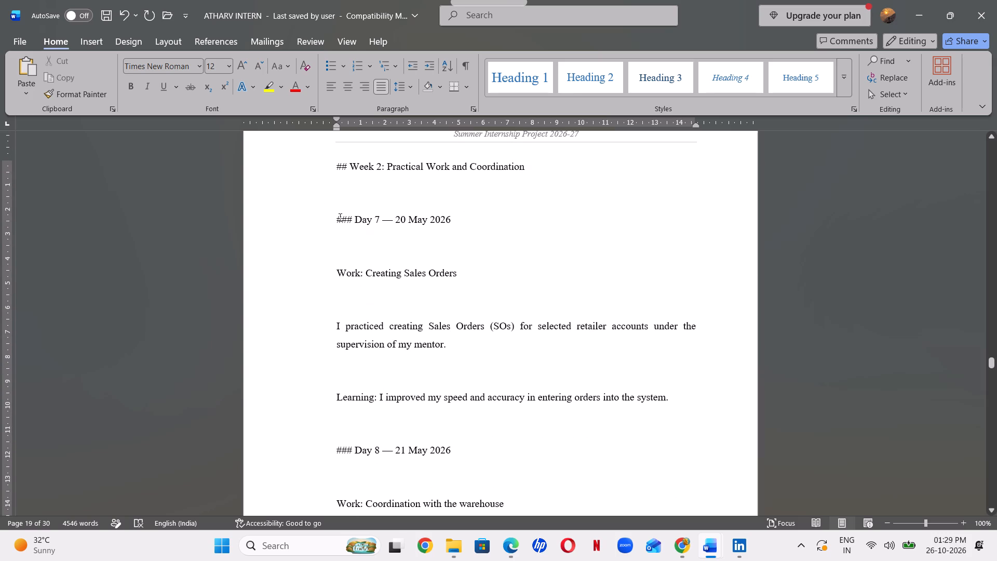
pyautogui.click(334, 219)
pyautogui.press('BackSpace')
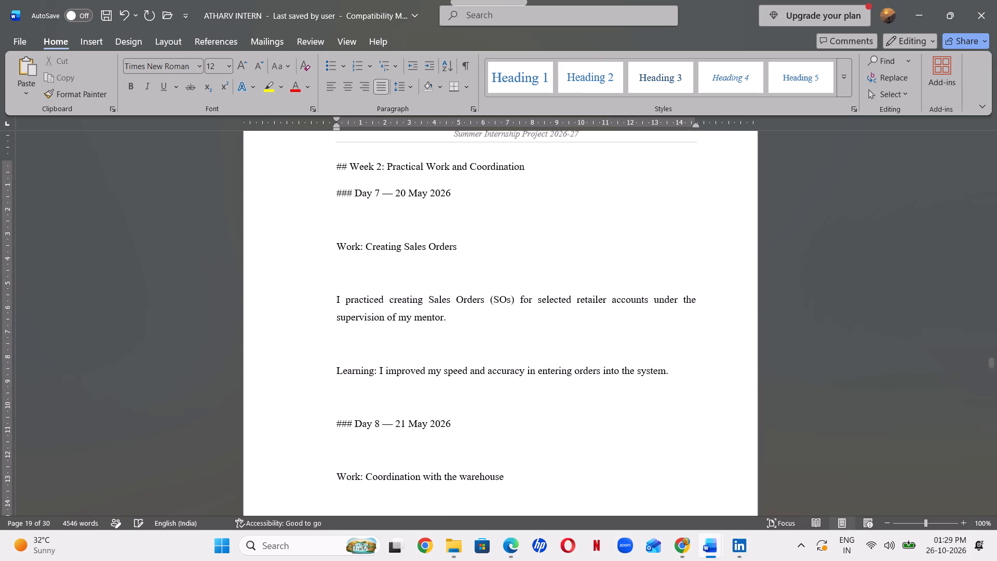
pyautogui.press('BackSpace')
pyautogui.press('Return')
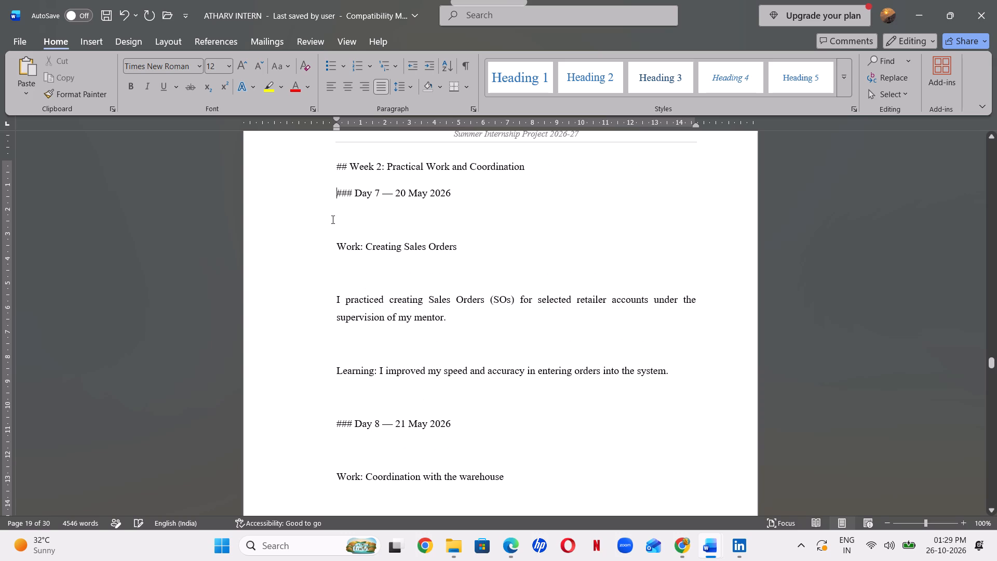
# Remove the blank lines within the Day 7 entry, between its date heading, Work line, description paragraph and Learning line.
pyautogui.click(336, 244)
pyautogui.press('BackSpace')
pyautogui.press('BackSpace')
pyautogui.press('Return')
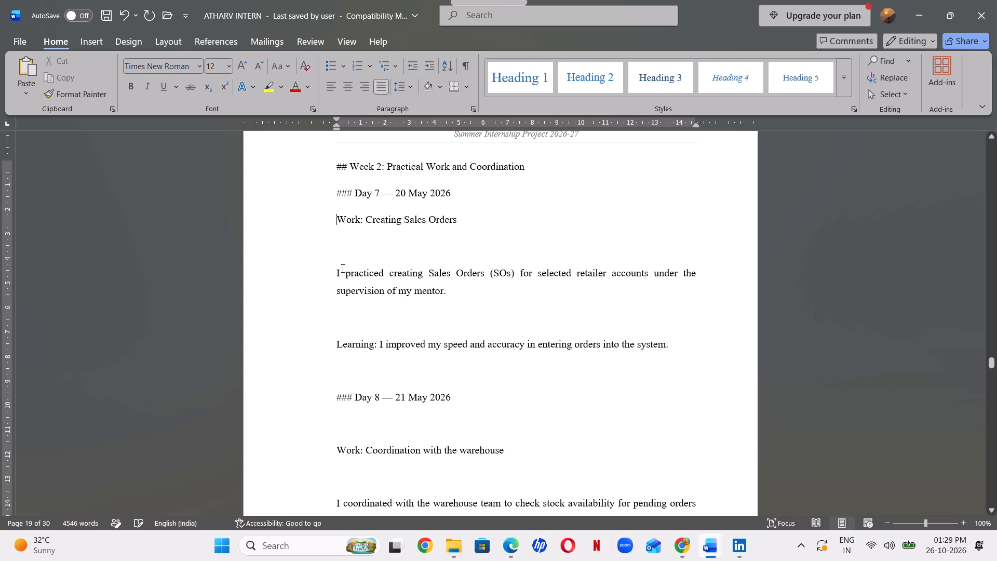
pyautogui.click(334, 276)
pyautogui.press('BackSpace')
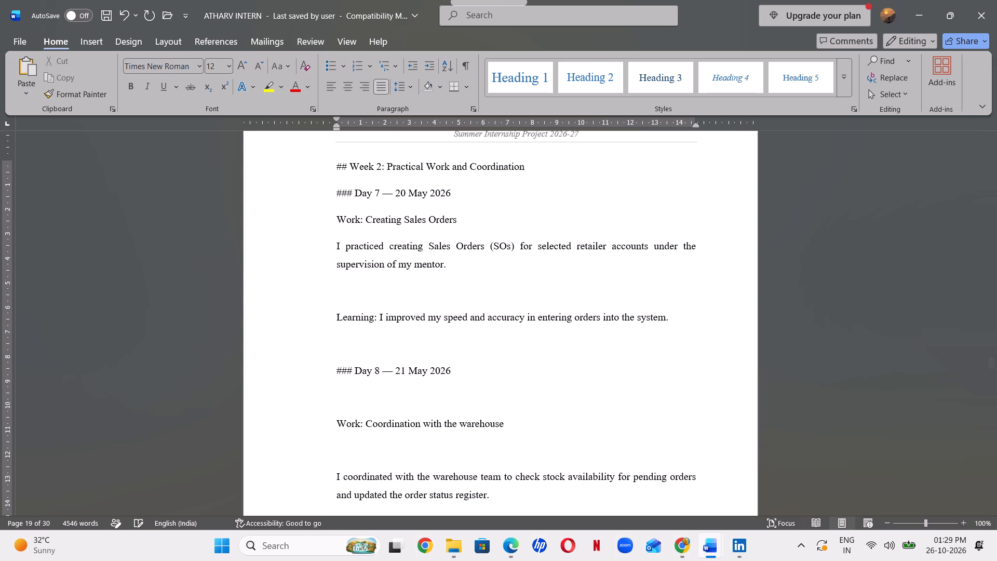
pyautogui.click(334, 315)
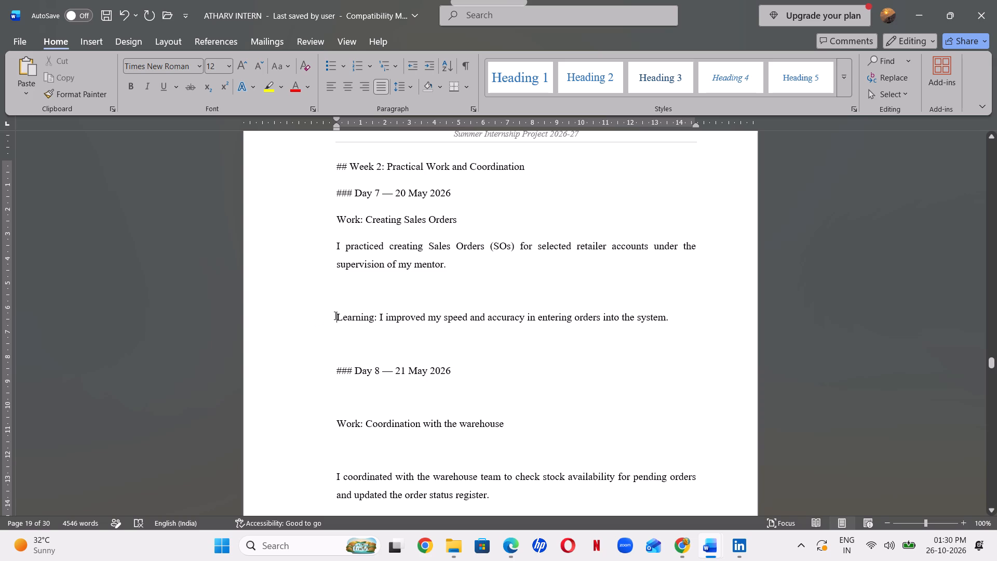
pyautogui.press('BackSpace')
pyautogui.press('BackSpace')
pyautogui.press('Return')
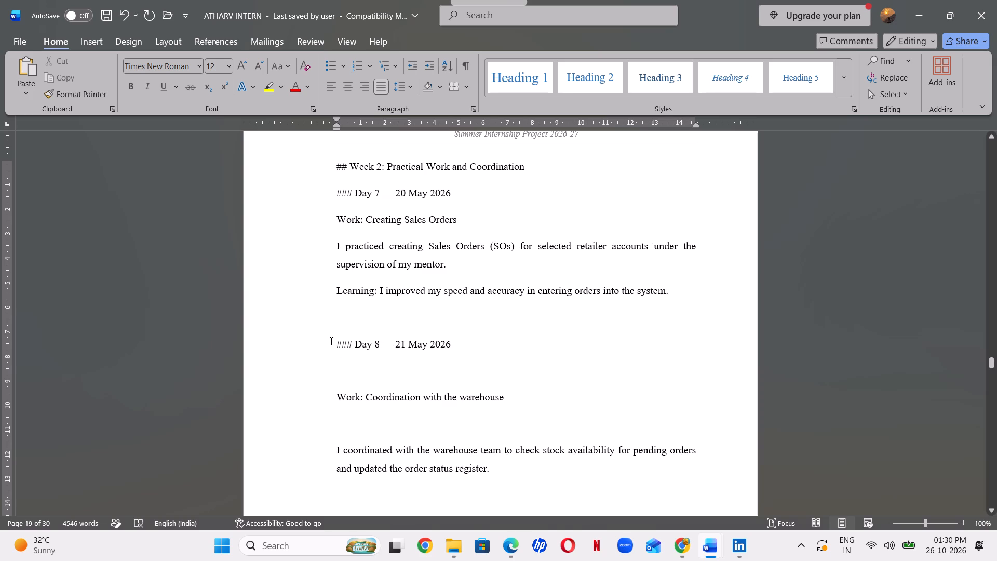
# Remove the blank line between Day 7's Learning line and "### Day 8 — 21 May 2026", keeping the Day 8 heading on its own line.
pyautogui.click(330, 341)
pyautogui.press('BackSpace')
pyautogui.press('BackSpace')
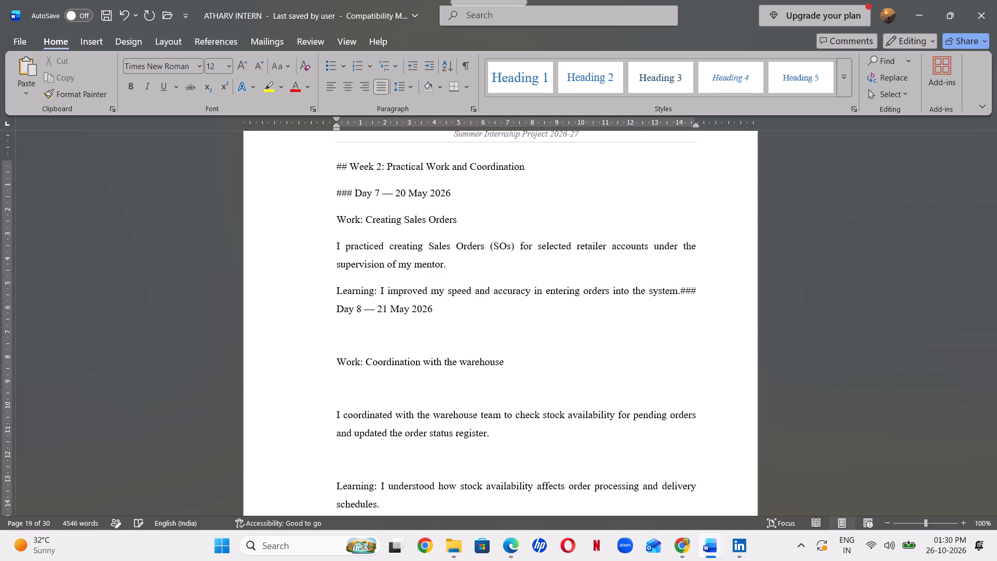
pyautogui.press('Return')
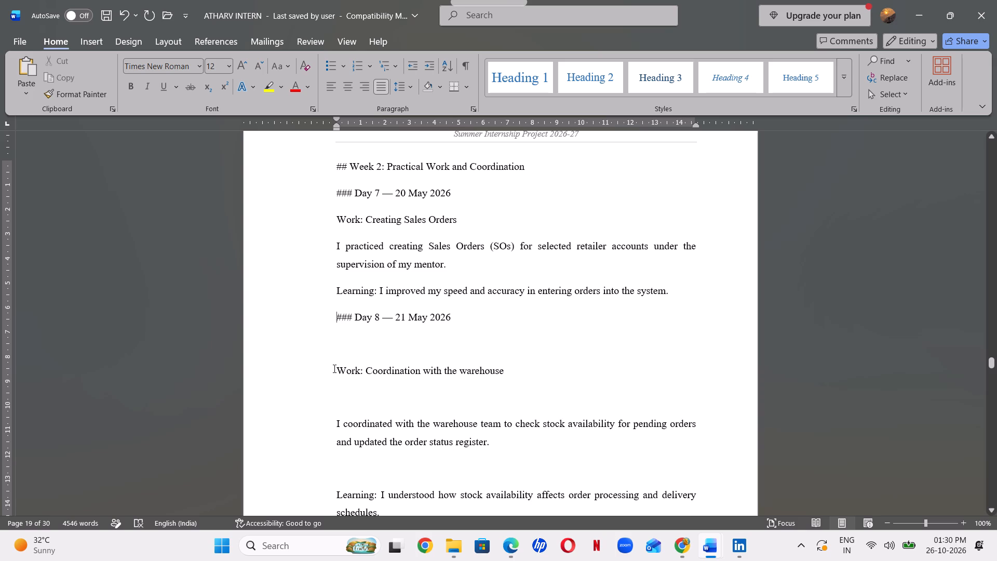
# Remove the blank lines within the Day 8 entry, between its date heading, Work line, description paragraph and Learning line.
pyautogui.click(333, 368)
pyautogui.press('BackSpace')
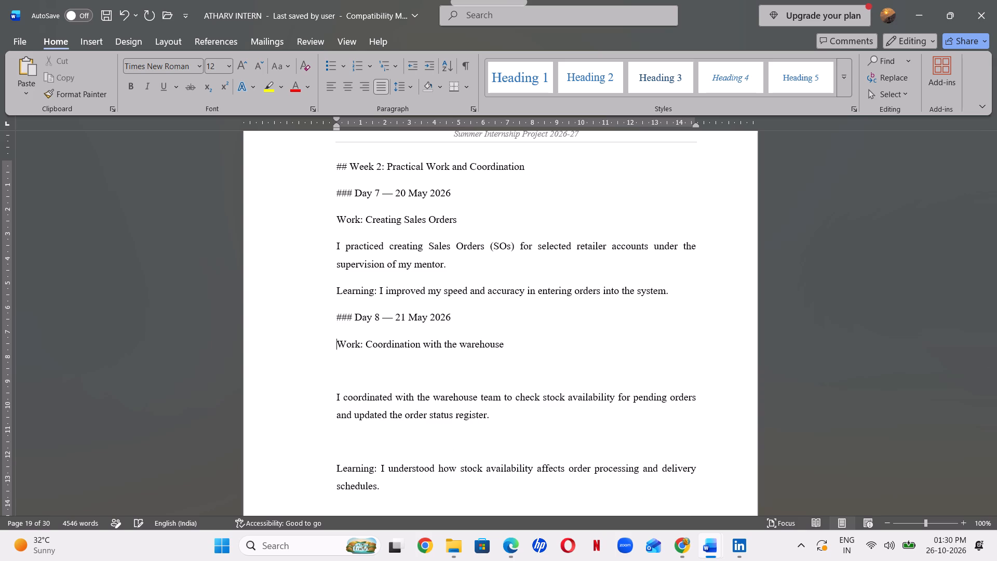
pyautogui.click(331, 406)
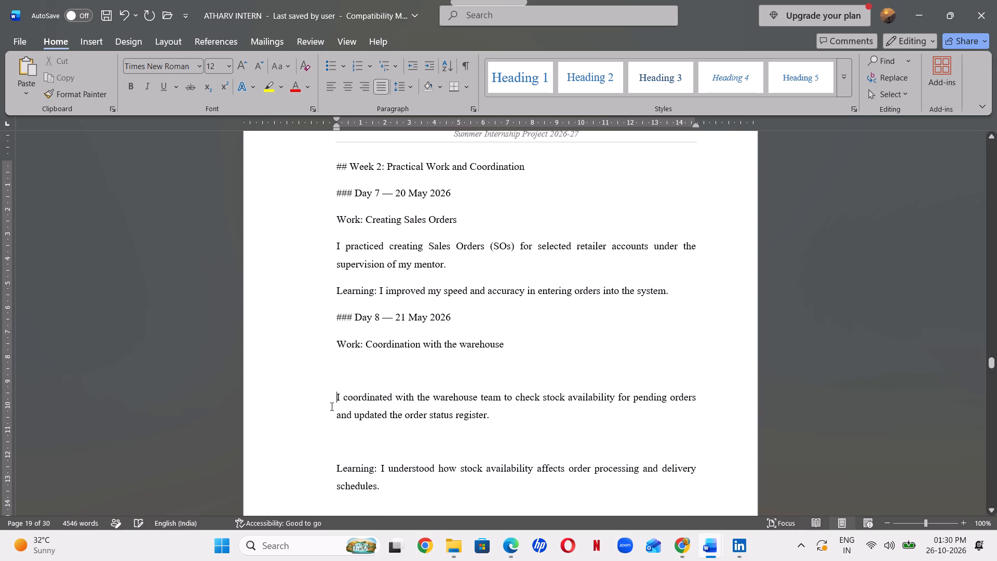
pyautogui.press('BackSpace')
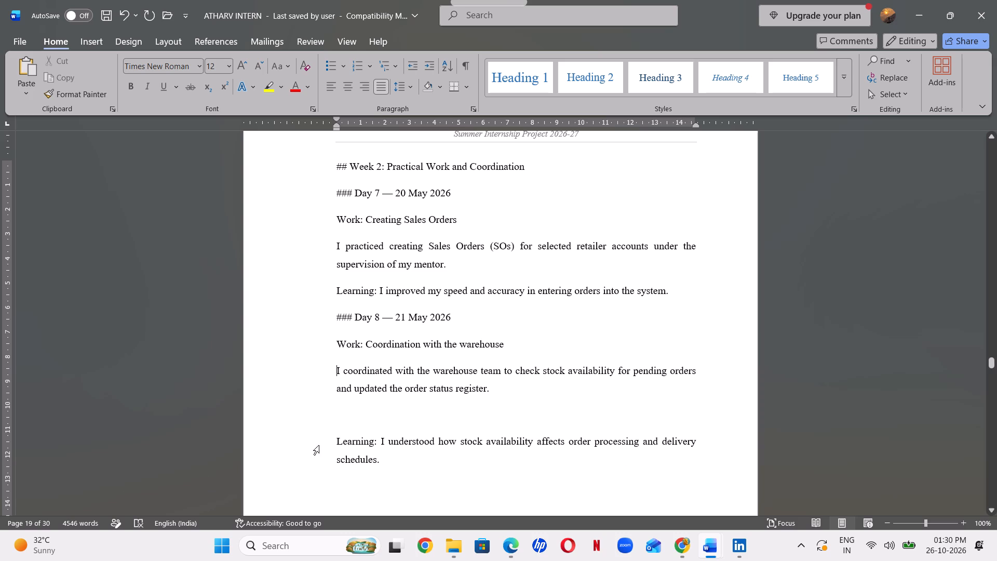
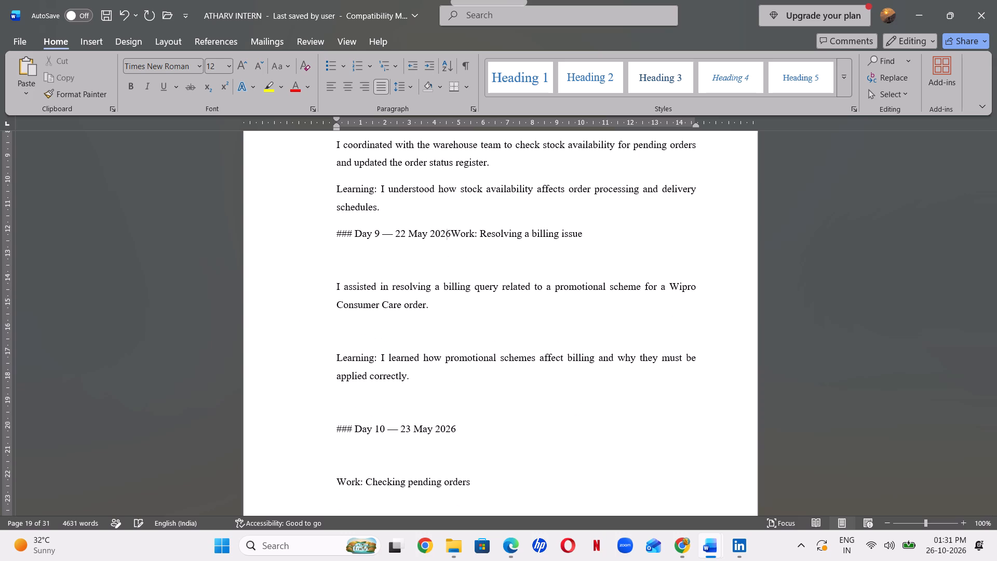
# Put Day 9's Work line on its own line below the date heading and remove the blank lines before its description and Learning line.
pyautogui.press('Return')
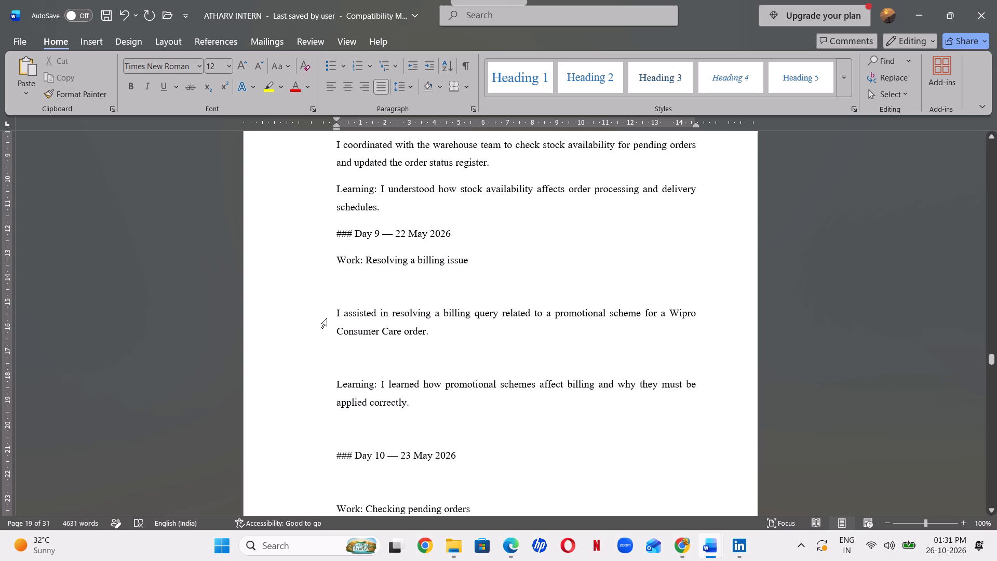
pyautogui.click(329, 313)
pyautogui.press('BackSpace')
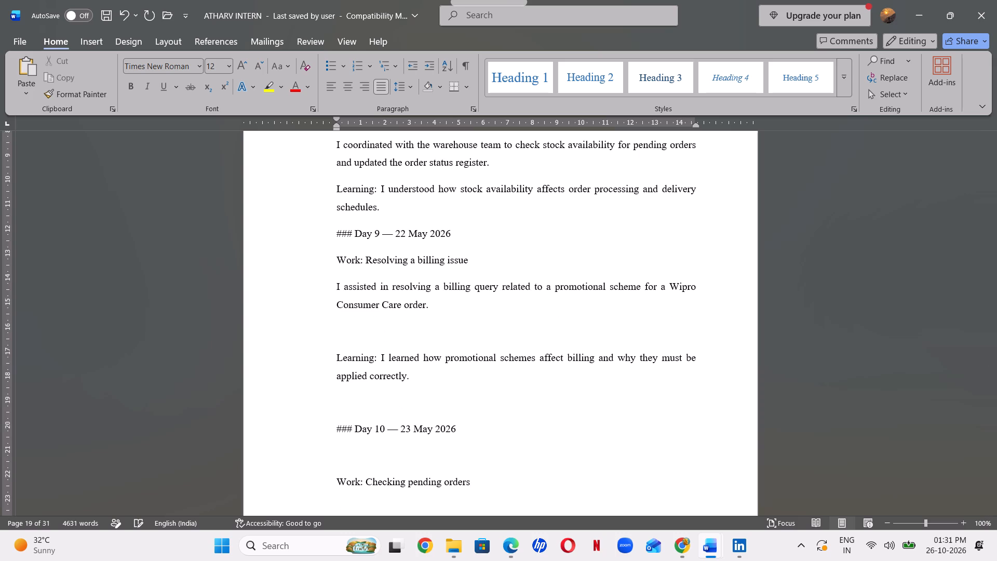
pyautogui.press('Down')
pyautogui.press('Down')
pyautogui.press('Down')
pyautogui.press('BackSpace')
# Remove the blank line between Day 9's Learning line and "### Day 10 — 23 May 2026", keeping the Day 10 heading on its own line.
pyautogui.press('Down')
pyautogui.press('Down')
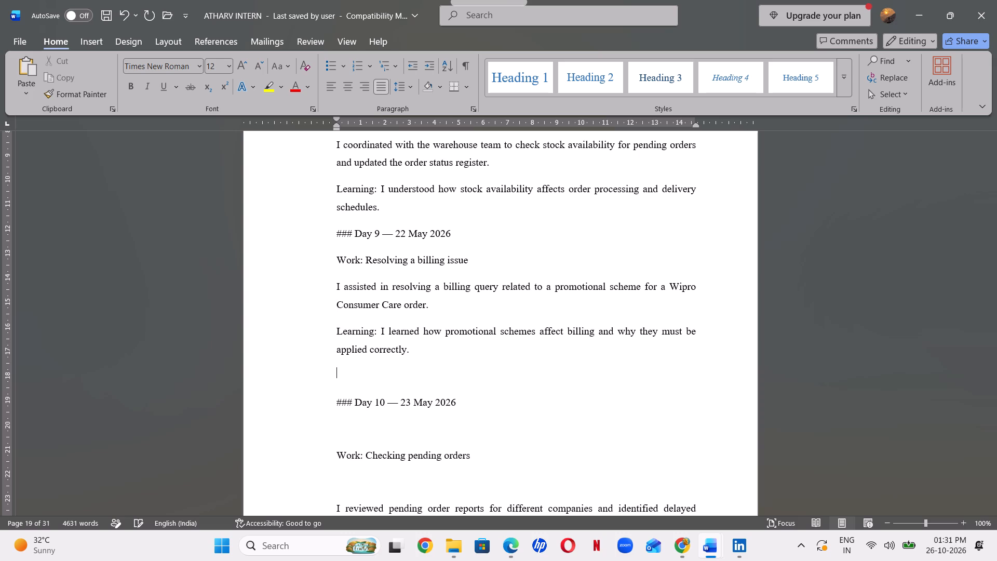
pyautogui.press('Down')
pyautogui.press('BackSpace')
pyautogui.press('BackSpace')
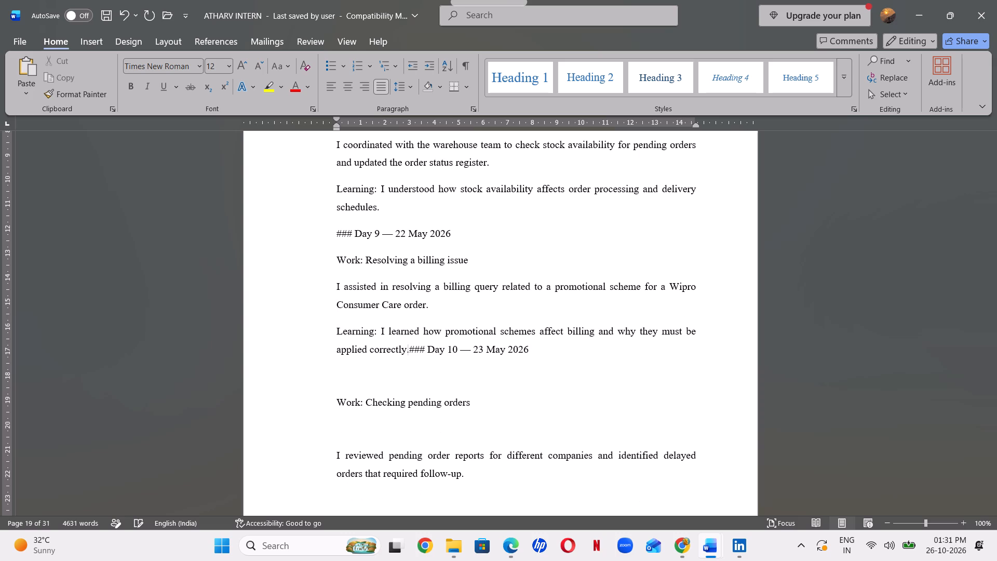
pyautogui.press('Return')
# Remove the blank lines above and below Day 10's "Work: Checking pending orders" line, keeping heading, Work line and description on separate lines.
pyautogui.press('Down')
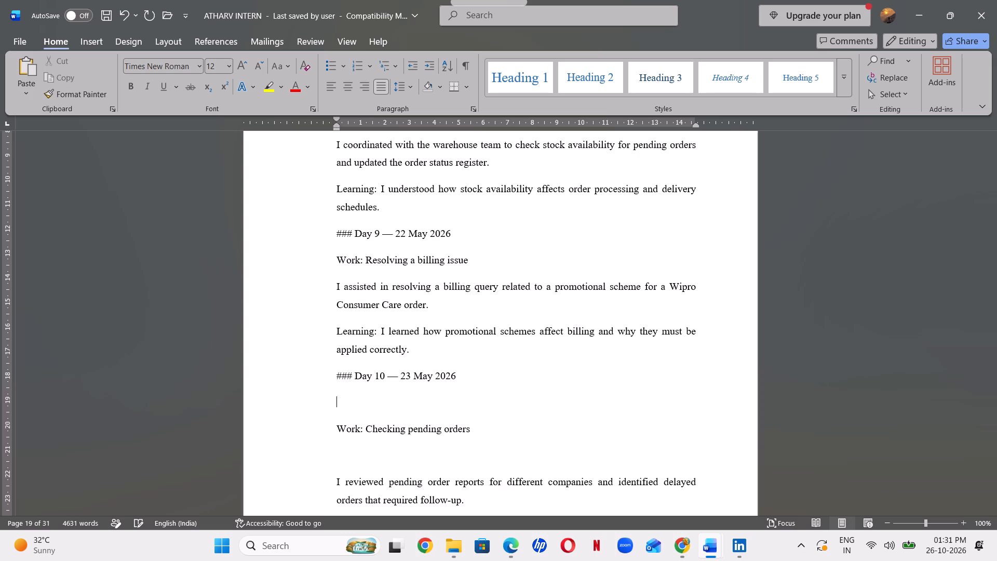
pyautogui.press('Down')
pyautogui.press('BackSpace')
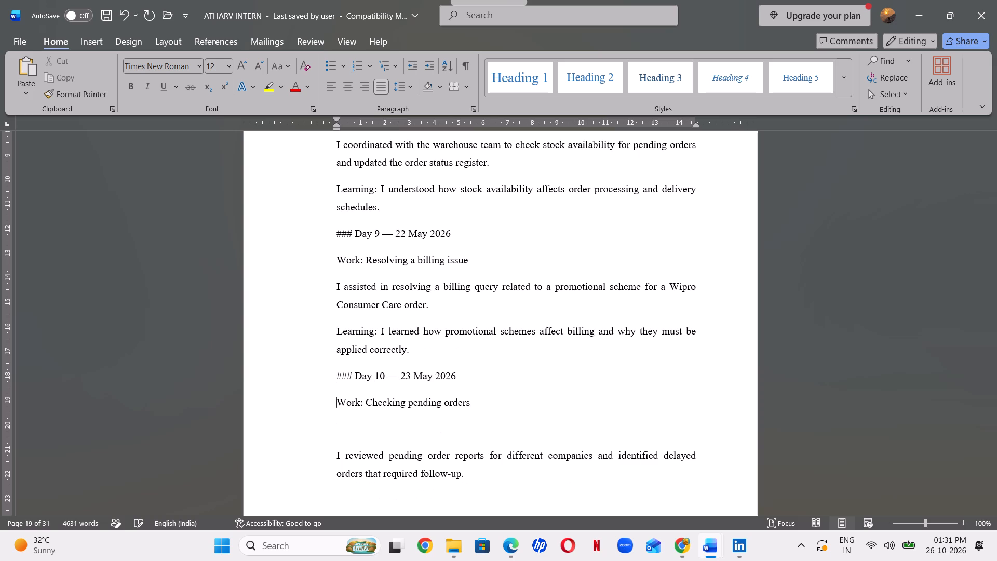
pyautogui.press('Down')
pyautogui.press('Down')
pyautogui.press('BackSpace')
pyautogui.press('BackSpace')
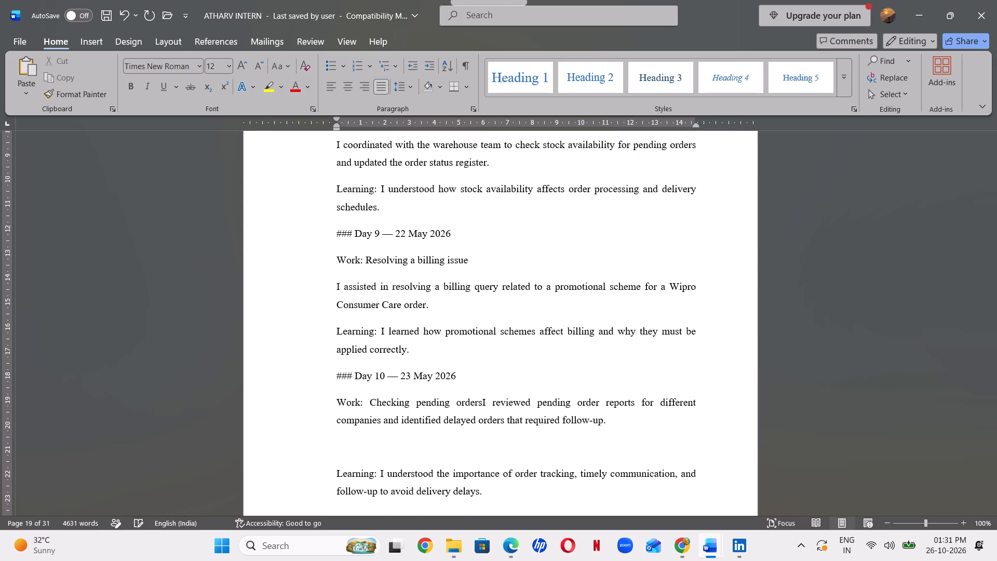
pyautogui.press('Return')
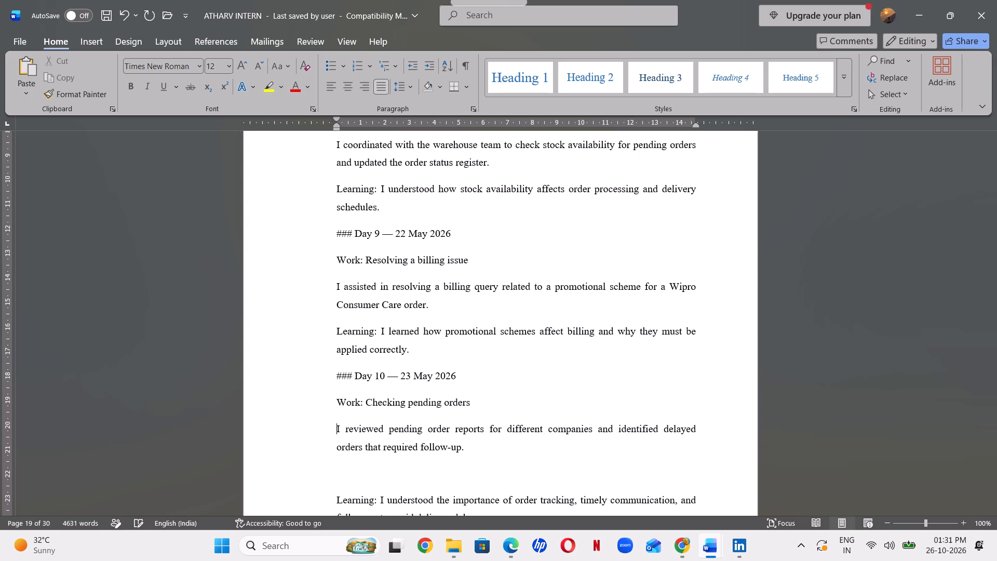
# Remove the blank line between Day 10's description paragraph and its Learning line.
pyautogui.press('Down')
pyautogui.press('Down')
pyautogui.press('Down')
pyautogui.press('Down')
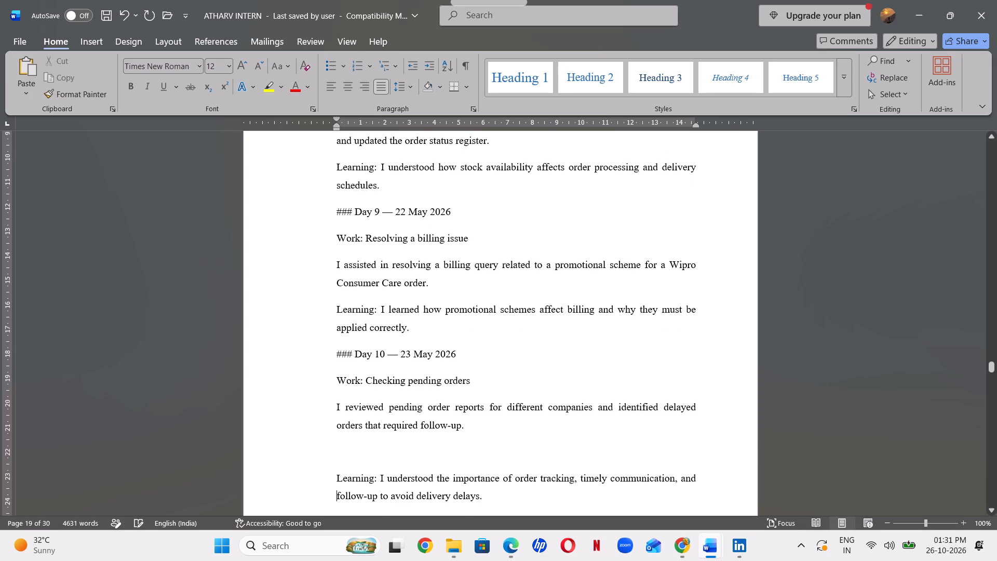
pyautogui.press('Up')
pyautogui.press('BackSpace')
pyautogui.press('Down')
pyautogui.press('Down')
pyautogui.press('Down')
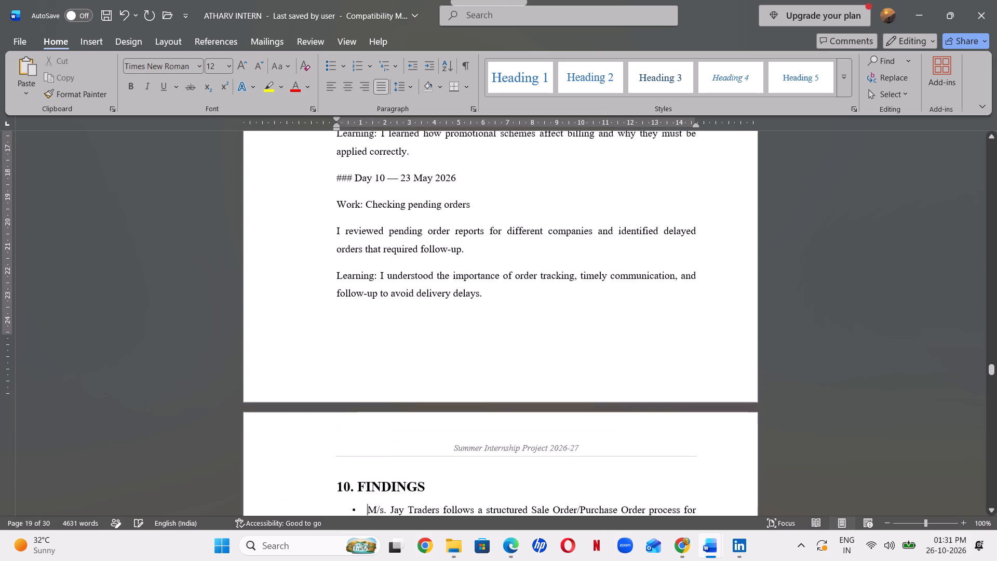
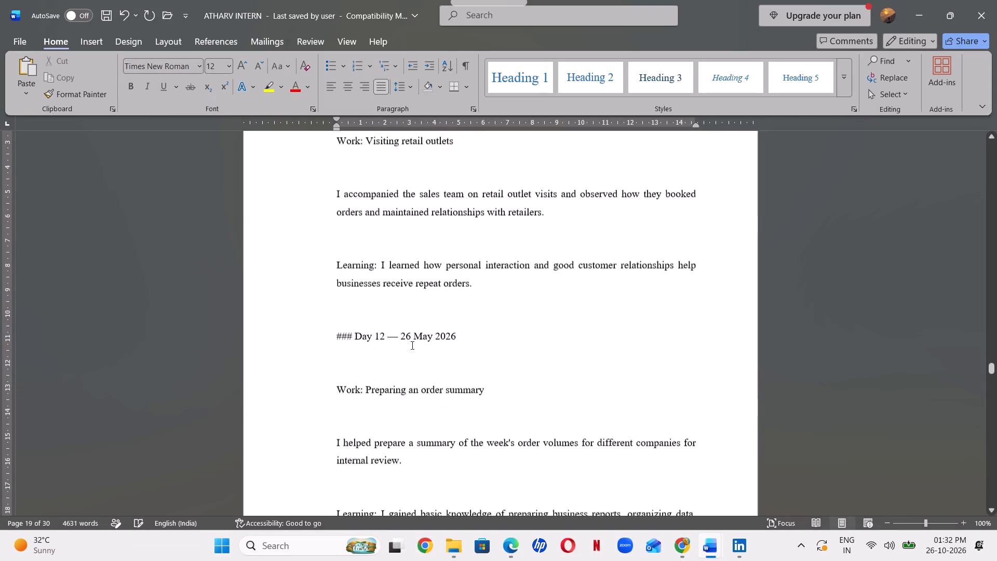
# Remove the blank line between "### Day 11 — 25 May 2026" and "Work: Visiting retail outlets", keeping them on separate lines.
pyautogui.scroll(1, 519, 339)
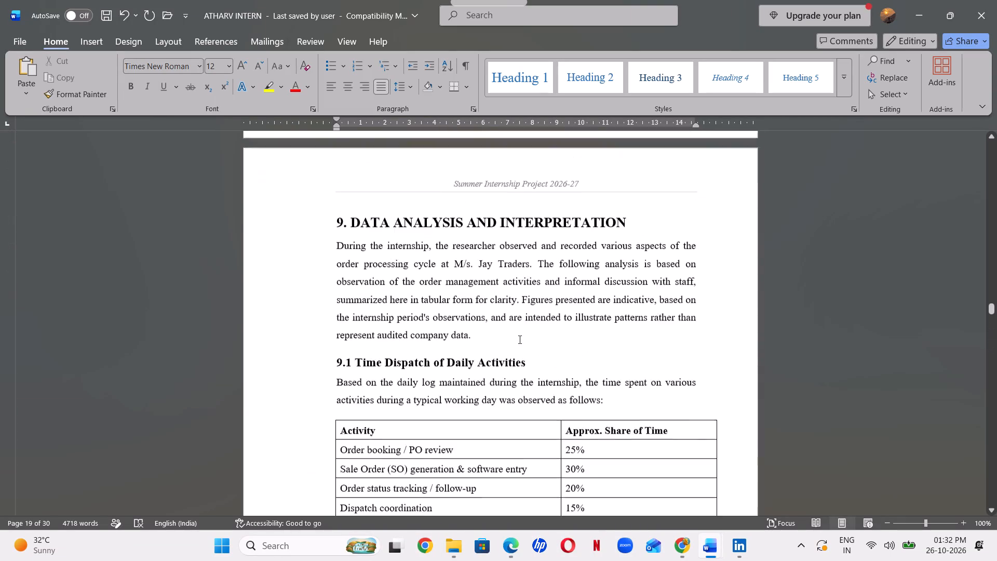
pyautogui.scroll(-16, 519, 339)
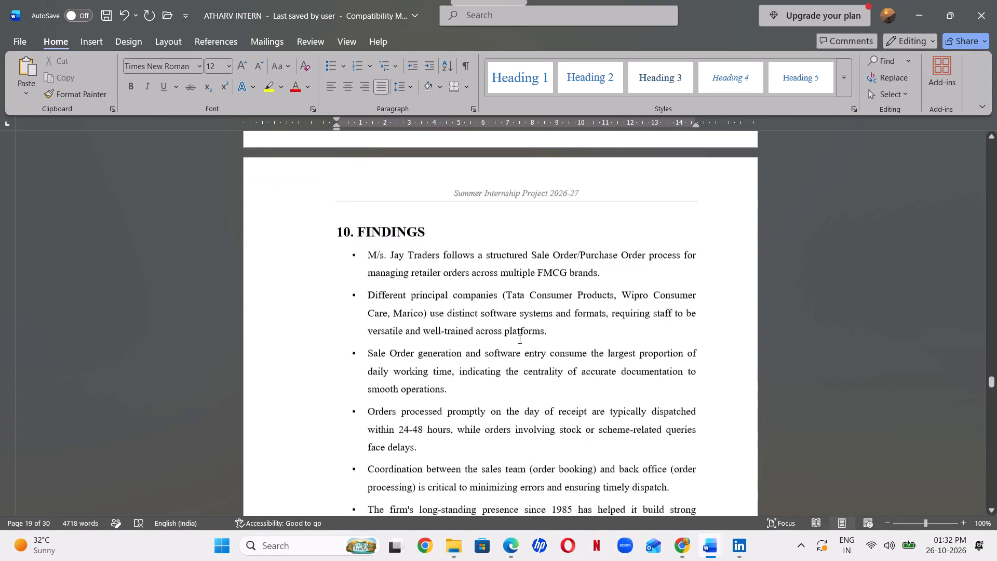
pyautogui.scroll(-7, 519, 339)
pyautogui.scroll(2, 519, 339)
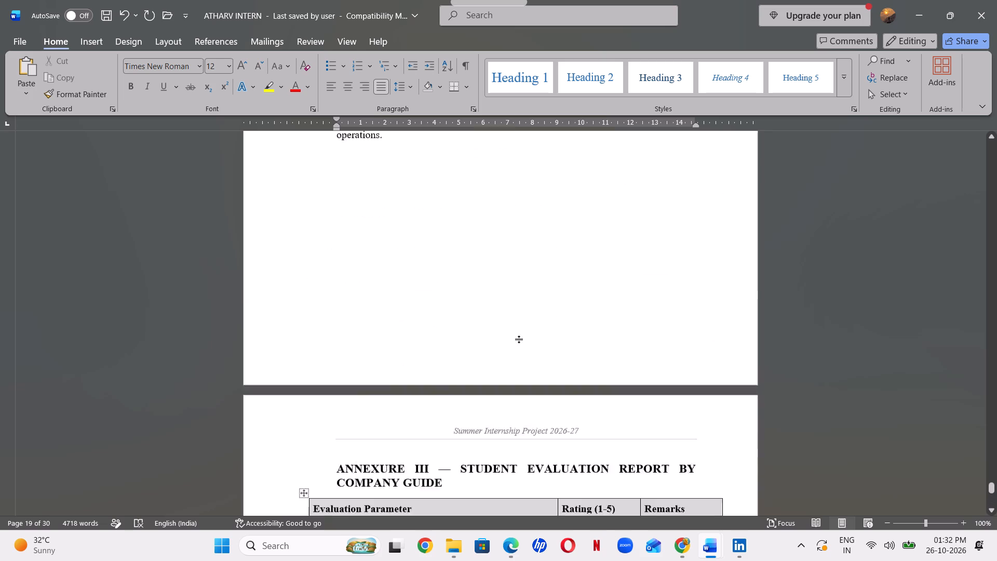
pyautogui.scroll(4, 519, 339)
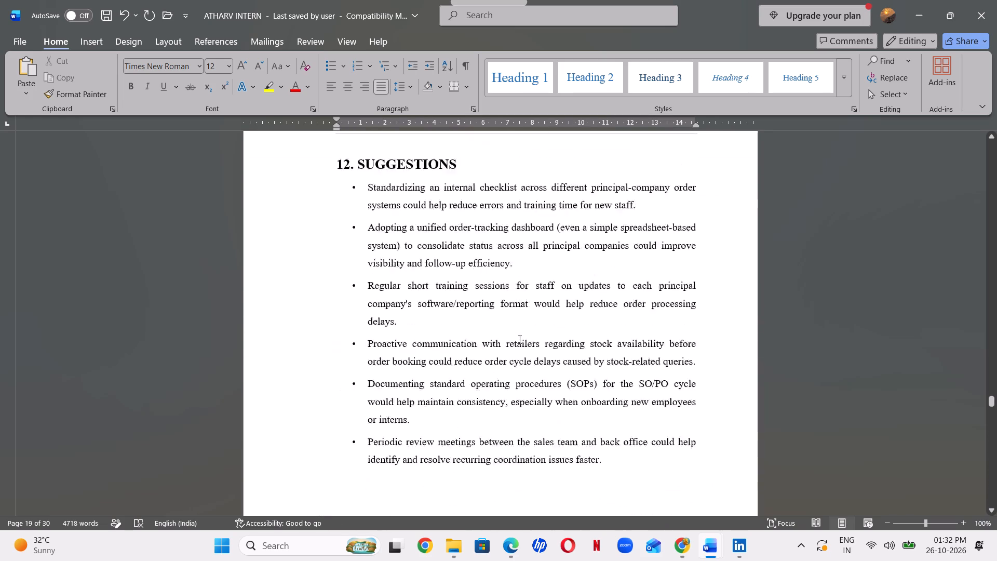
pyautogui.scroll(2, 519, 339)
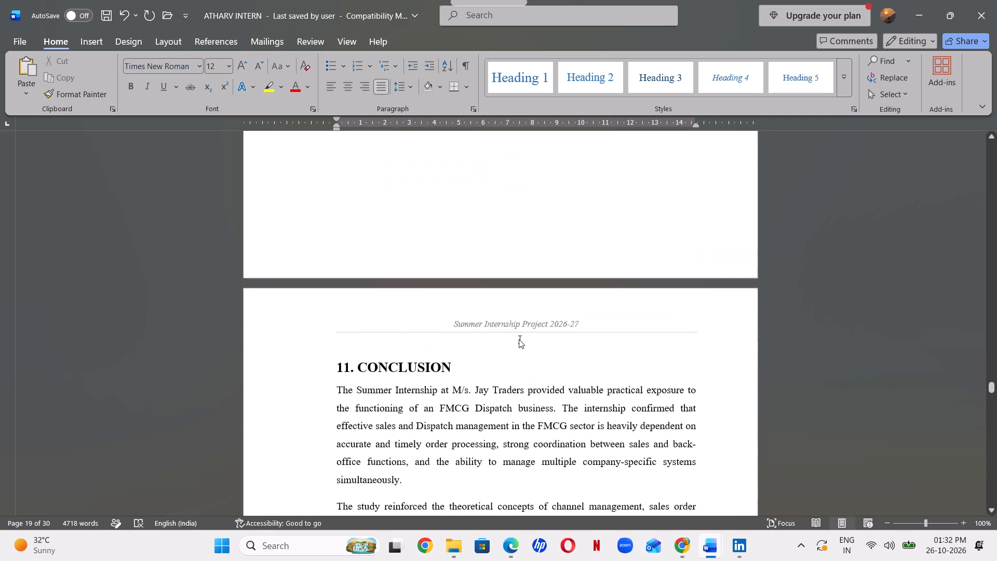
pyautogui.scroll(2, 519, 339)
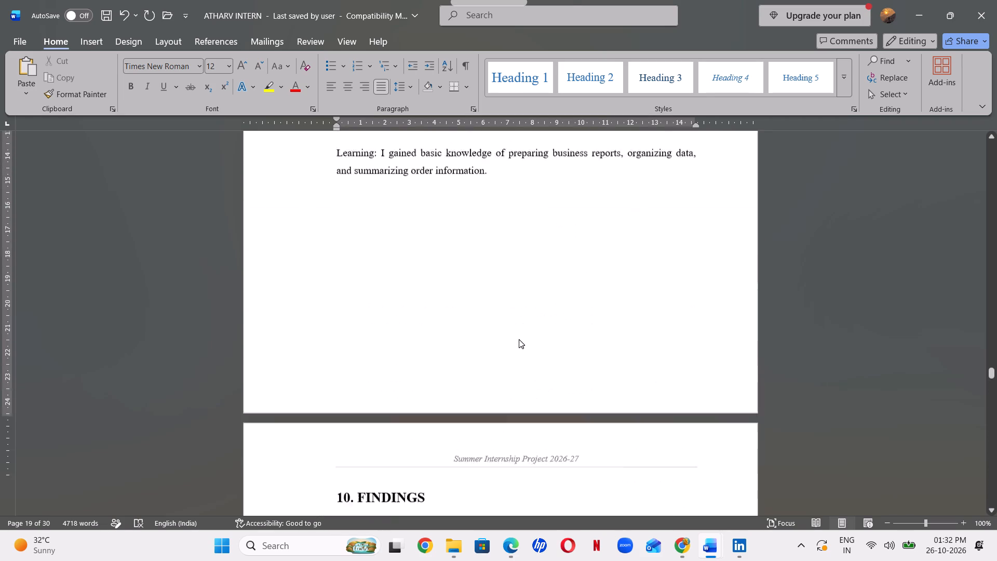
pyautogui.scroll(1, 519, 339)
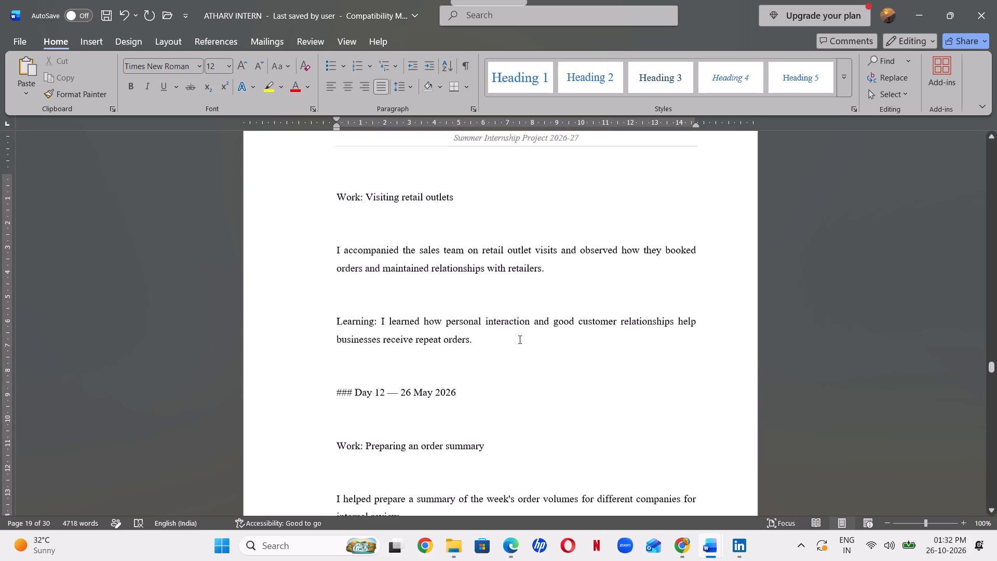
pyautogui.scroll(2, 519, 339)
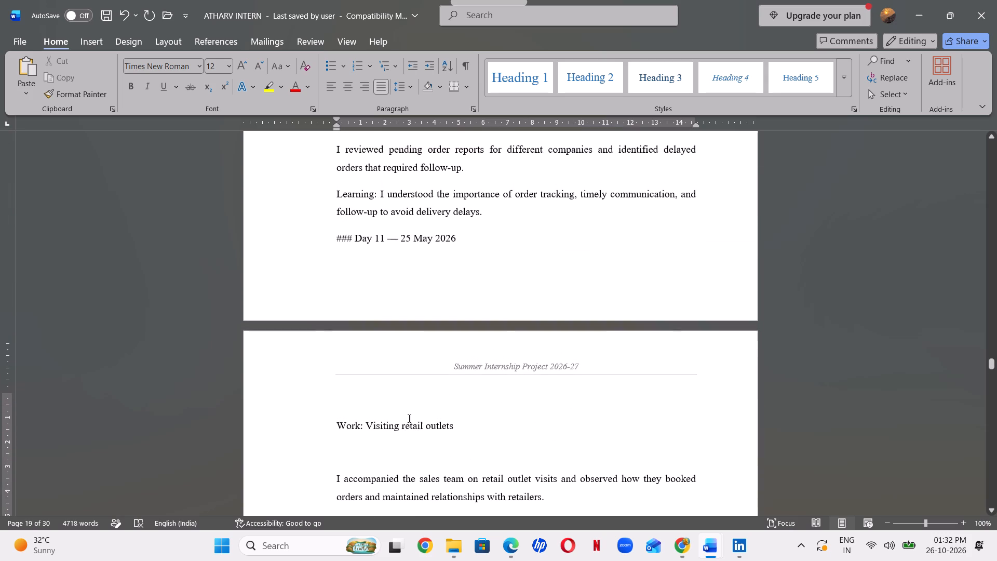
pyautogui.click(330, 421)
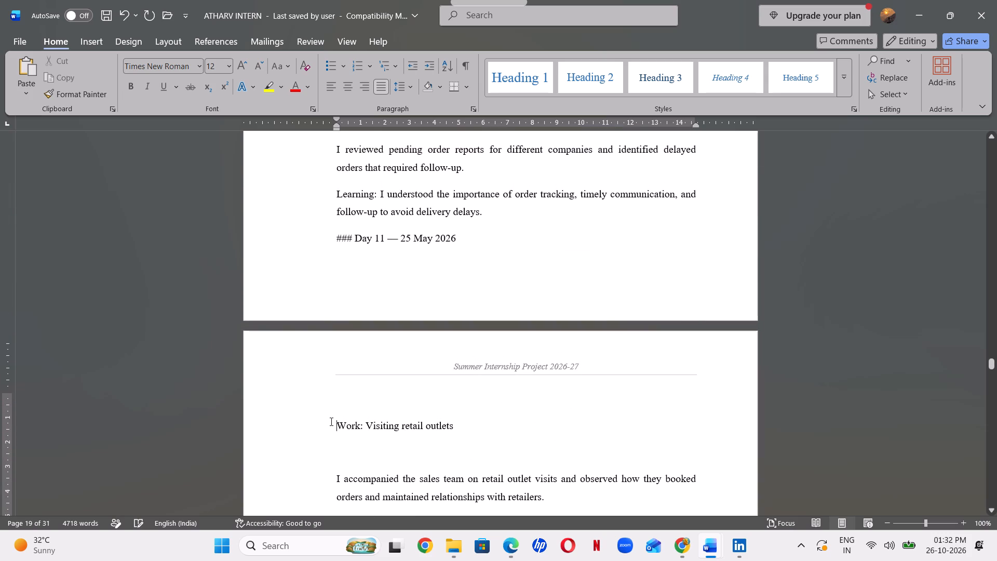
pyautogui.press('BackSpace')
pyautogui.press('BackSpace')
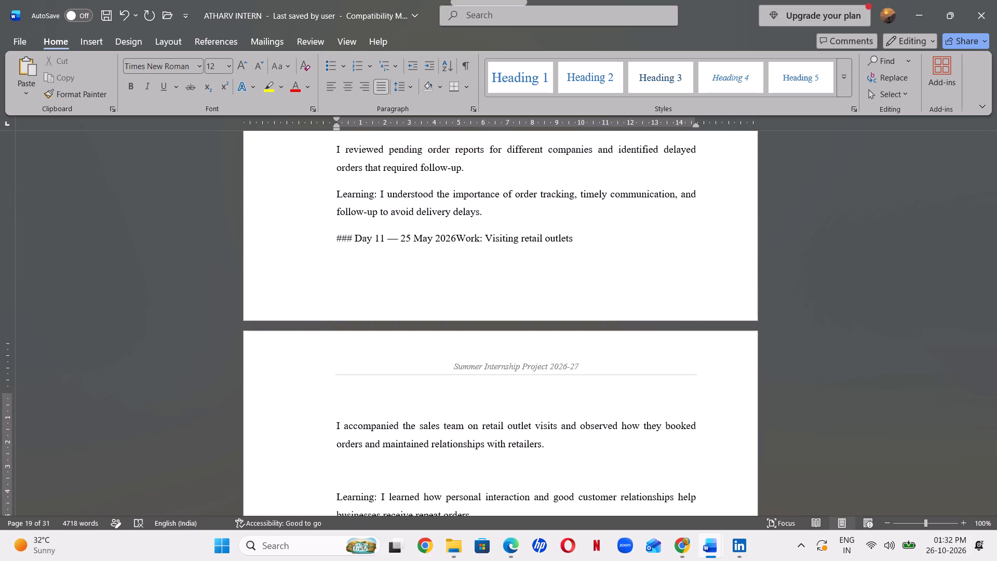
pyautogui.press('Return')
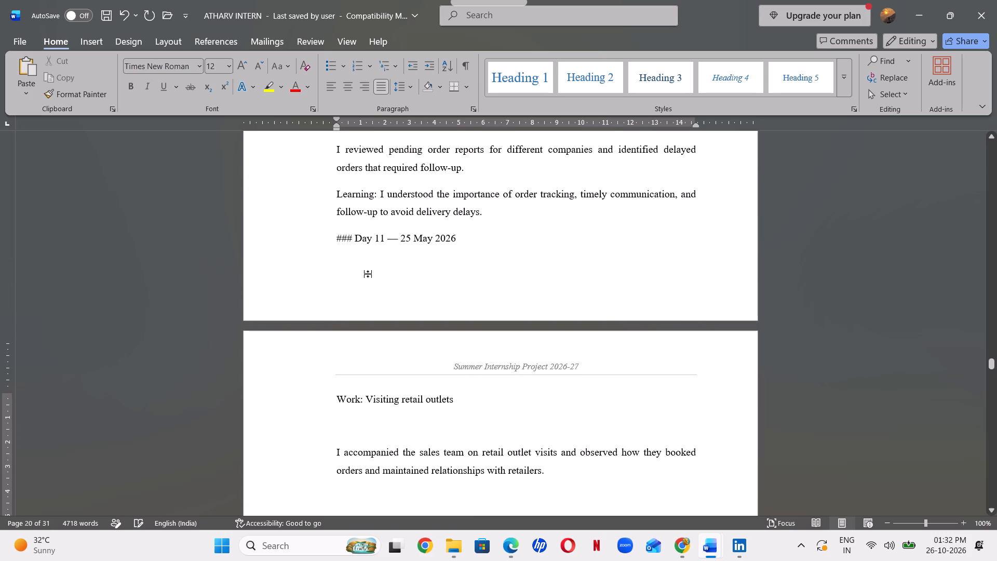
# Push the "### Day 11 — 25 May 2026" heading onto the next page, directly above its Work line.
pyautogui.click(331, 238)
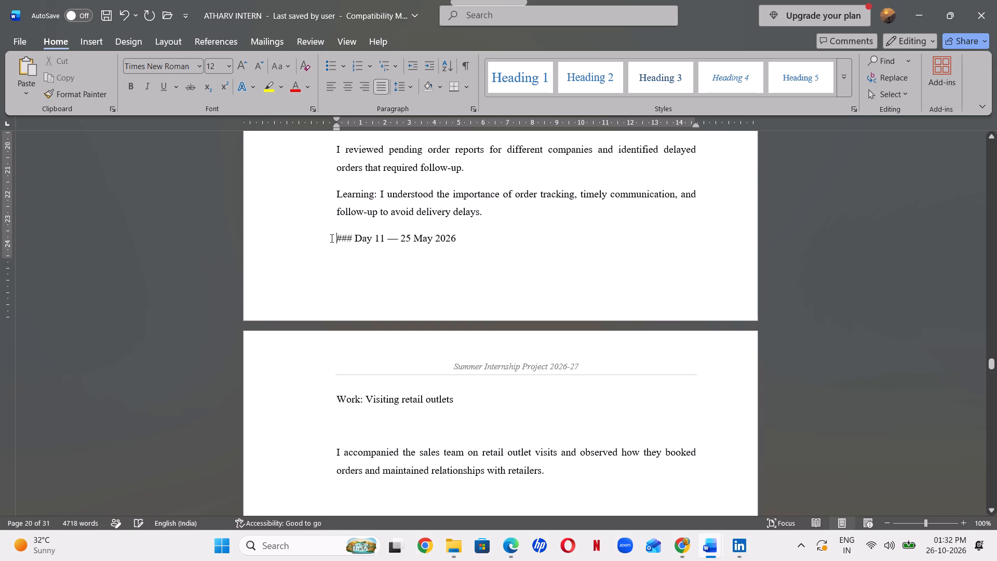
pyautogui.press('Return')
pyautogui.press('Return')
pyautogui.press('BackSpace')
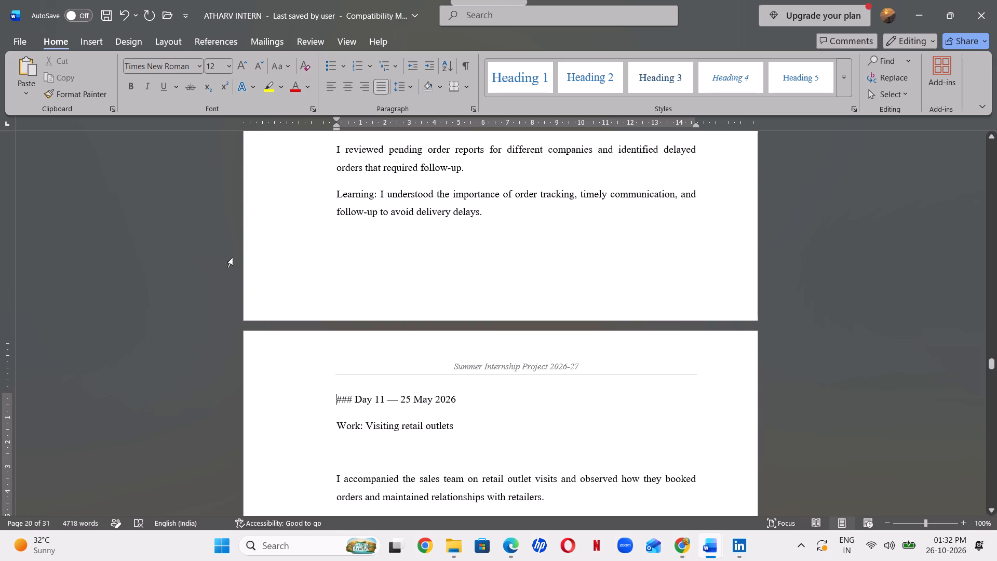
# Remove the blank line between Day 11's Work line and its description, keeping the heading and Work line on separate lines.
pyautogui.press('Down')
pyautogui.press('BackSpace')
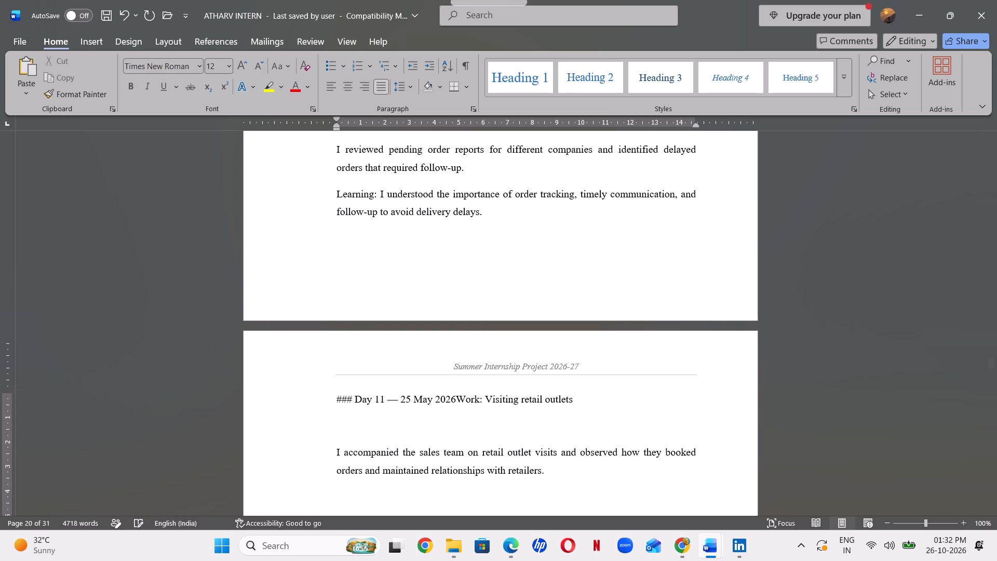
pyautogui.press('Down')
pyautogui.press('BackSpace')
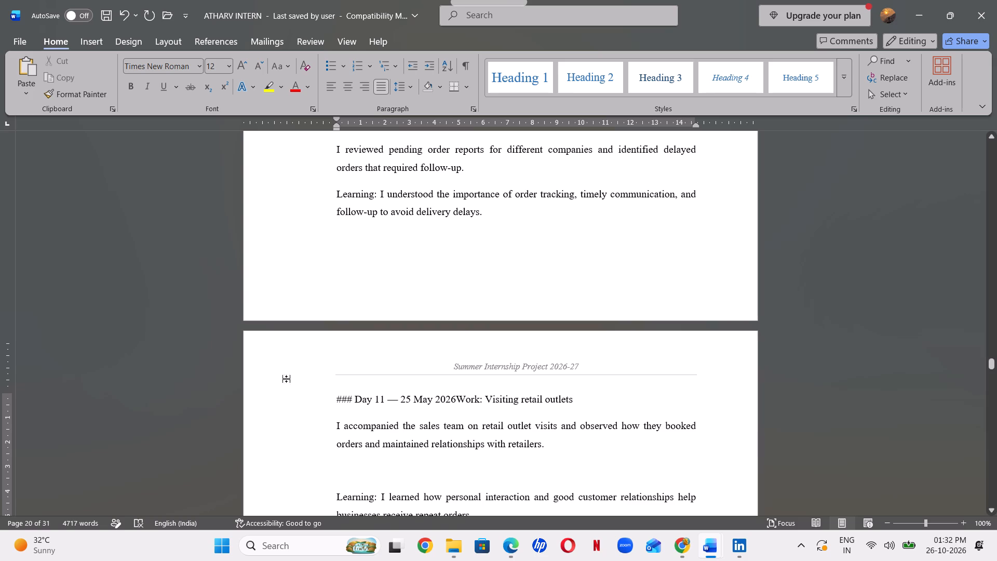
pyautogui.click(456, 396)
pyautogui.press('Return')
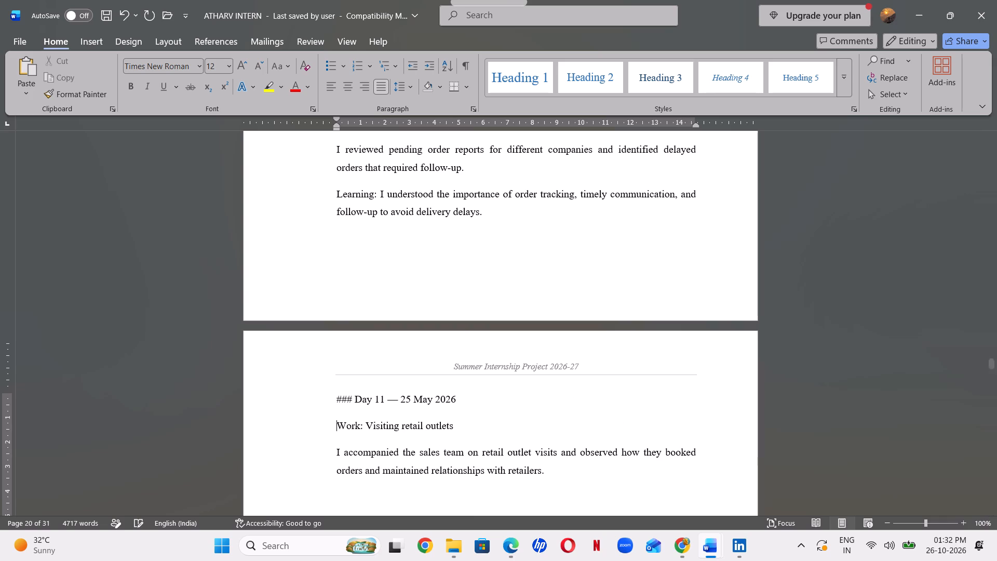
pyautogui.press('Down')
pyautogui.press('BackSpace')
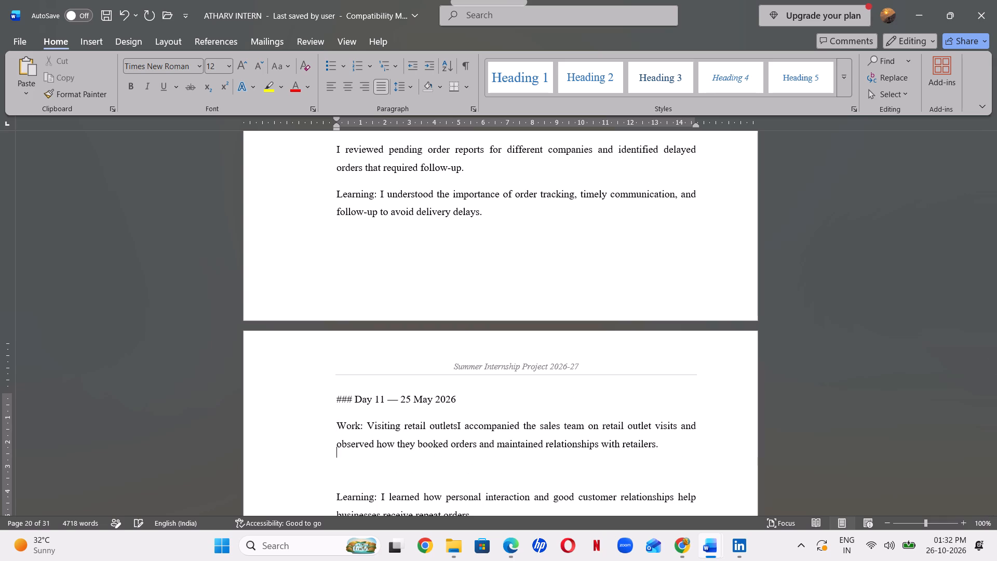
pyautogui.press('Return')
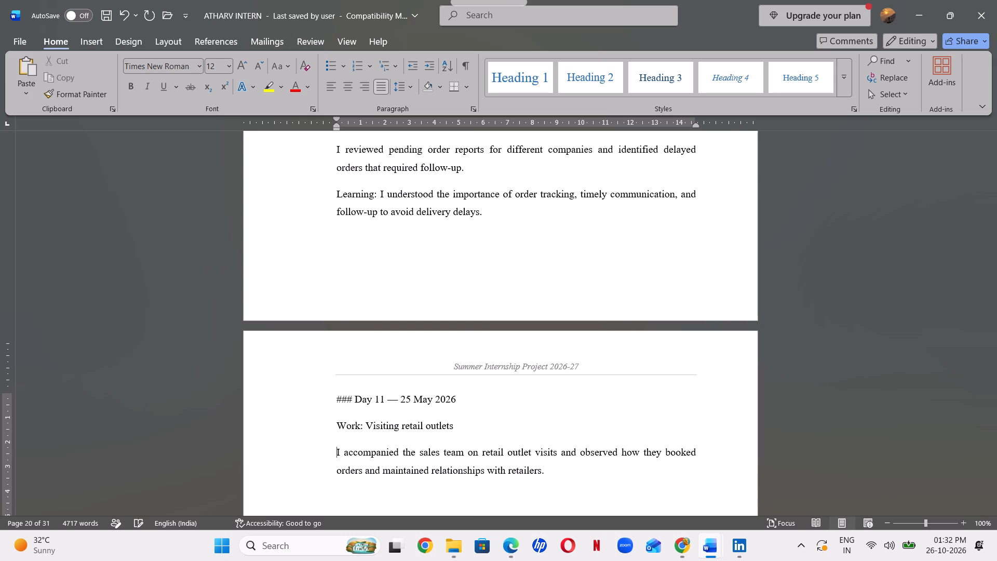
# Remove the blank lines directly above and below Day 11's Learning paragraph, so "### Day 12 — 26 May 2026" follows it.
pyautogui.press('Down')
pyautogui.press('Down')
pyautogui.press('Down')
pyautogui.press('BackSpace')
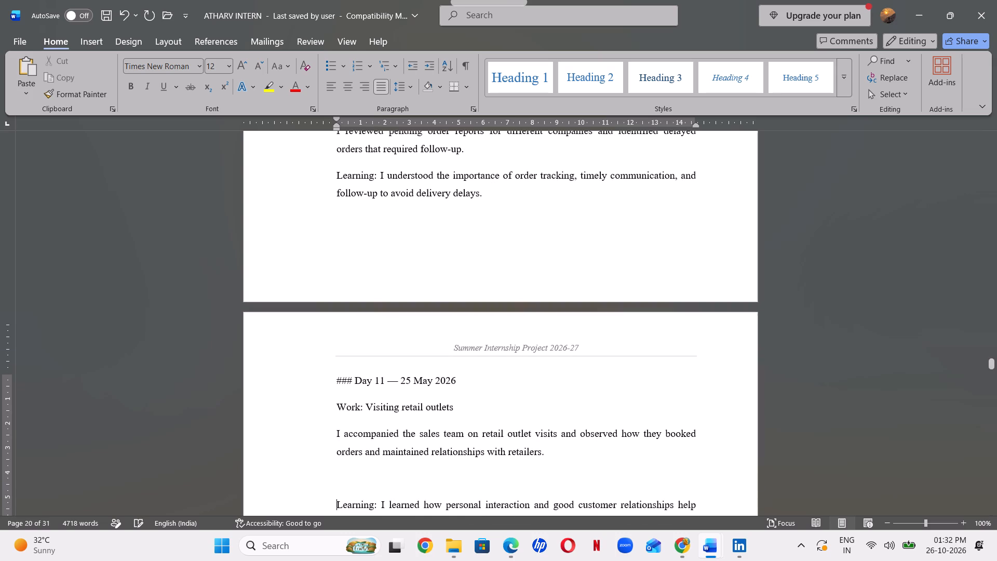
pyautogui.press('Down')
pyautogui.press('Down')
pyautogui.press('Down')
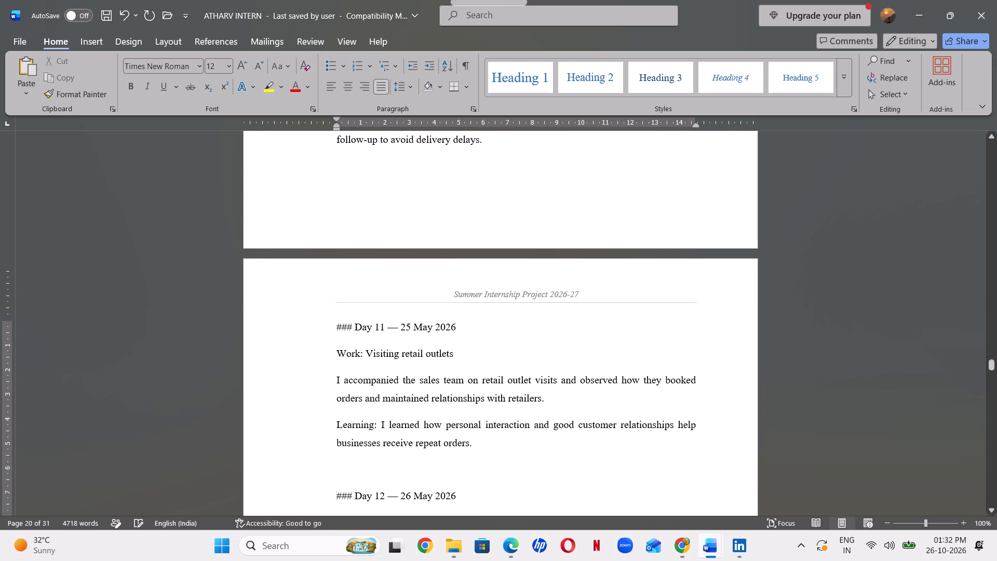
pyautogui.press('BackSpace')
# Remove the blank lines above and below Day 12's "Work: Preparing an order summary" line, keeping heading, Work line and description separate.
pyautogui.press('Down')
pyautogui.press('Down')
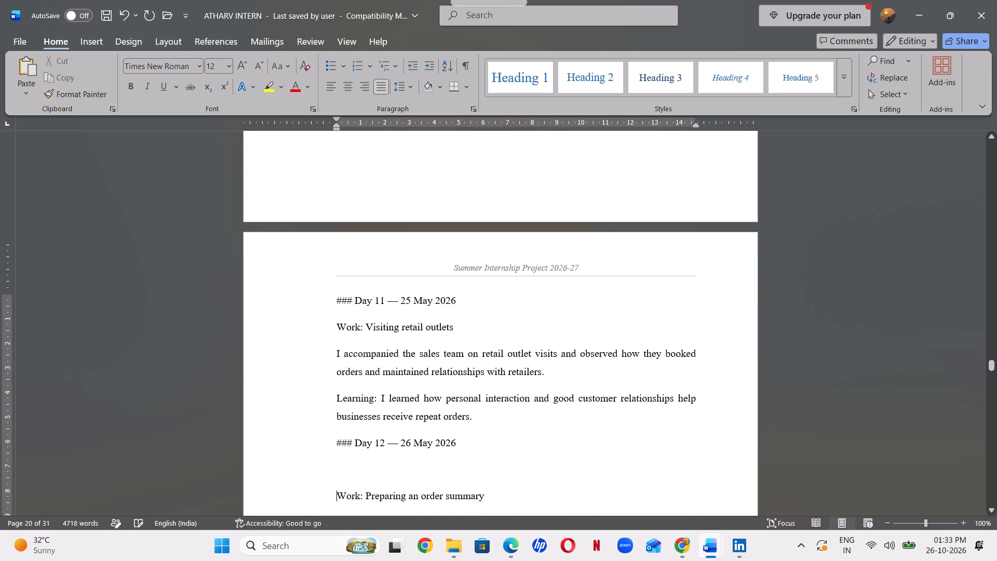
pyautogui.press('BackSpace')
pyautogui.press('Down')
pyautogui.press('Down')
pyautogui.press('Down')
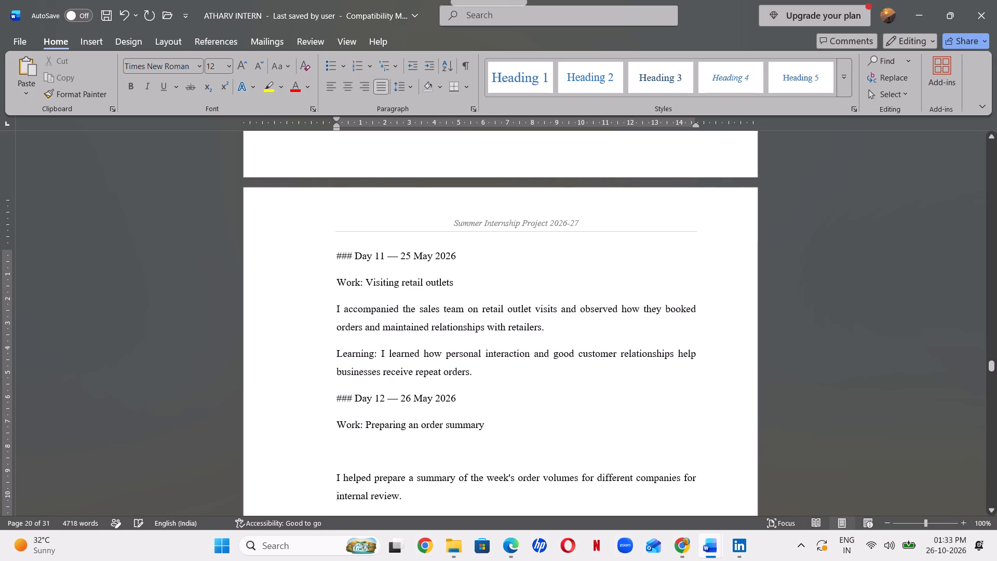
pyautogui.press('Up')
pyautogui.press('BackSpace')
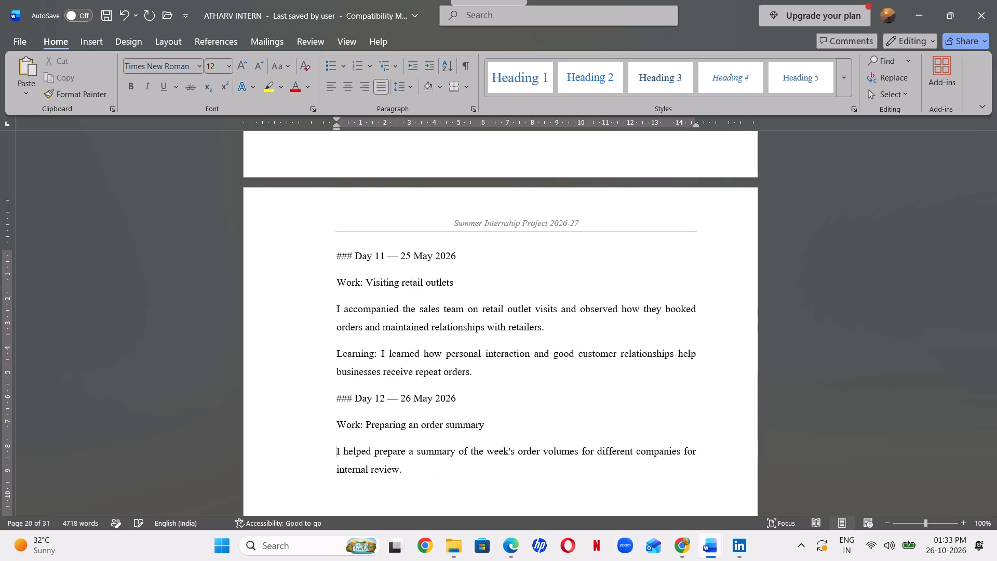
# Remove the blank line between Day 12's description paragraph and its Learning line.
pyautogui.press('Down')
pyautogui.press('Down')
pyautogui.press('Down')
pyautogui.press('Down')
pyautogui.press('Up')
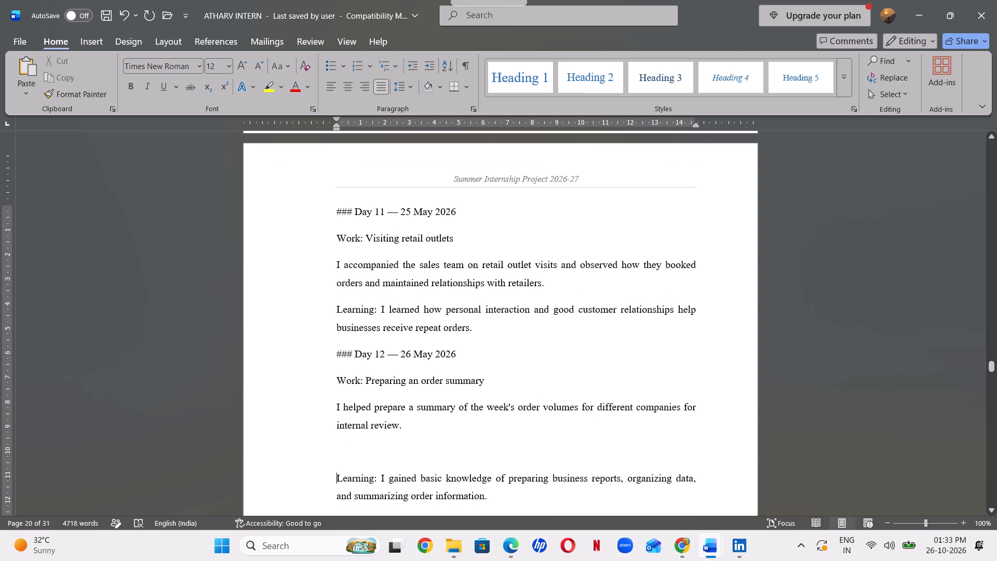
pyautogui.press('BackSpace')
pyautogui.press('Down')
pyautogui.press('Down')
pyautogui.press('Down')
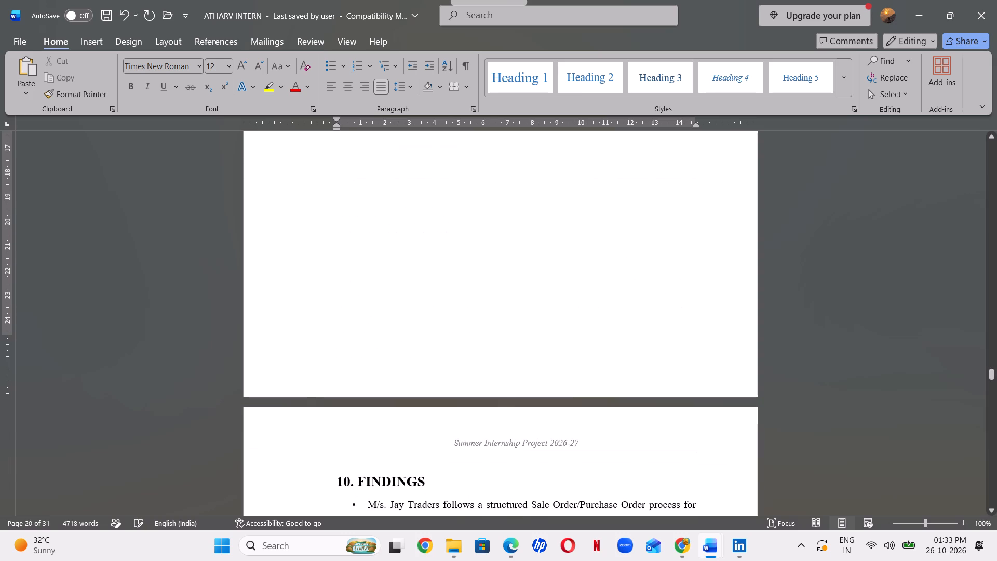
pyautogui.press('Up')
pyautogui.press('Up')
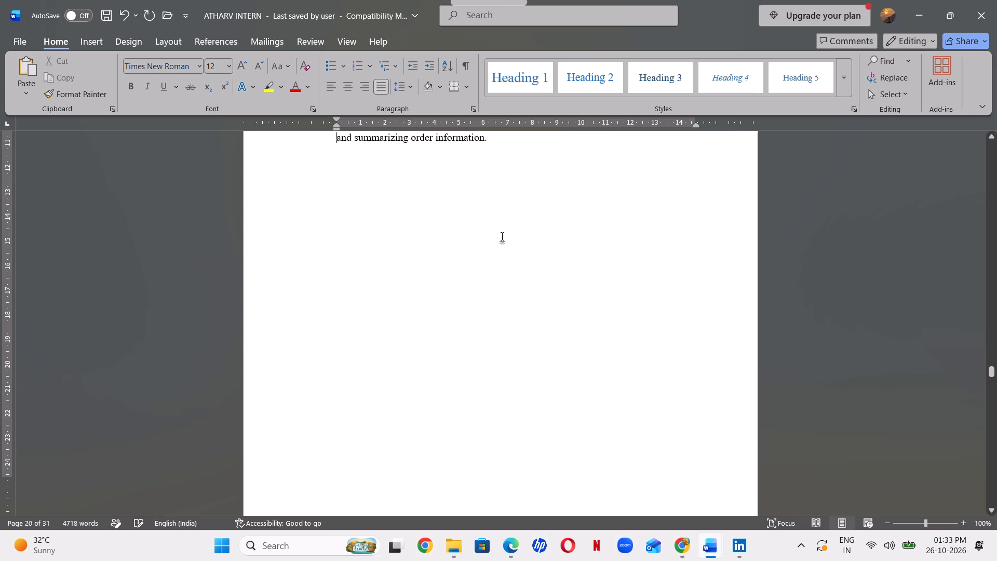
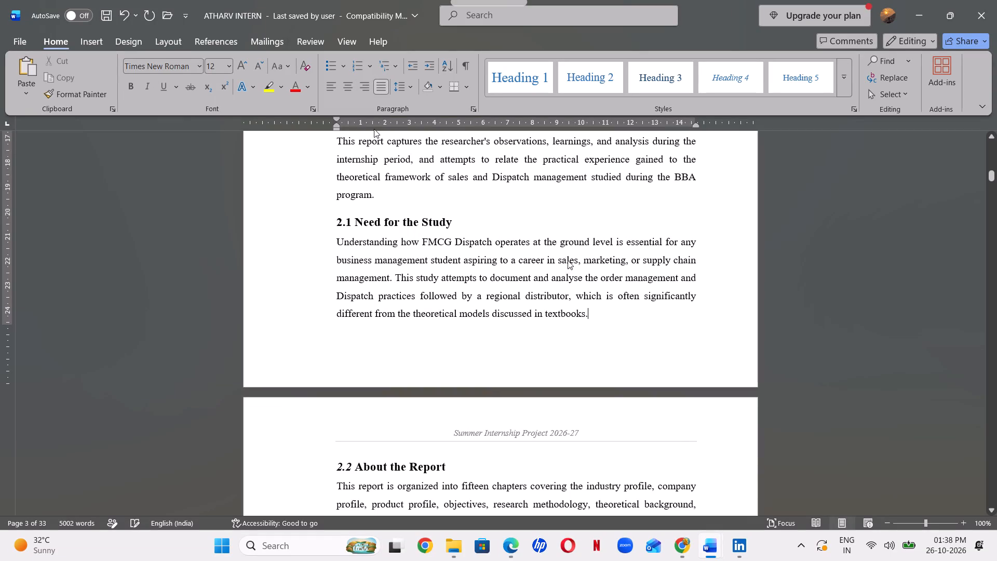
# Open the Section 2 footer for editing on the page containing "2.1 Need for the Study".
pyautogui.click(628, 326)
pyautogui.doubleClick(651, 344)
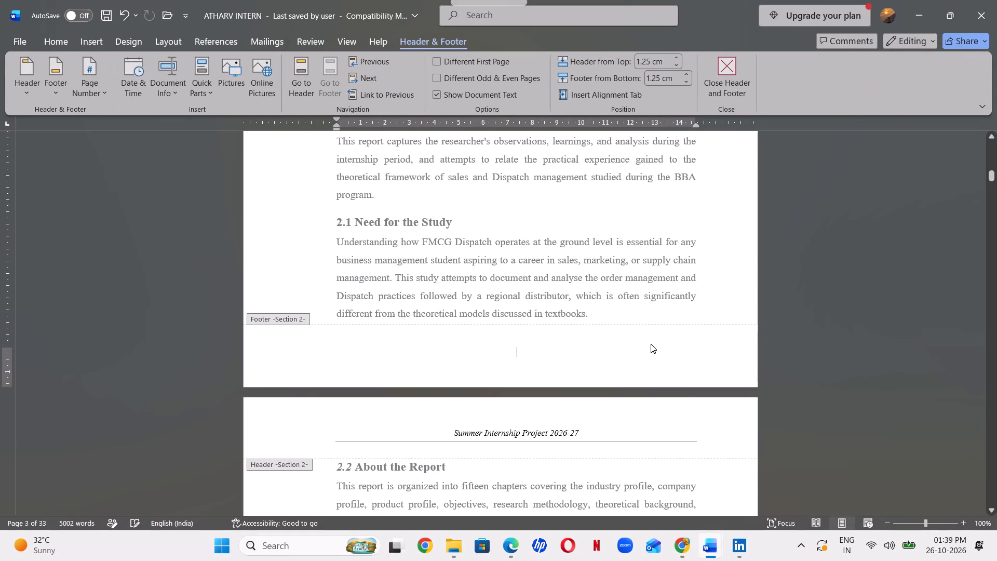
pyautogui.click(711, 257)
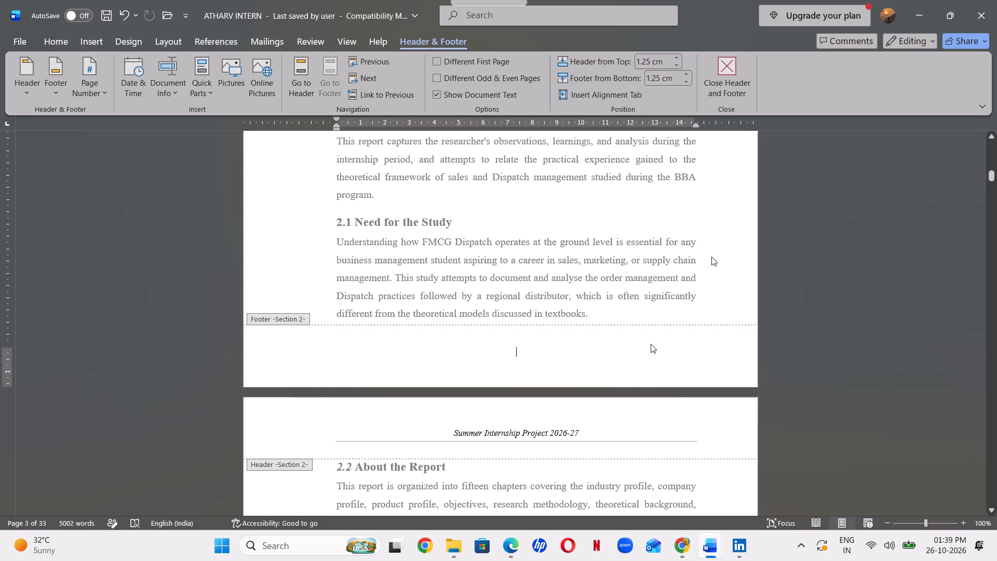
# Close the footer and add eight spaces after "discussed in textbooks." at the end of section 2.1.
pyautogui.doubleClick(711, 257)
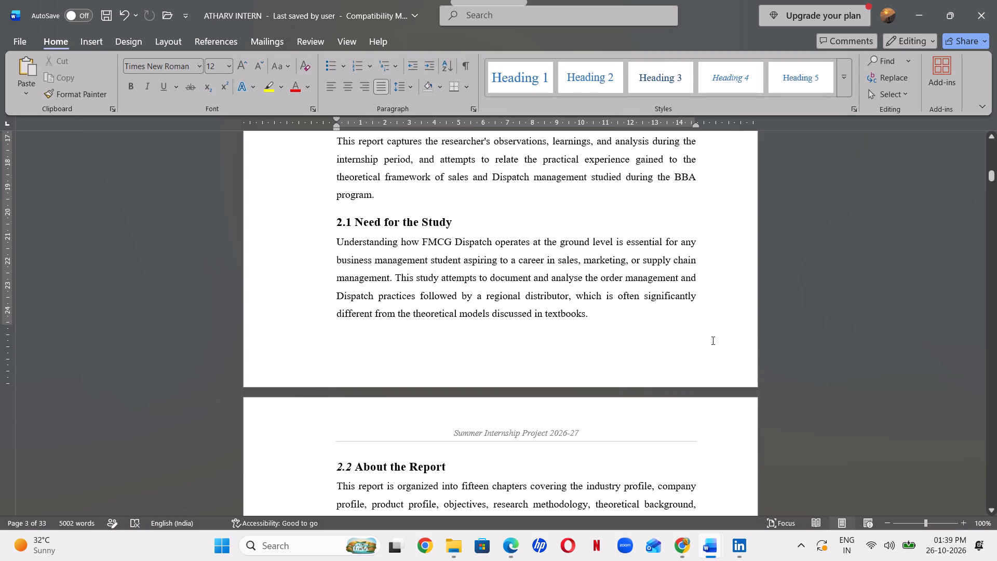
pyautogui.click(704, 345)
pyautogui.click(704, 345)
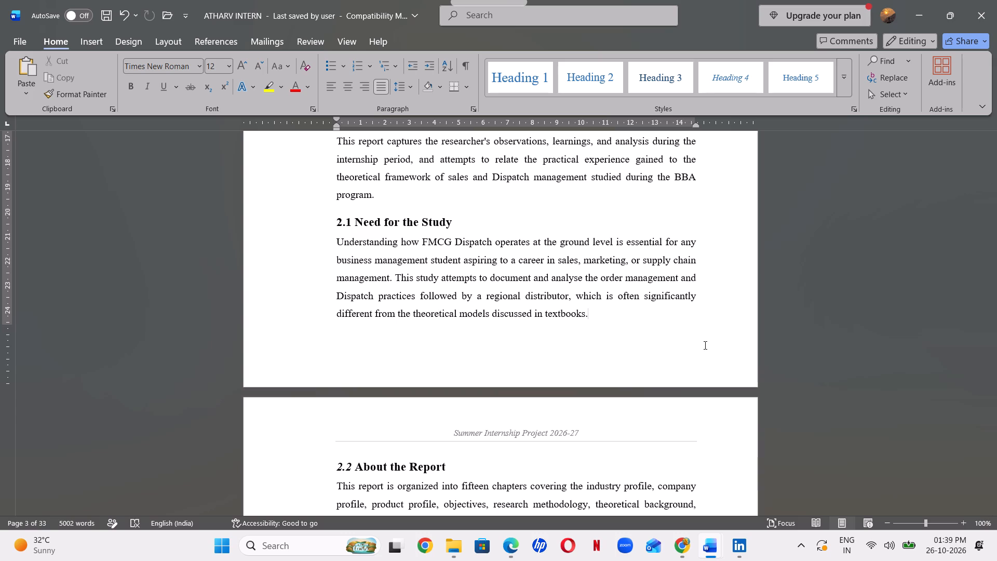
pyautogui.hscroll(1, 704, 345)
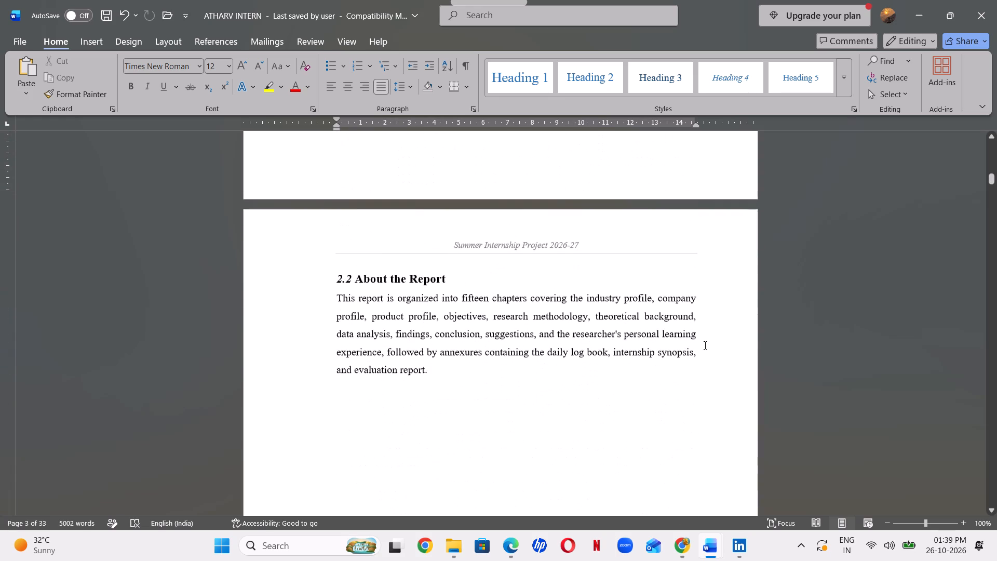
pyautogui.scroll(1, 685, 388)
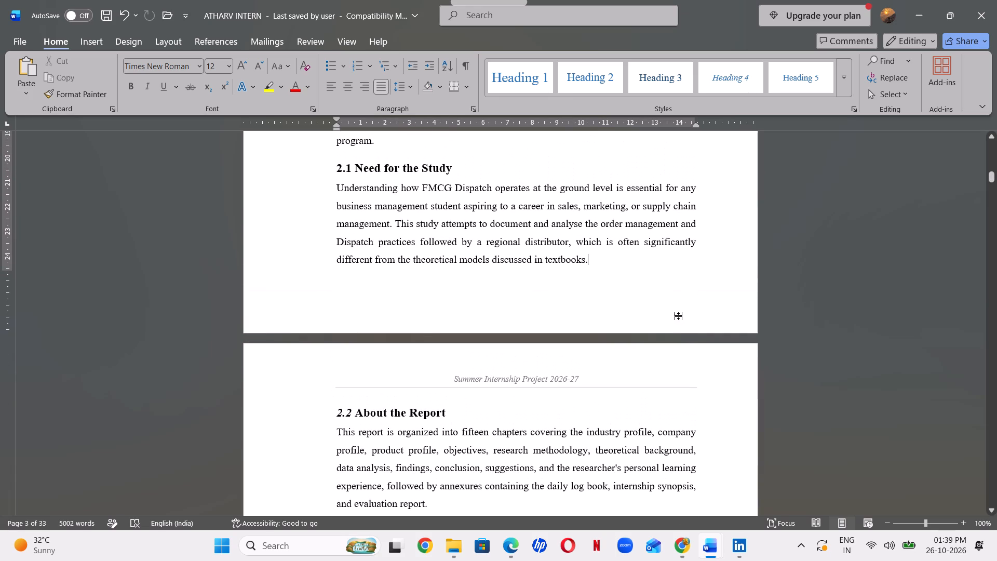
pyautogui.press('space')
pyautogui.press('space')
pyautogui.press('space')
pyautogui.press('space')
pyautogui.press('space')
pyautogui.press('space')
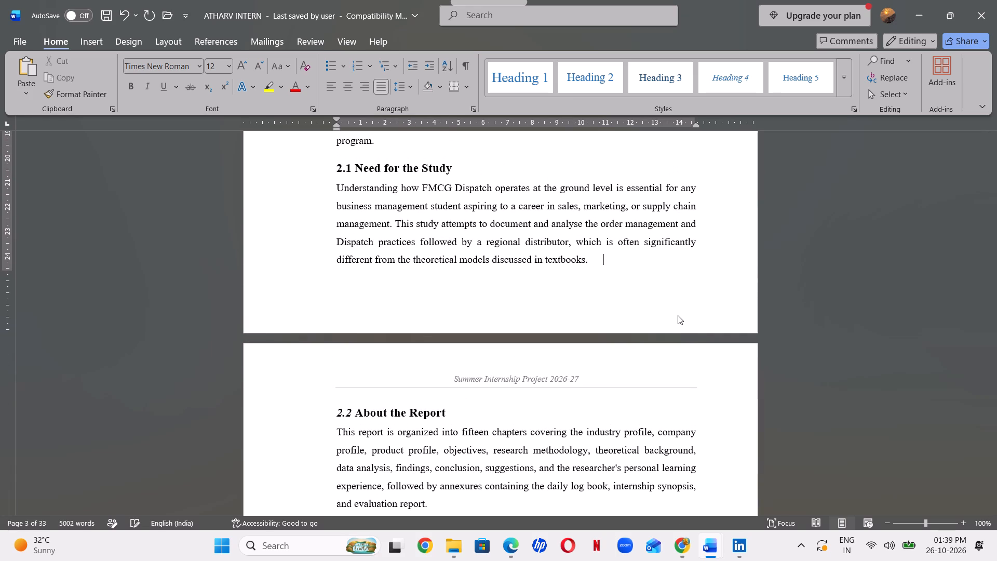
pyautogui.press('space')
pyautogui.press('space')
# Delete the typed page number 1 at the bottom of the page before "2. INTRODUCTION".
pyautogui.scroll(3, 678, 315)
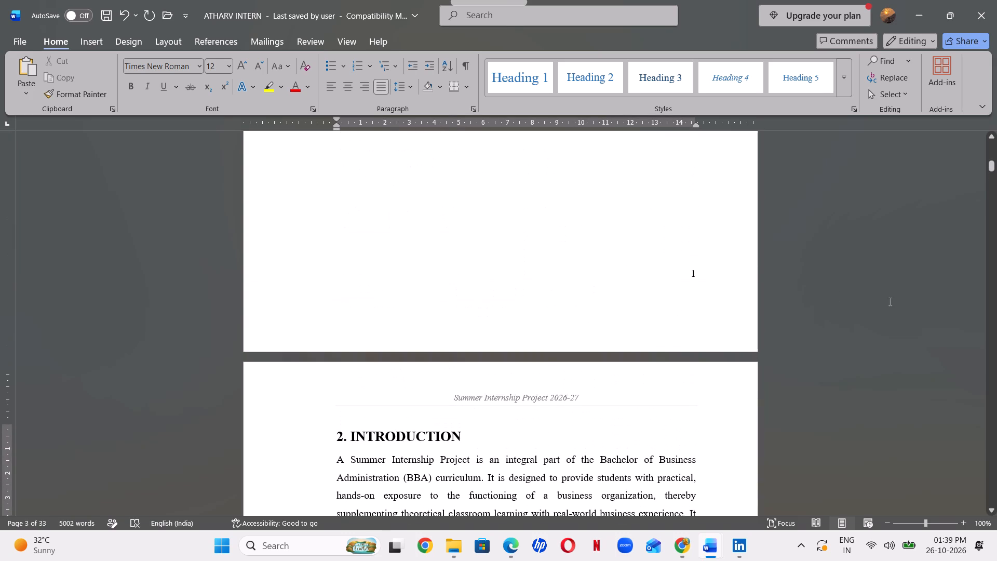
pyautogui.click(723, 270)
pyautogui.press('BackSpace')
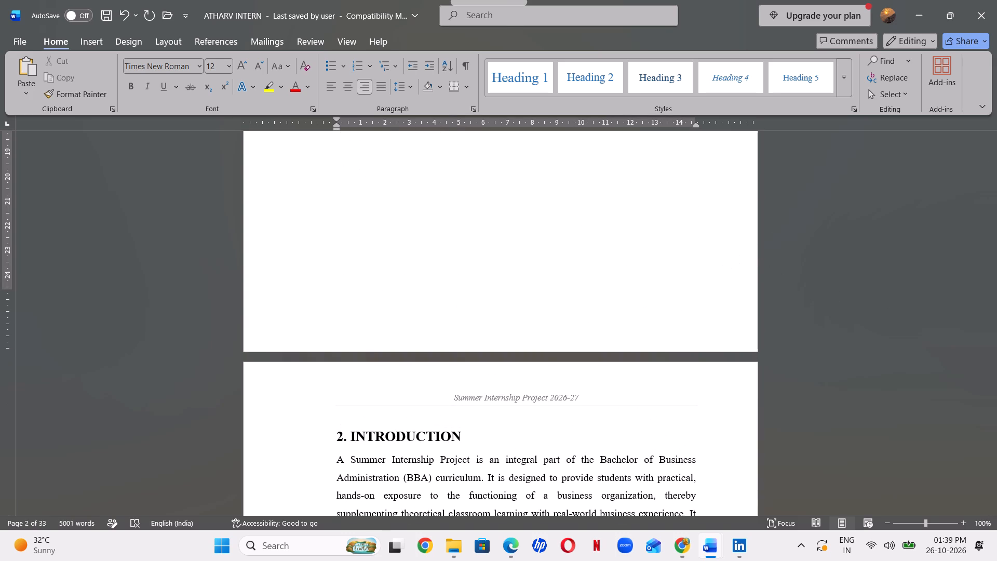
# Review the page layout of the daily log, Findings and Conclusion pages, and return to the Executive Summary.
pyautogui.scroll(1, 723, 270)
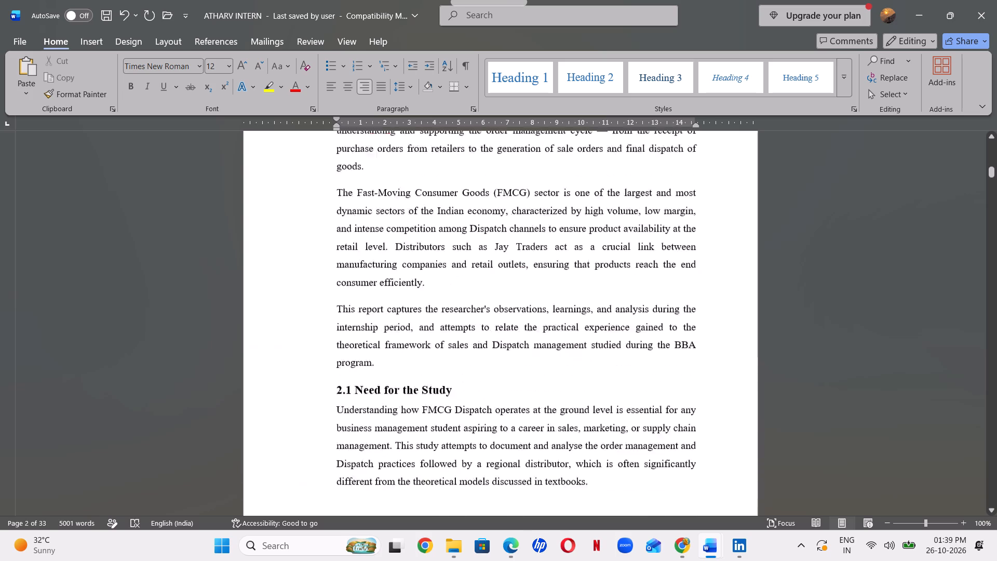
pyautogui.scroll(1, 723, 270)
pyautogui.scroll(-12, 723, 270)
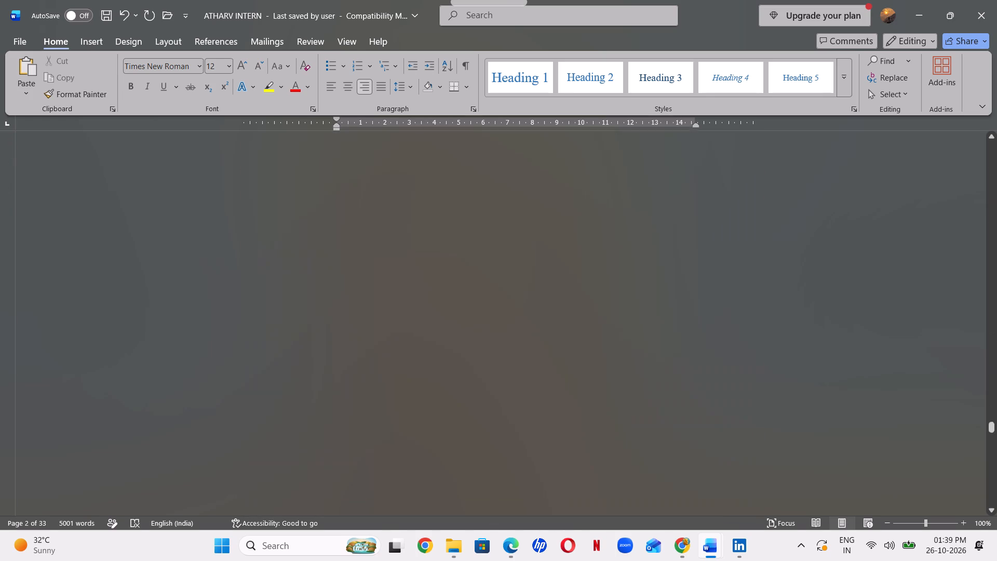
pyautogui.scroll(-5, 723, 270)
pyautogui.scroll(2, 723, 270)
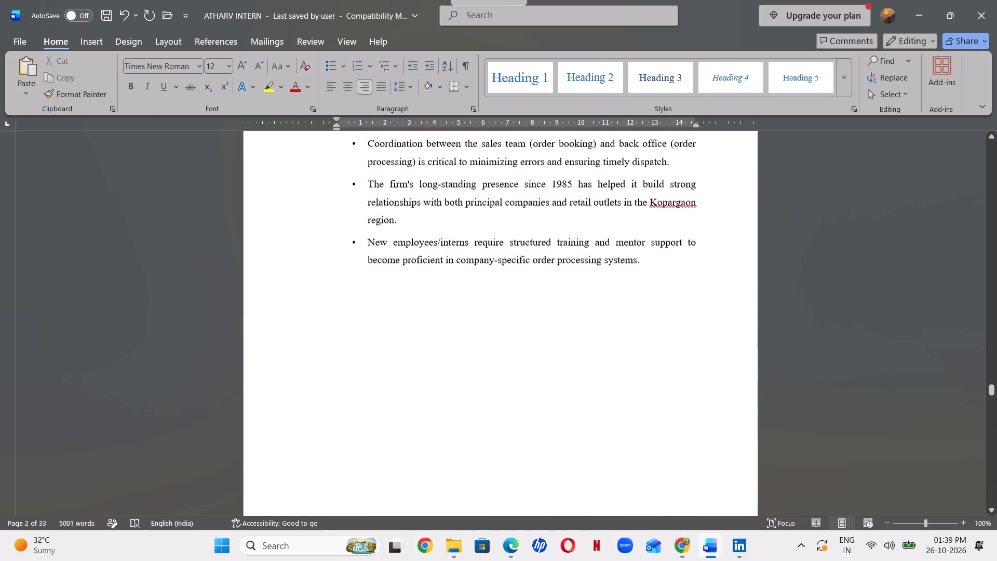
pyautogui.scroll(2, 723, 270)
pyautogui.keyDown('ctrl'); pyautogui.scroll(1, 723, 270); pyautogui.keyUp('ctrl')
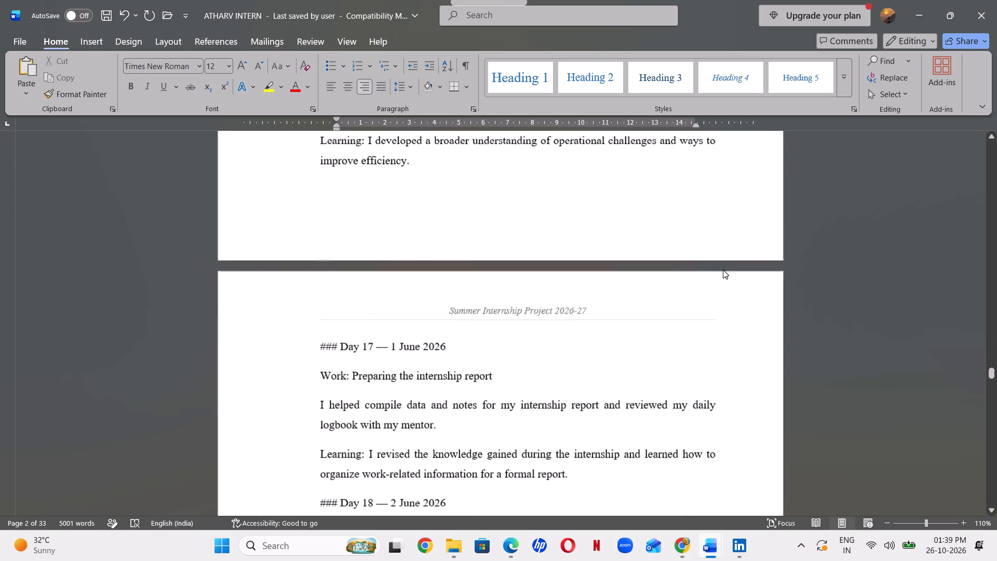
pyautogui.keyDown('ctrl'); pyautogui.scroll(-2, 723, 270); pyautogui.keyUp('ctrl')
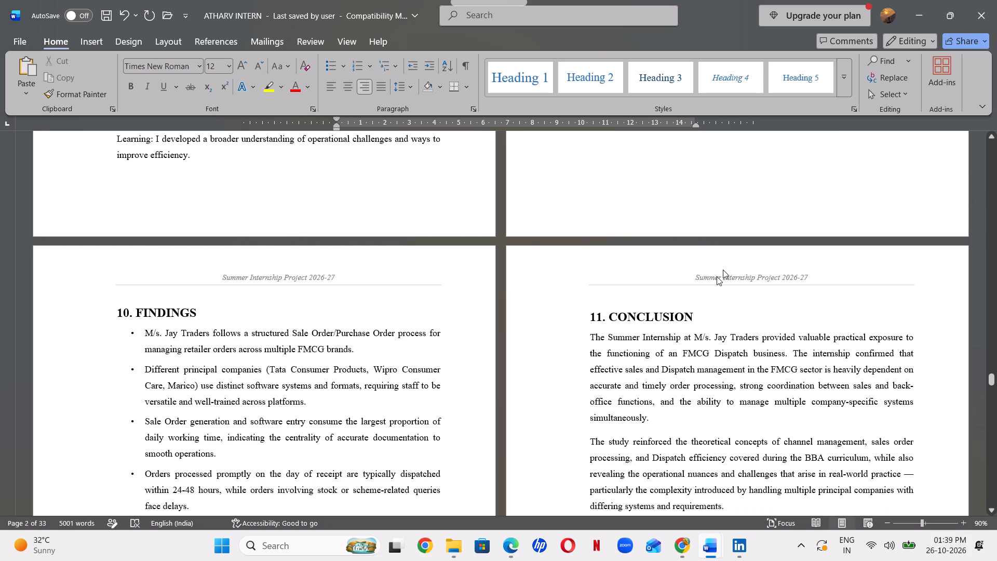
pyautogui.keyDown('ctrl'); pyautogui.scroll(-3, 711, 285); pyautogui.keyUp('ctrl')
pyautogui.keyDown('ctrl'); pyautogui.scroll(2, 711, 285); pyautogui.keyUp('ctrl')
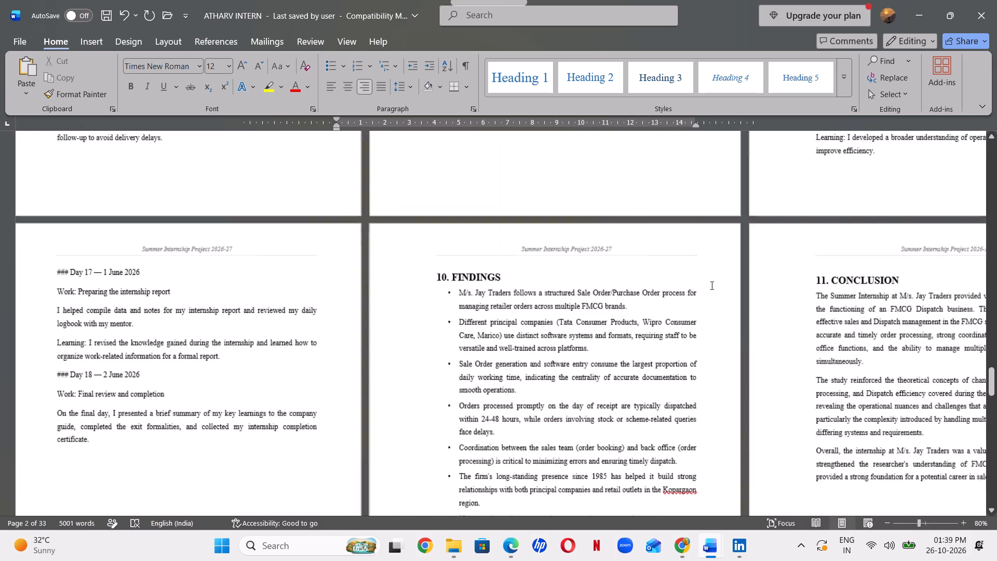
pyautogui.keyDown('ctrl'); pyautogui.scroll(4, 711, 285); pyautogui.keyUp('ctrl')
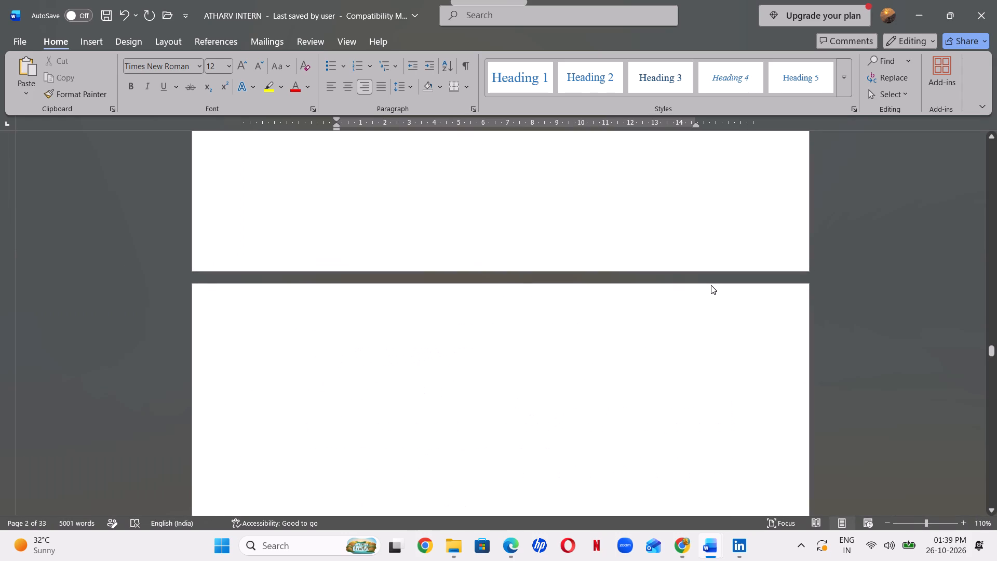
pyautogui.keyDown('ctrl'); pyautogui.scroll(-1, 711, 285); pyautogui.keyUp('ctrl')
pyautogui.scroll(-2, 711, 285)
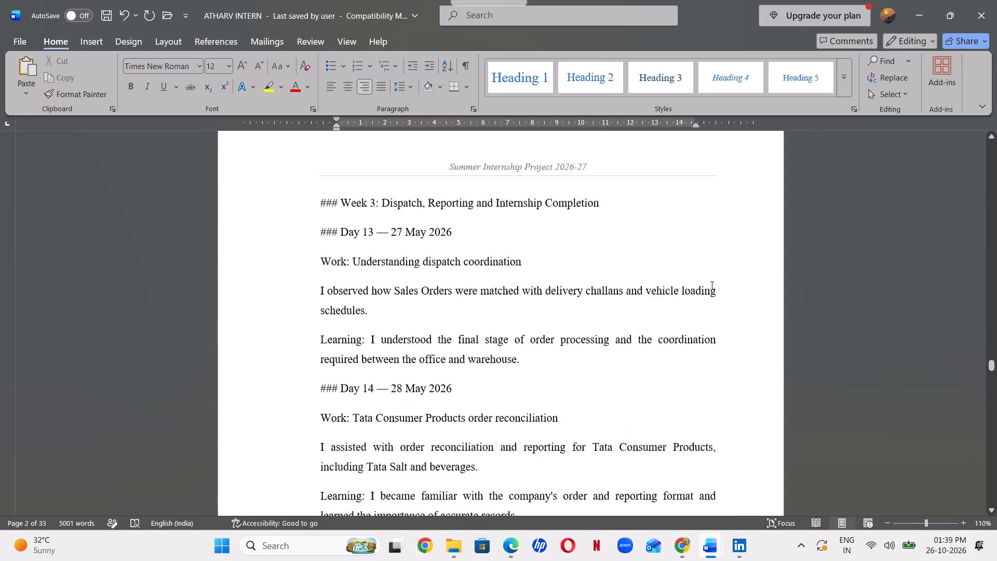
pyautogui.scroll(-1, 711, 285)
pyautogui.scroll(2, 711, 285)
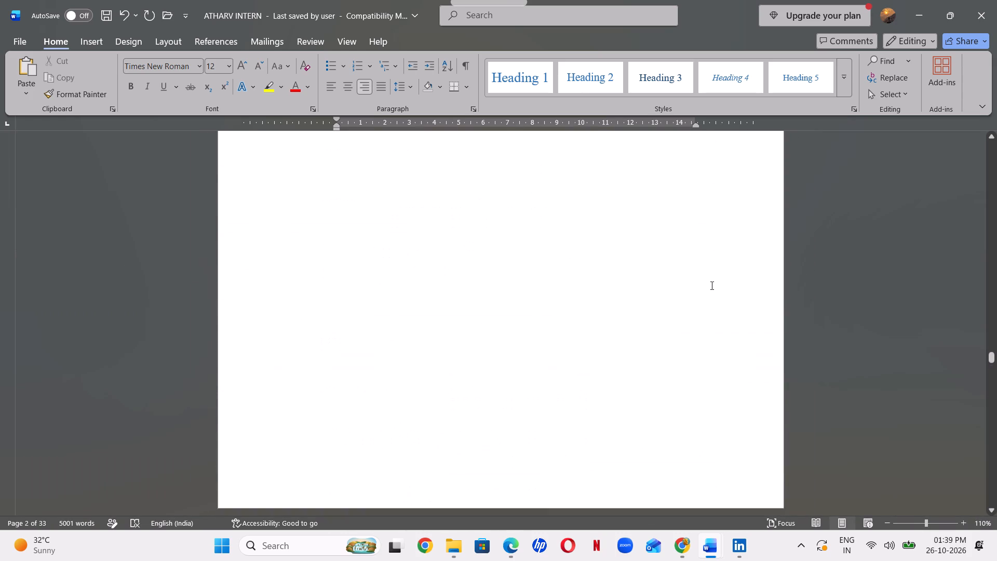
pyautogui.scroll(2, 711, 285)
pyautogui.scroll(-2, 711, 285)
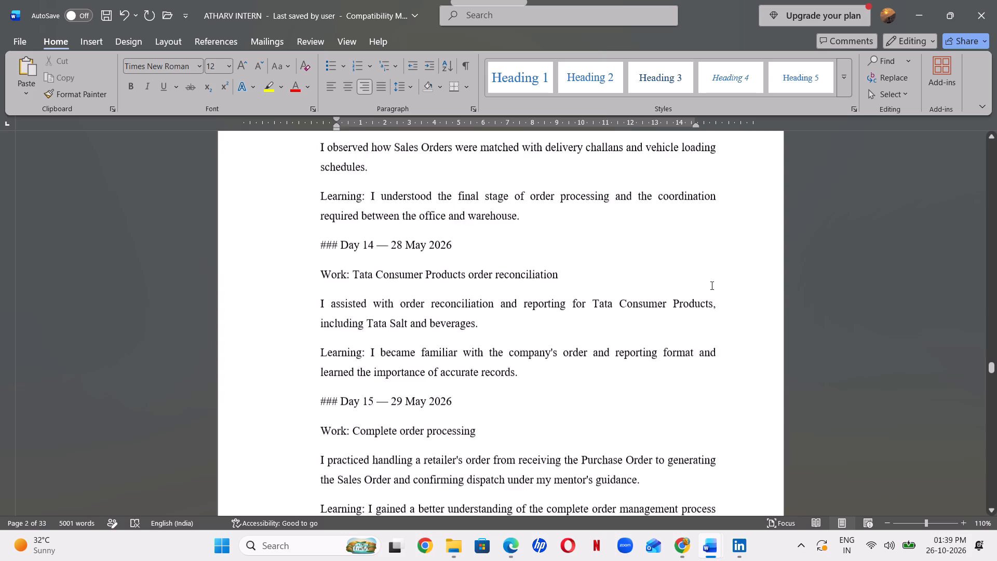
pyautogui.scroll(-3, 711, 285)
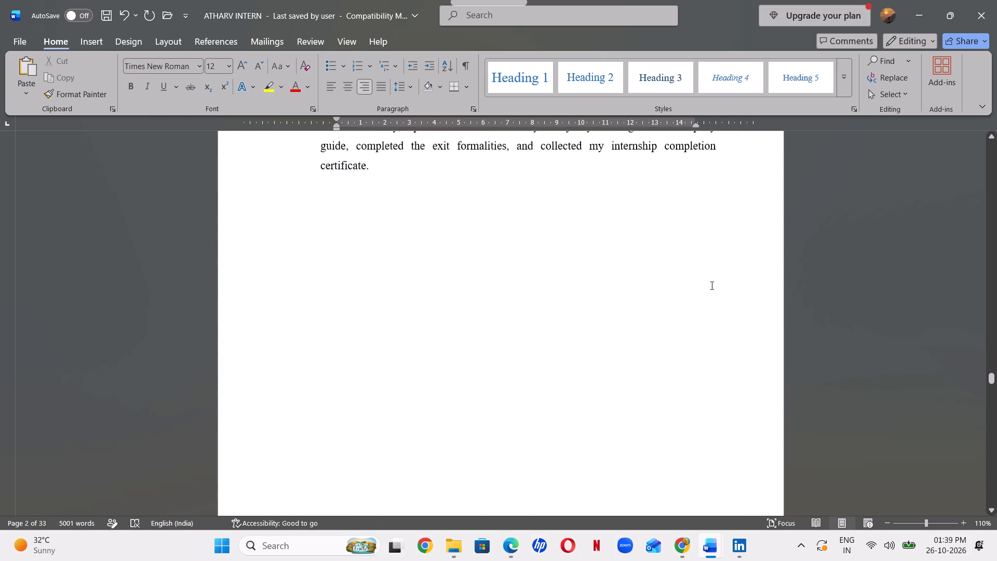
pyautogui.scroll(-1, 711, 285)
pyautogui.scroll(2, 711, 285)
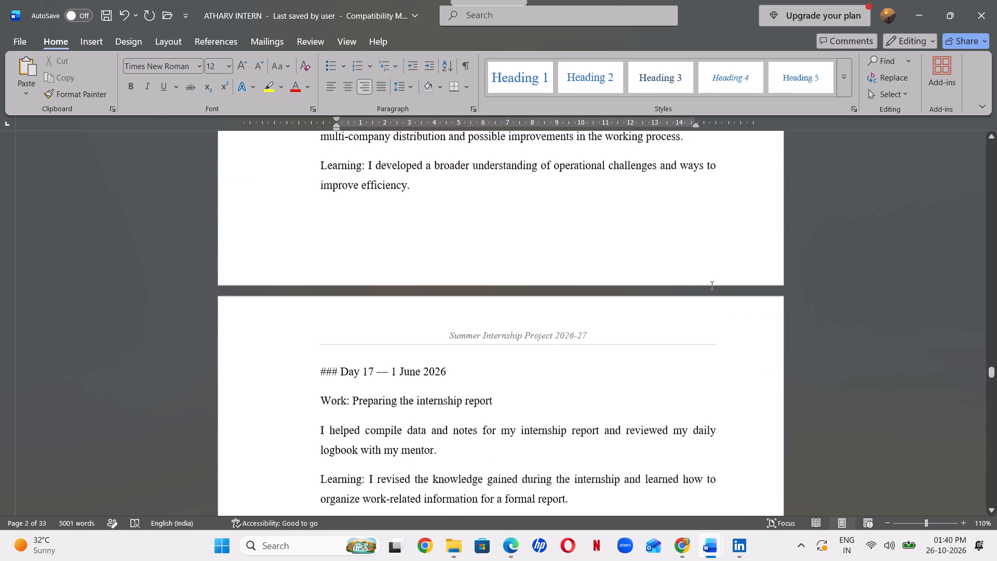
pyautogui.scroll(4, 711, 285)
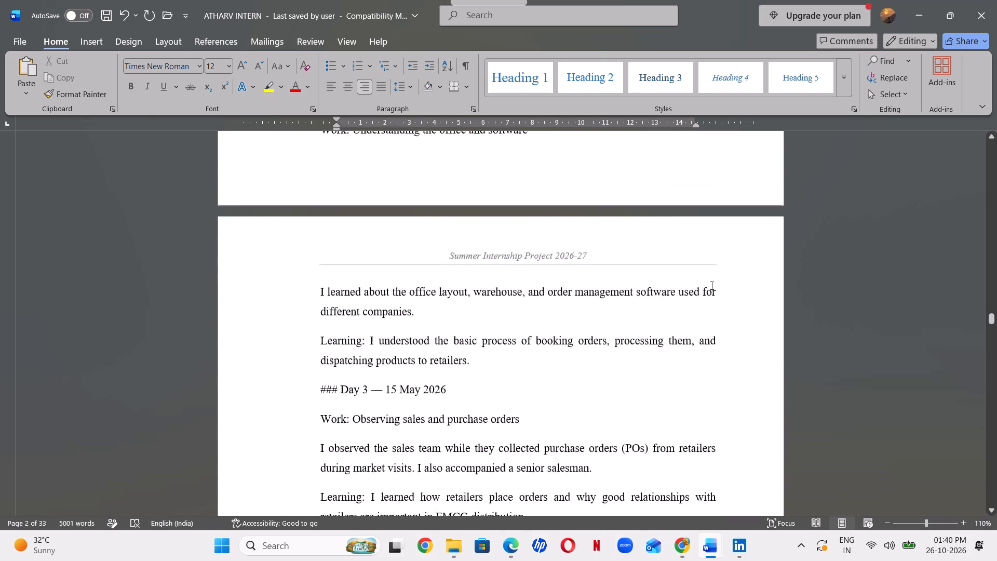
pyautogui.scroll(8, 711, 285)
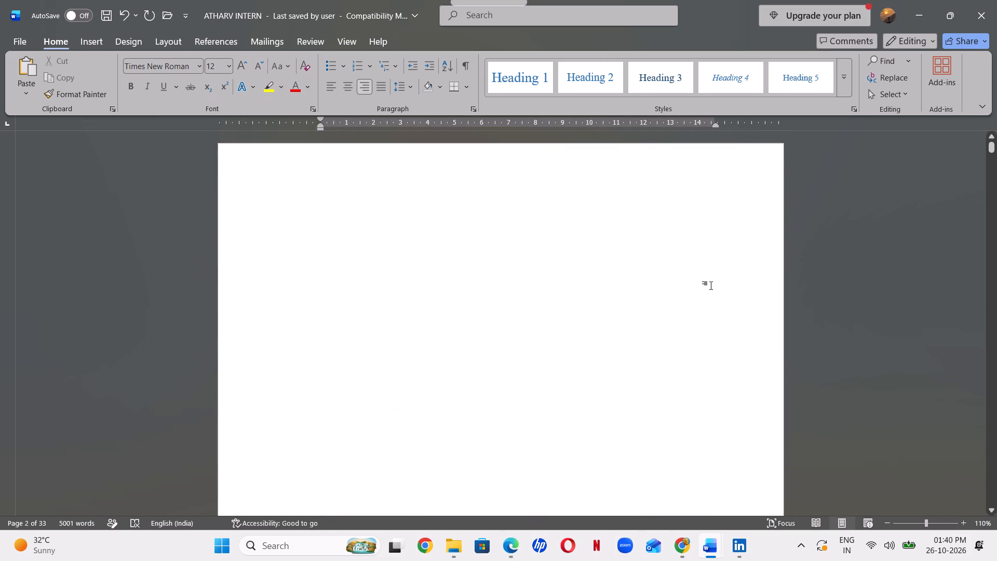
pyautogui.scroll(-3, 711, 285)
pyautogui.scroll(1, 711, 285)
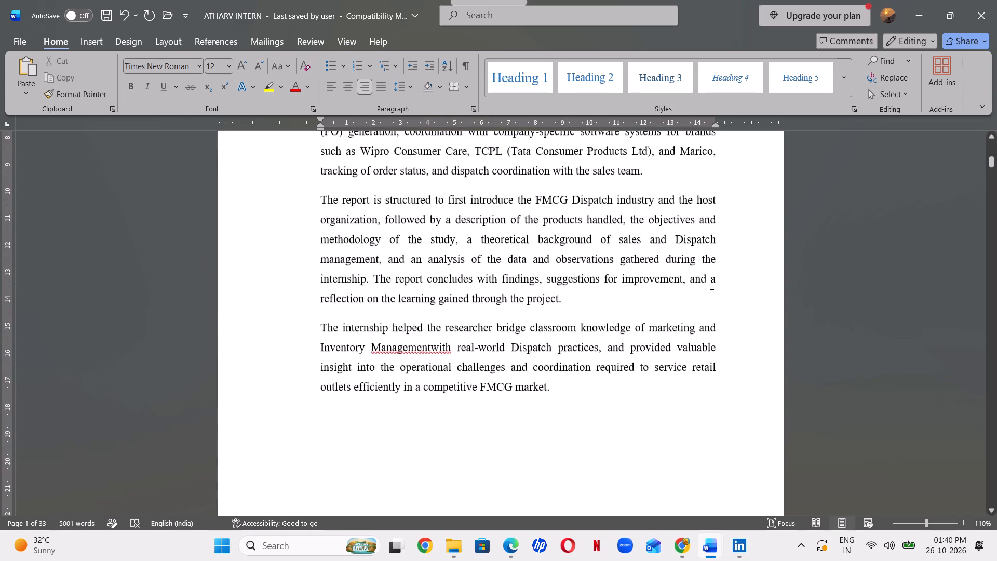
pyautogui.scroll(1, 711, 285)
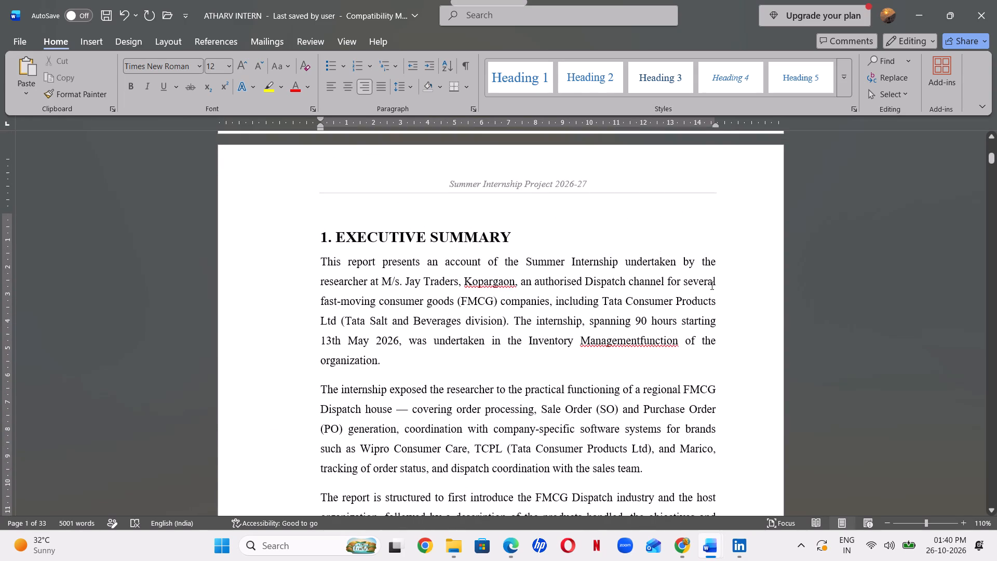
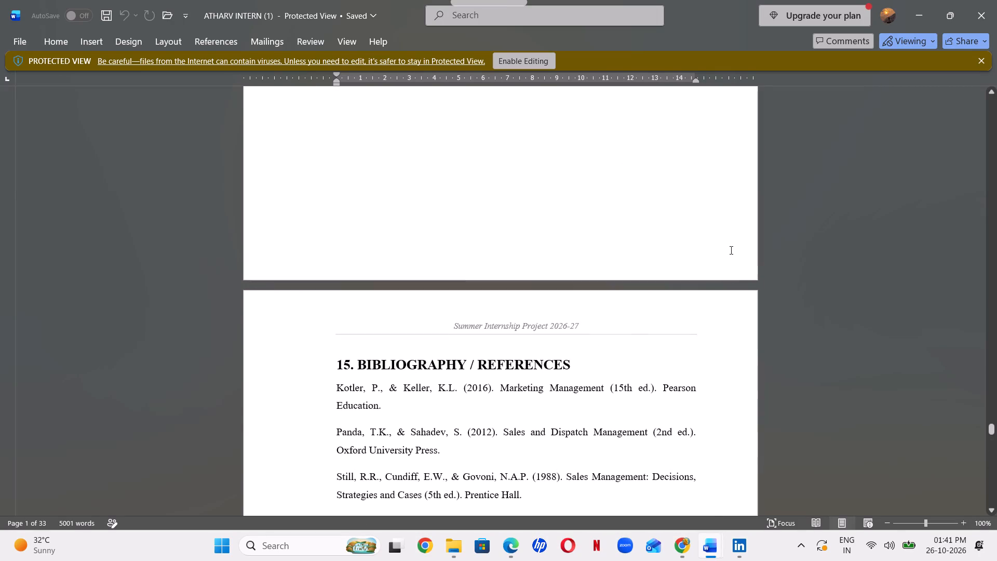
# Skim the Protected View copy of the report from the Bibliography back to Week 3 of the daily log, and close that copy.
pyautogui.scroll(4, 730, 250)
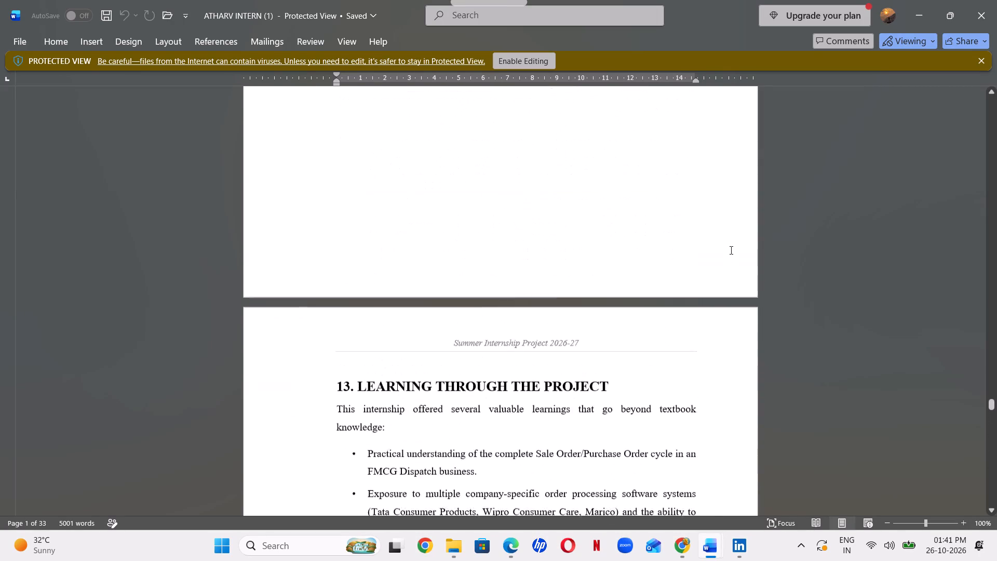
pyautogui.scroll(5, 730, 250)
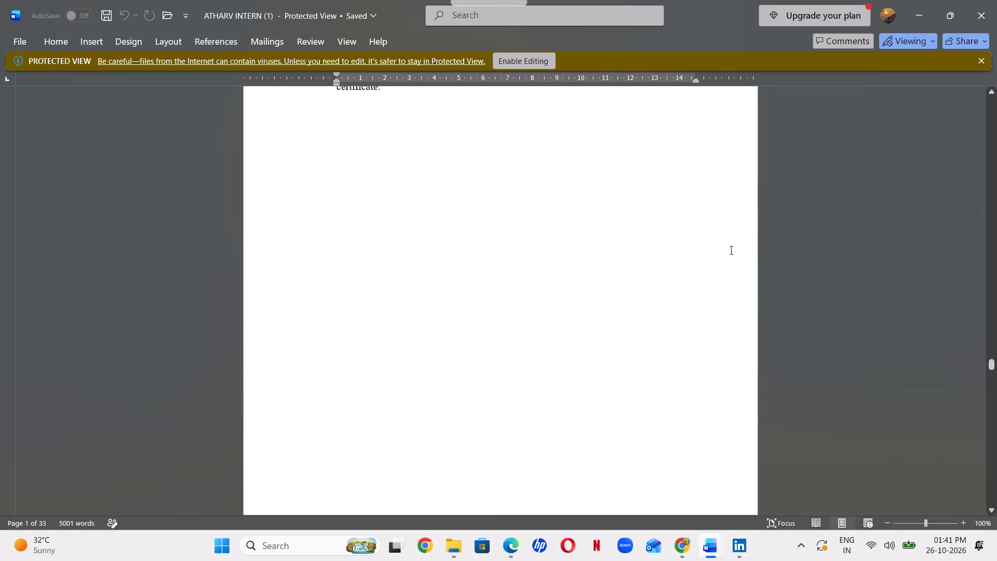
pyautogui.scroll(4, 730, 250)
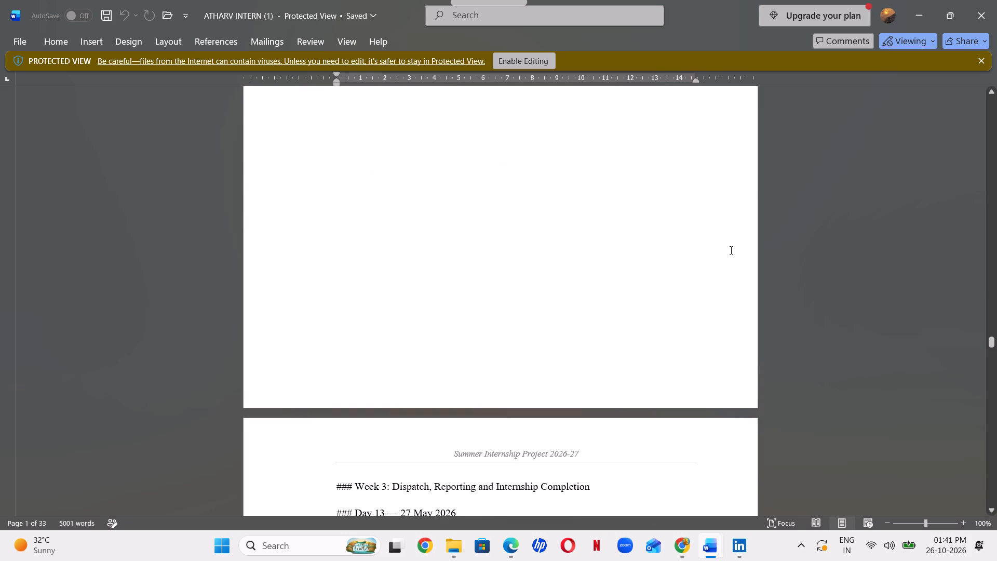
pyautogui.click(986, 10)
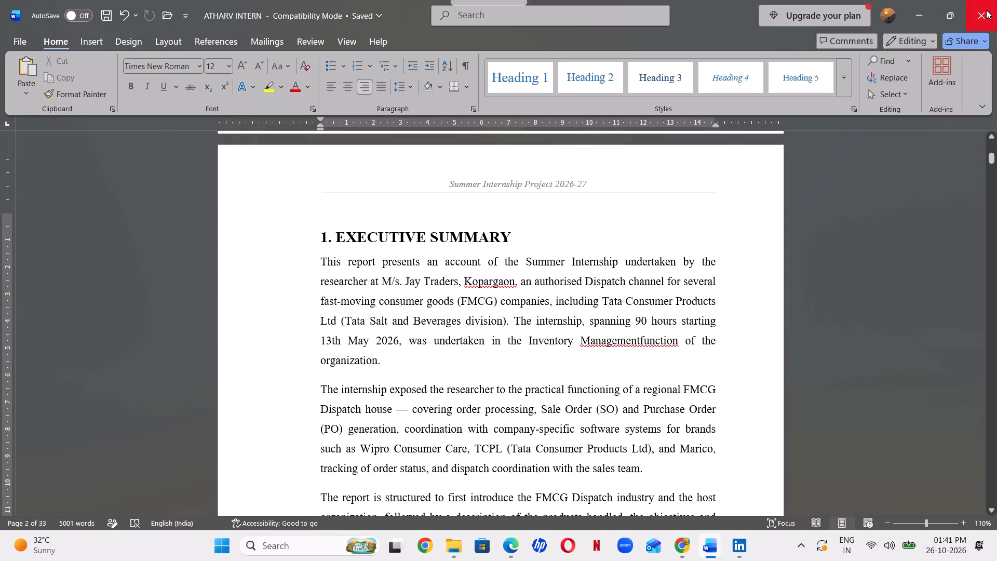
# Review the daily log entries from Day 18 back to Day 1 and the introduction below section 9.3.
pyautogui.scroll(-15, 757, 248)
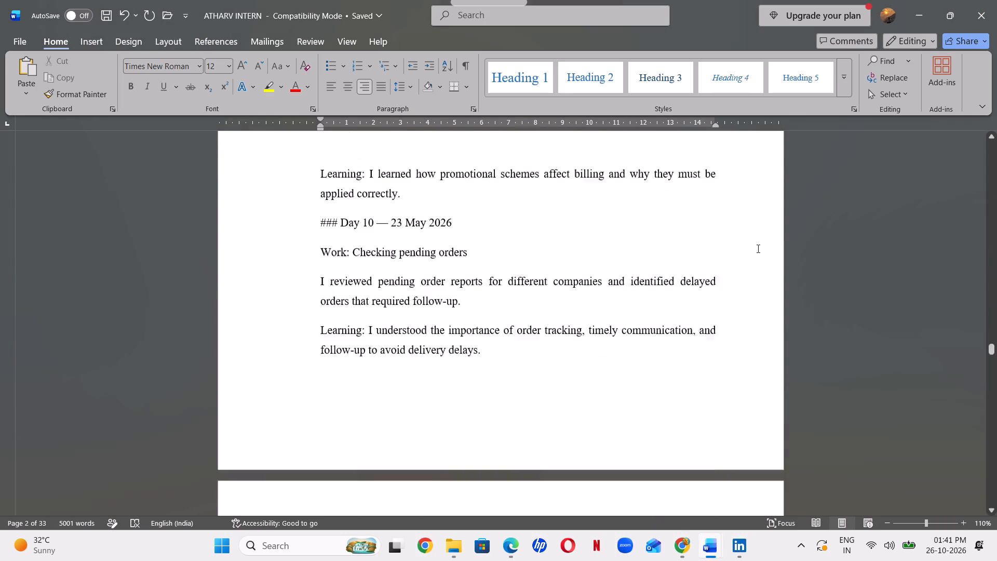
pyautogui.scroll(-9, 757, 248)
pyautogui.scroll(1, 757, 248)
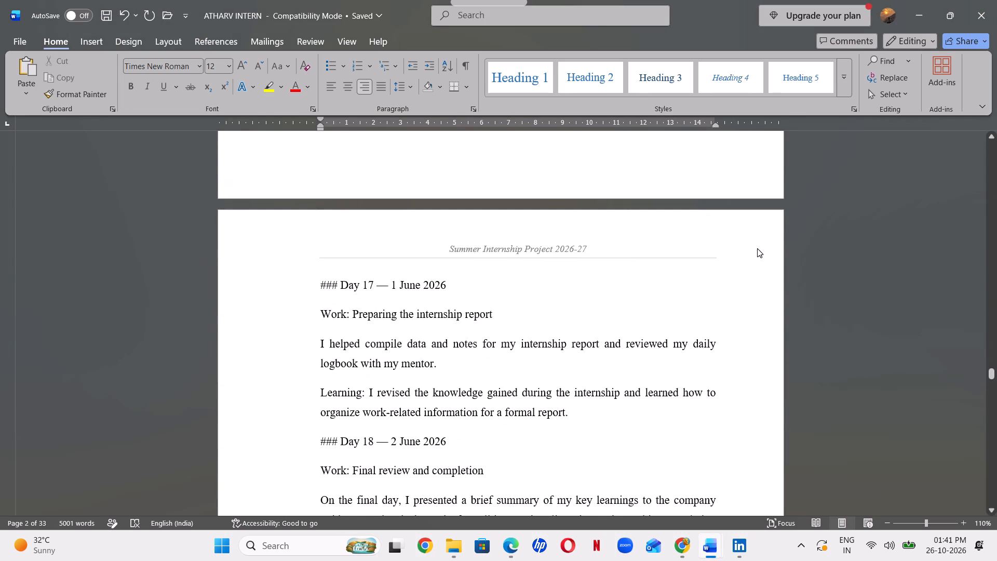
pyautogui.scroll(4, 757, 248)
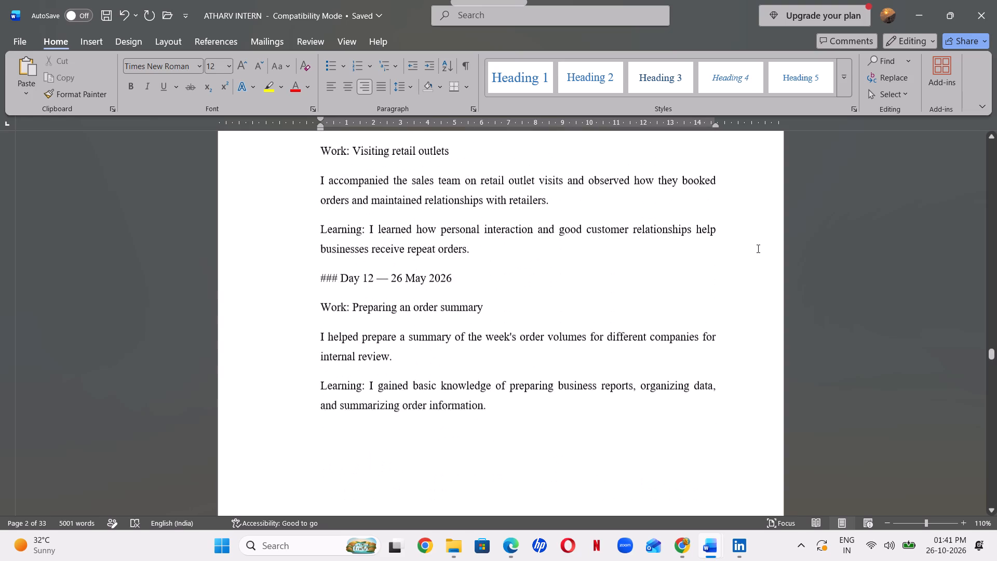
pyautogui.scroll(2, 757, 248)
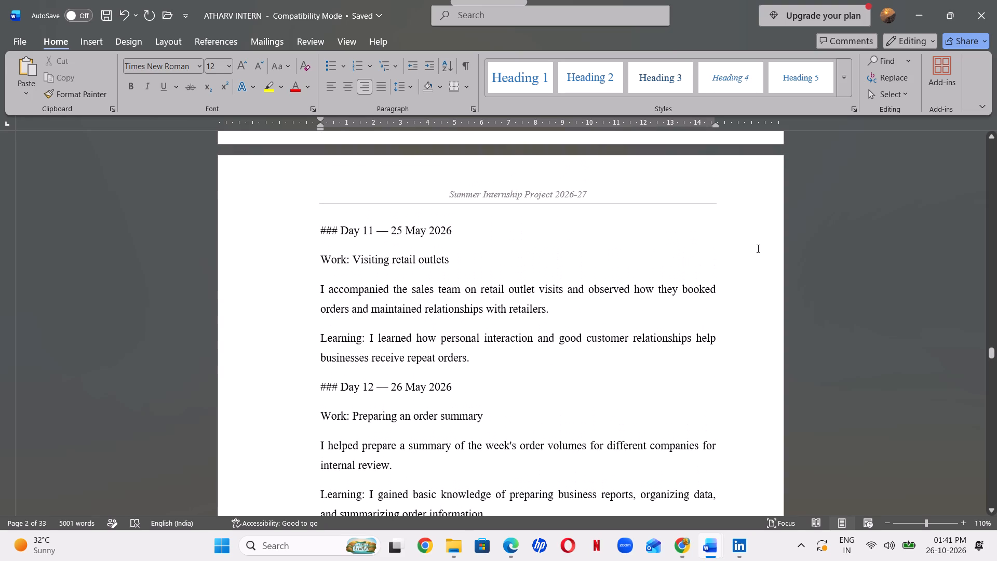
pyautogui.scroll(2, 757, 248)
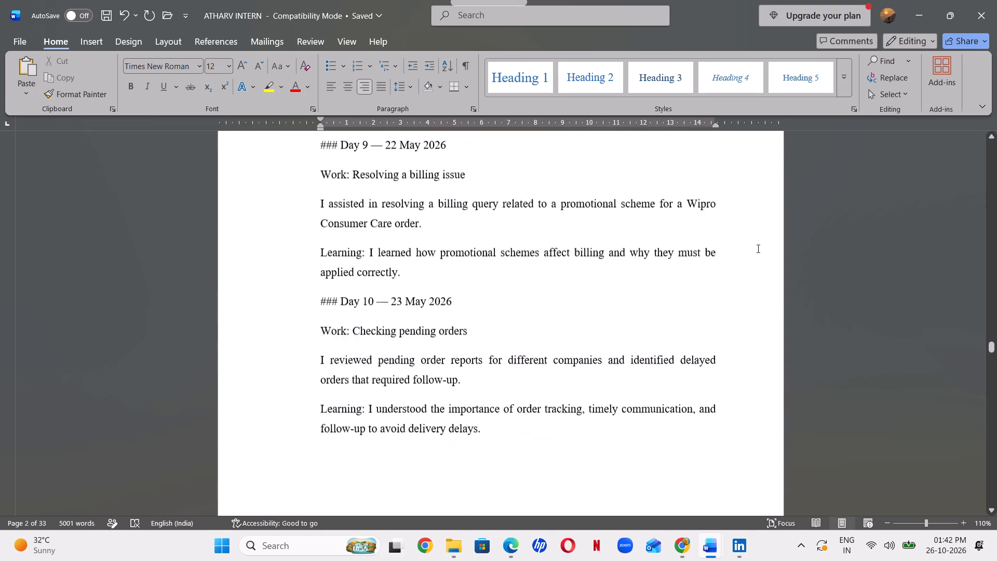
pyautogui.scroll(2, 757, 248)
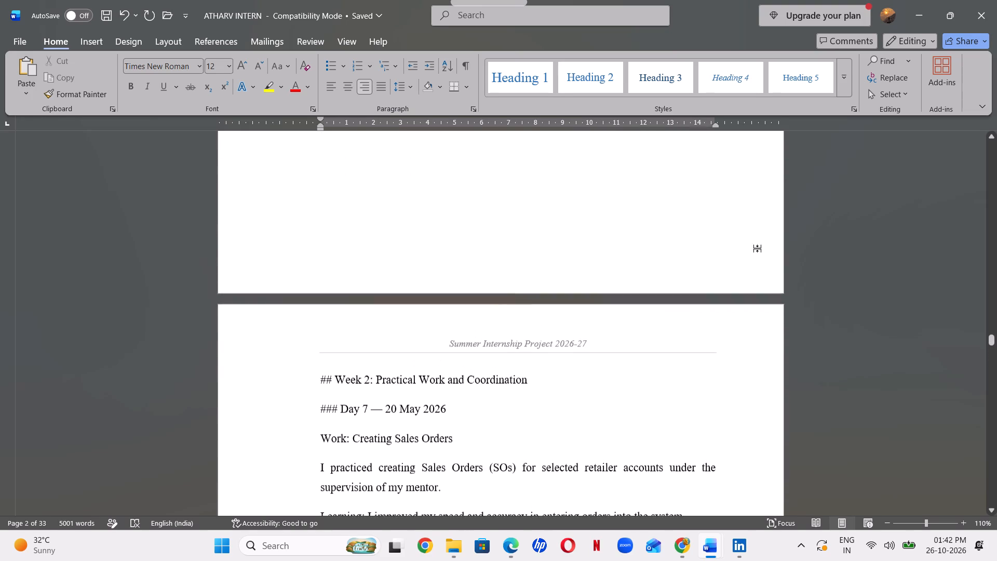
pyautogui.scroll(2, 757, 248)
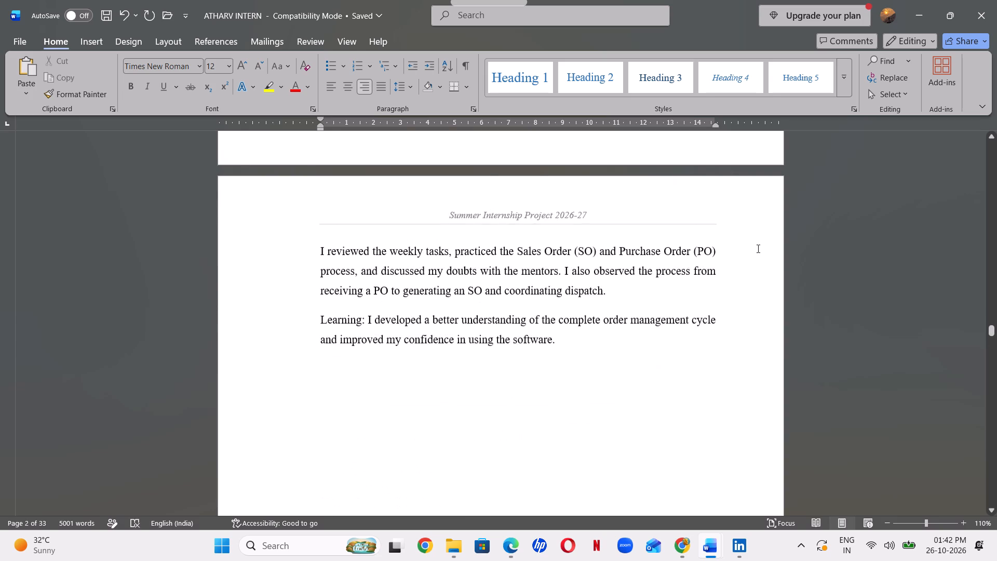
pyautogui.scroll(1, 757, 248)
pyautogui.scroll(1, 723, 292)
pyautogui.scroll(1, 669, 352)
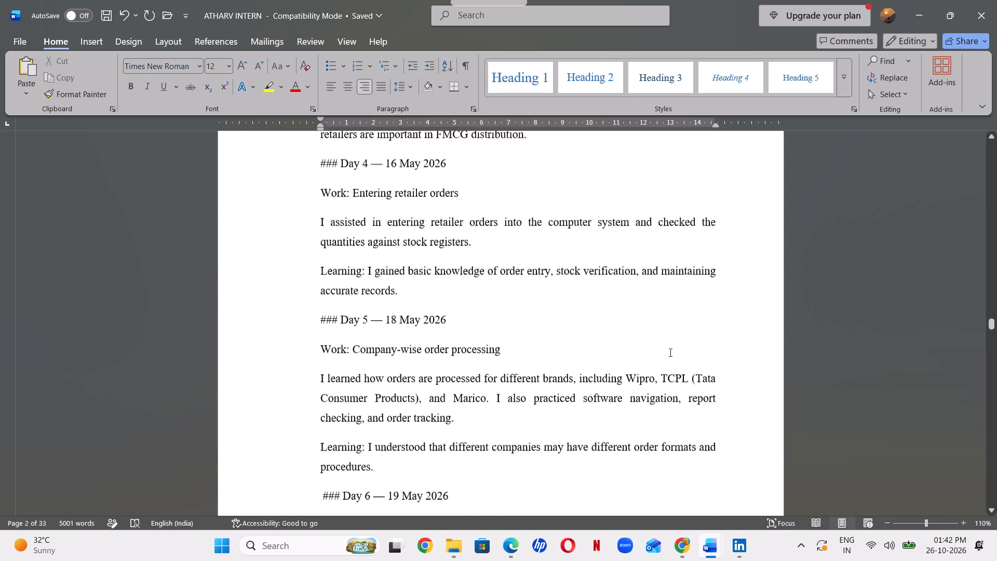
pyautogui.scroll(1, 669, 352)
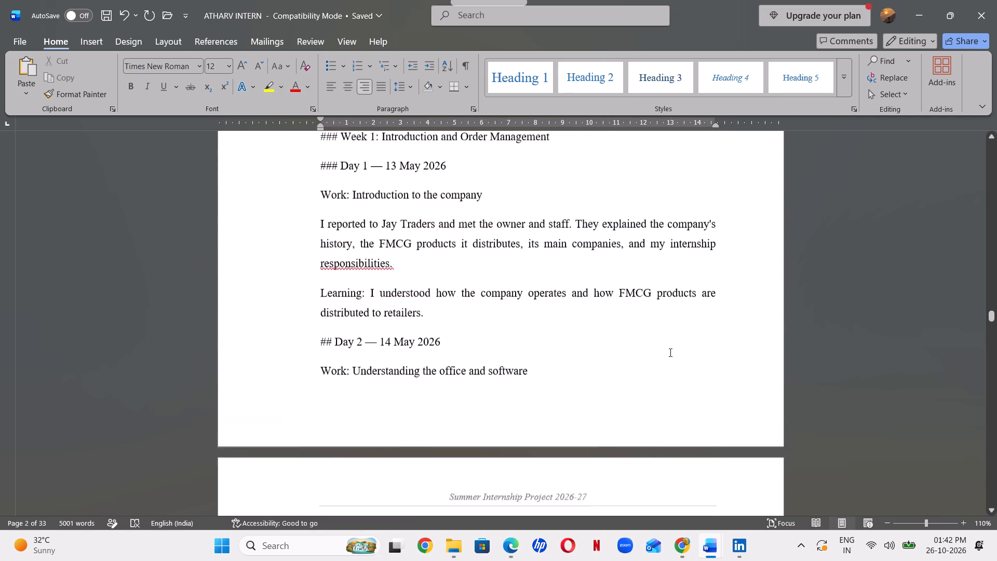
pyautogui.scroll(2, 669, 352)
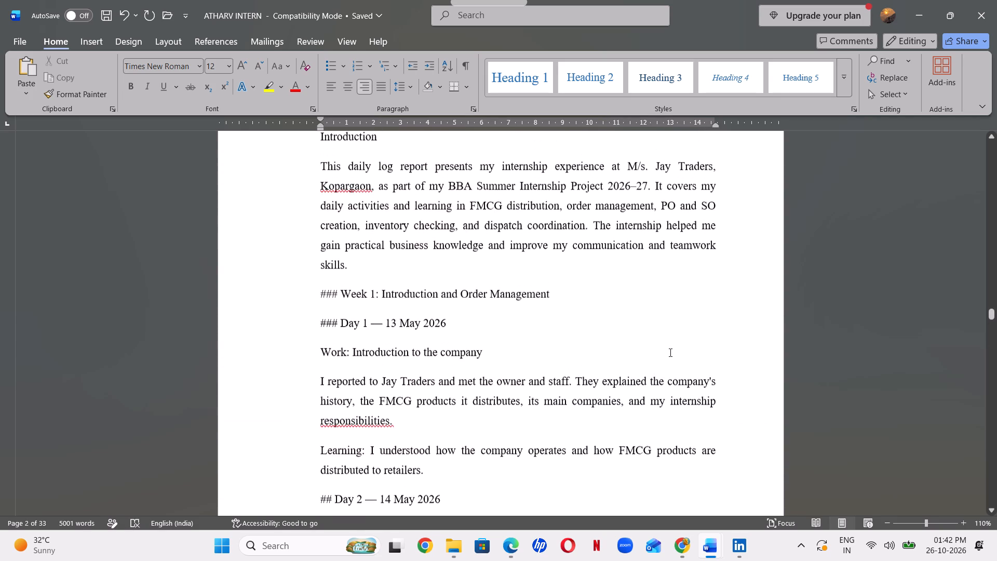
pyautogui.scroll(1, 669, 352)
pyautogui.scroll(-1, 669, 352)
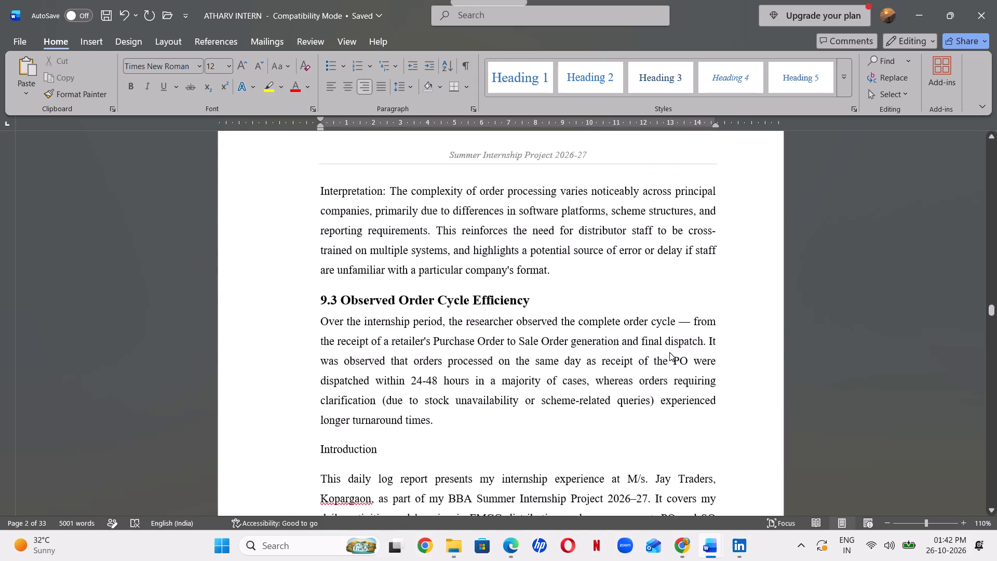
pyautogui.scroll(-3, 669, 352)
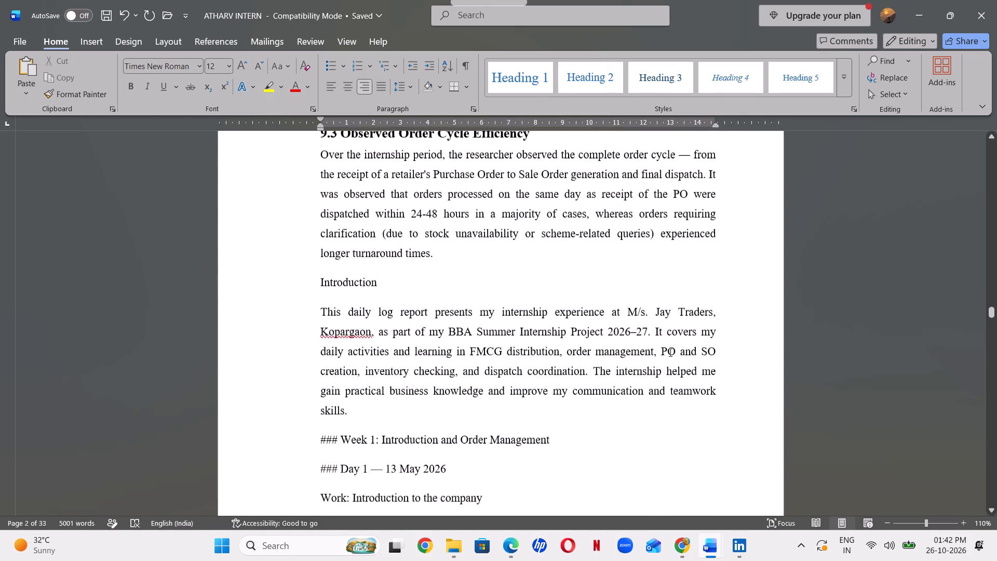
pyautogui.scroll(-2, 669, 352)
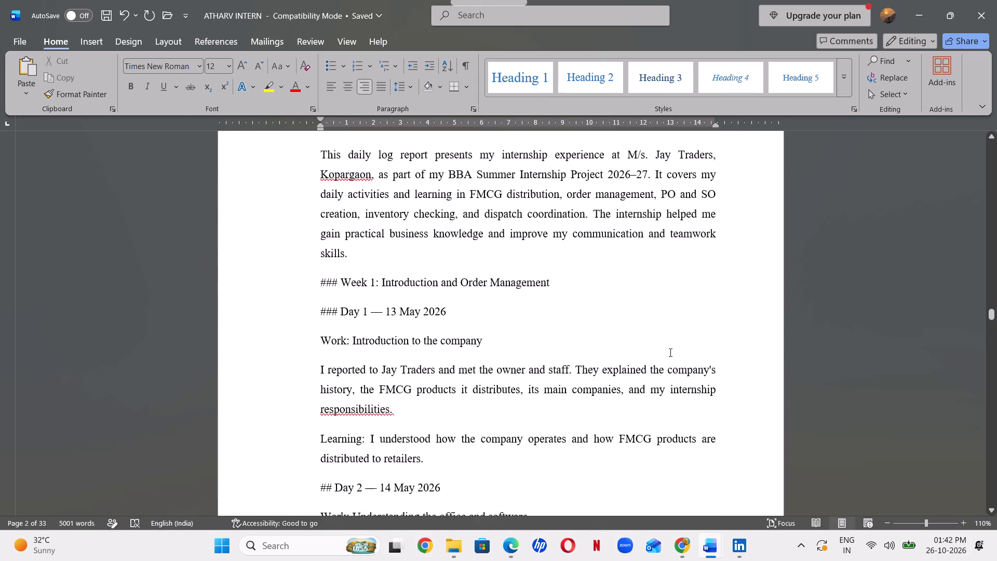
pyautogui.scroll(-1, 669, 352)
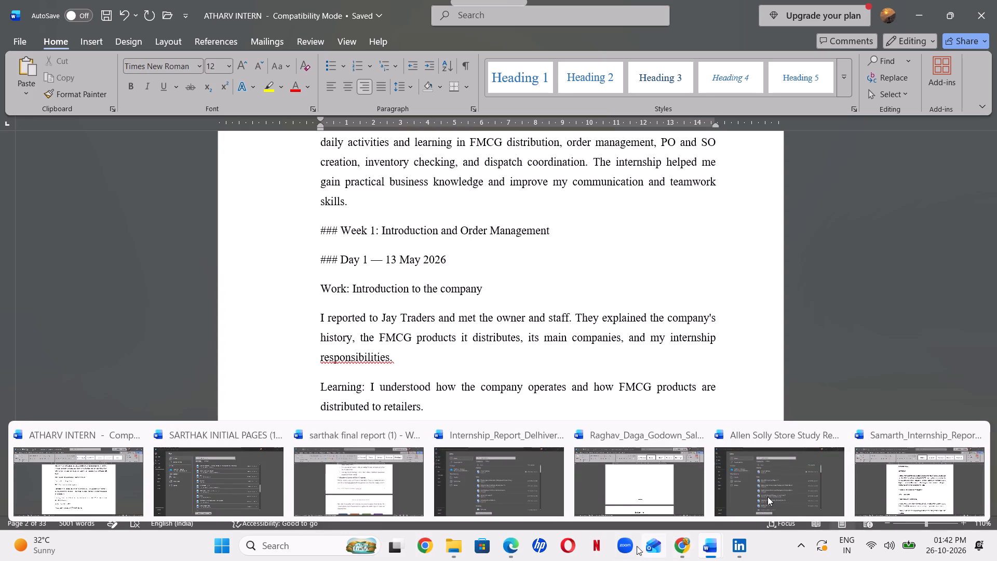
# Switch to File Explorer and open the "front page" Word document from the Downloads folder.
pyautogui.click(455, 542)
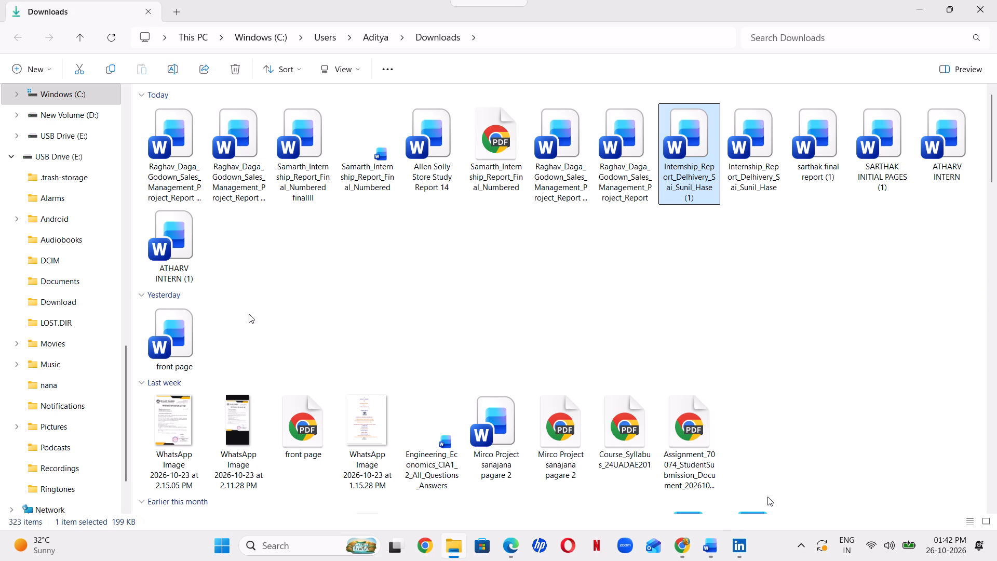
pyautogui.click(157, 342)
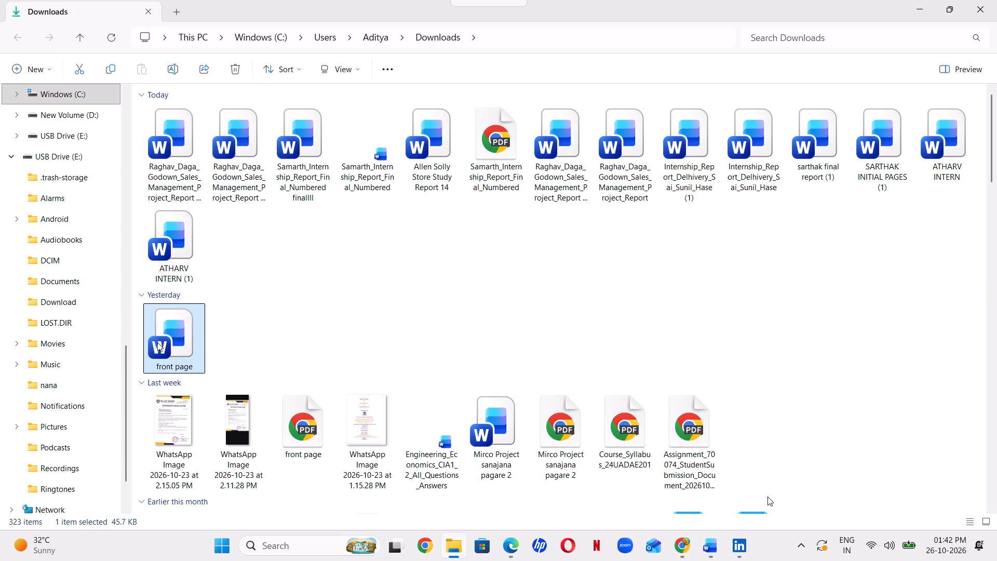
pyautogui.doubleClick(157, 342)
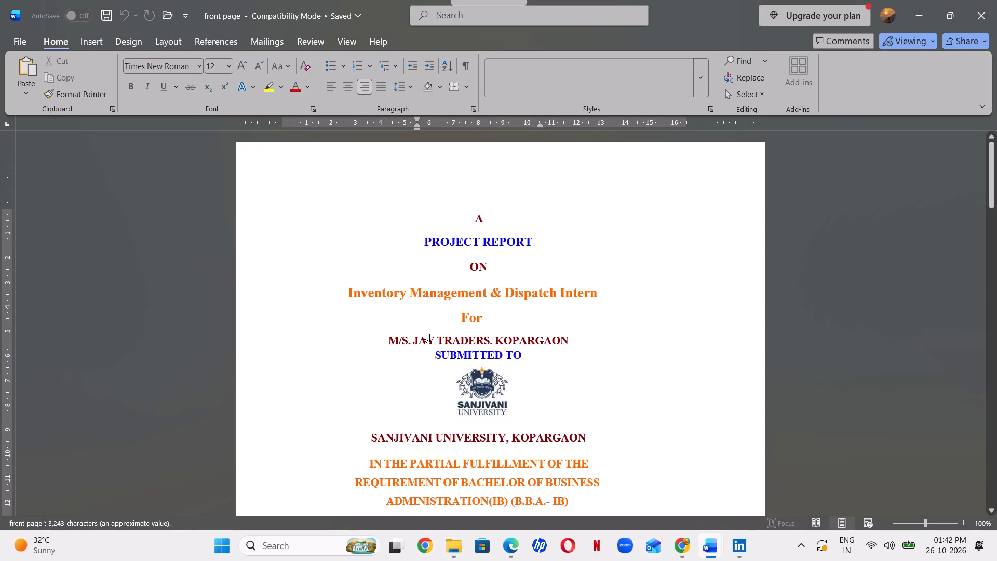
# Remove the bold formatting from the student's name, including "Mr.", in the Certificate paragraph on page 2.
pyautogui.scroll(-1, 452, 338)
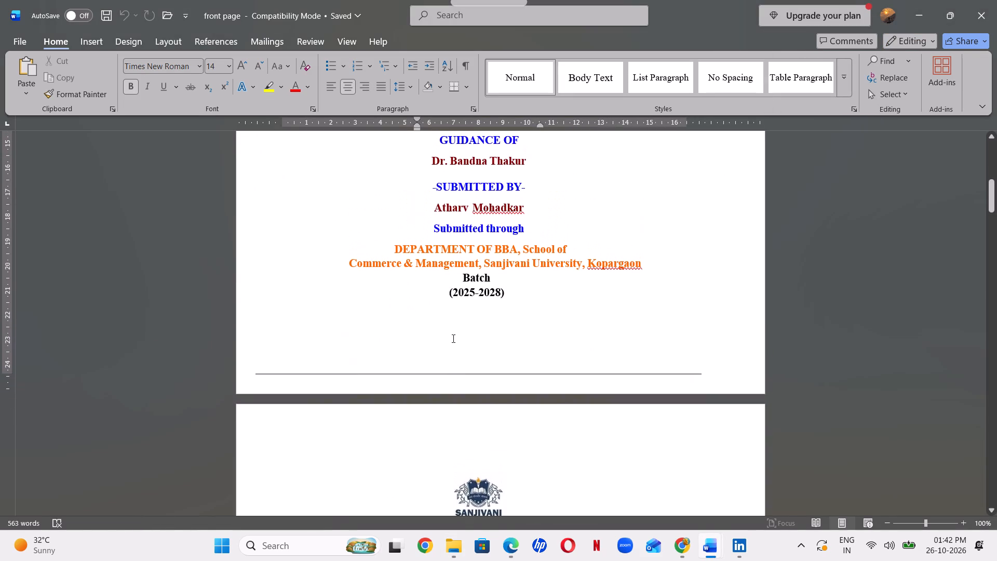
pyautogui.scroll(-1, 452, 338)
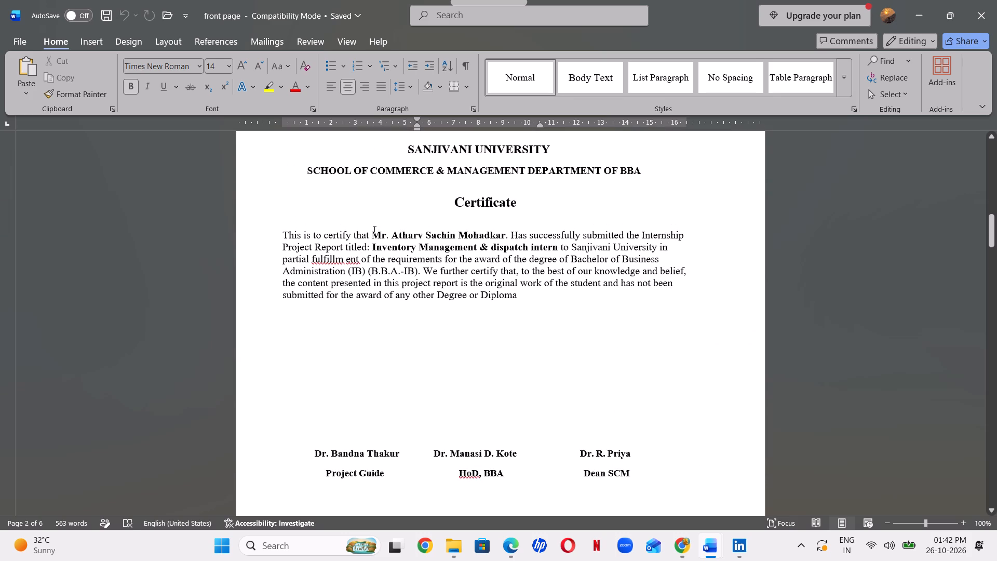
pyautogui.moveTo(373, 233); pyautogui.dragTo(491, 232)
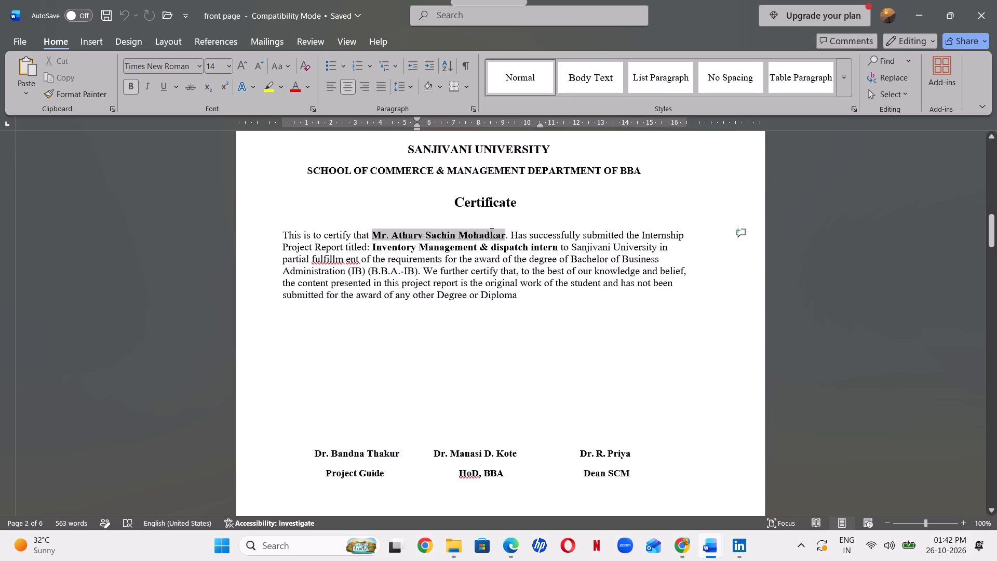
pyautogui.moveTo(491, 232); pyautogui.dragTo(494, 233)
pyautogui.click(507, 209)
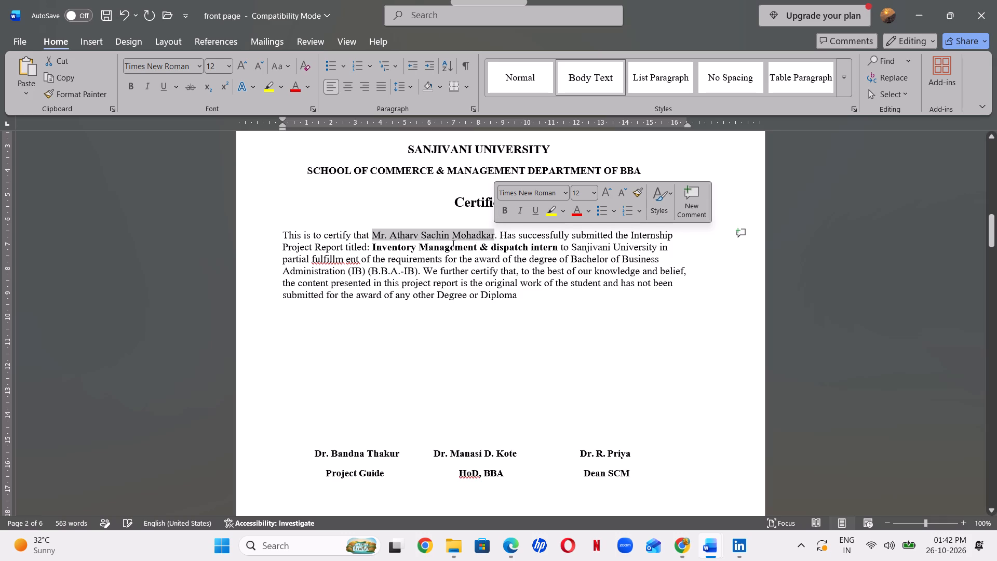
# Remove the bold formatting from the project title "Inventory Management & dispatch intern" in the Certificate paragraph.
pyautogui.moveTo(374, 249); pyautogui.dragTo(511, 238)
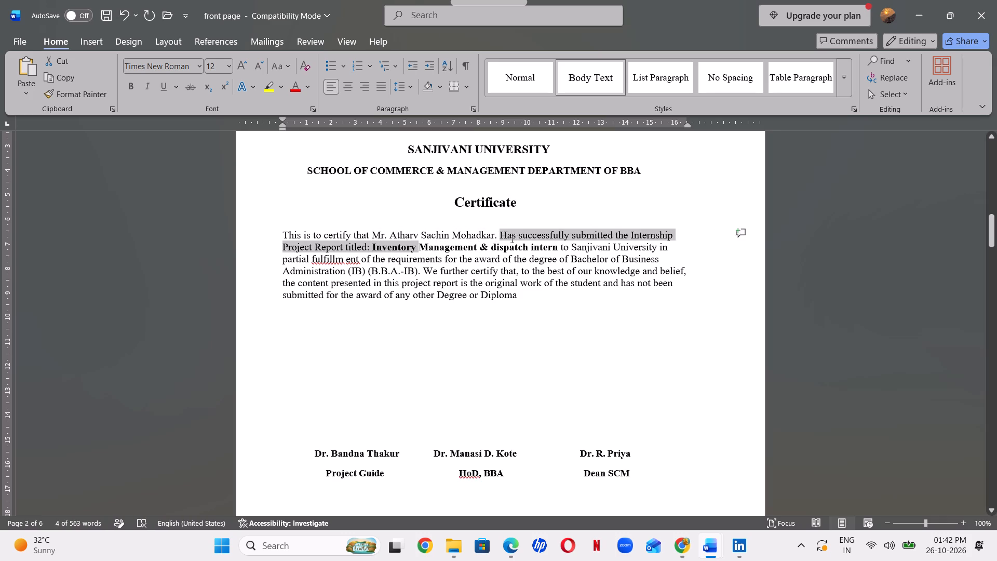
pyautogui.moveTo(511, 238); pyautogui.dragTo(545, 247)
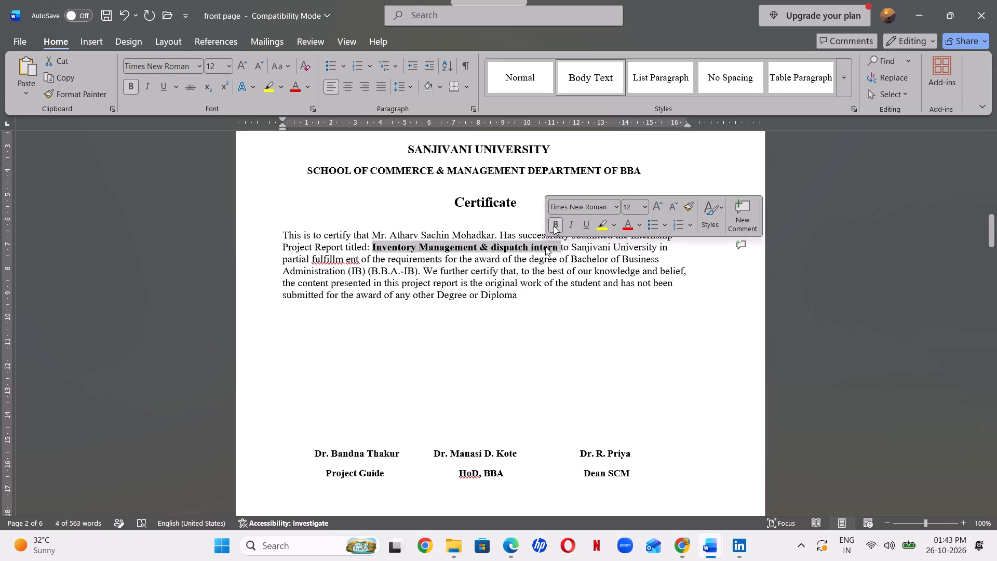
pyautogui.click(557, 218)
# Delete the parentheses around "Name & Signature External Examiner" and the trailing spaces at the bottom of the Certificate page.
pyautogui.scroll(-1, 534, 337)
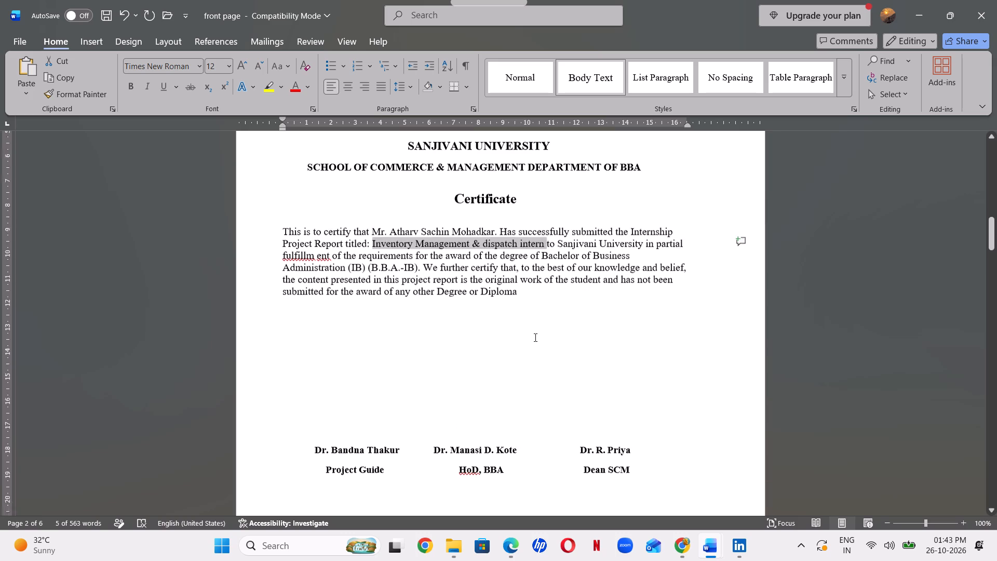
pyautogui.scroll(-1, 534, 337)
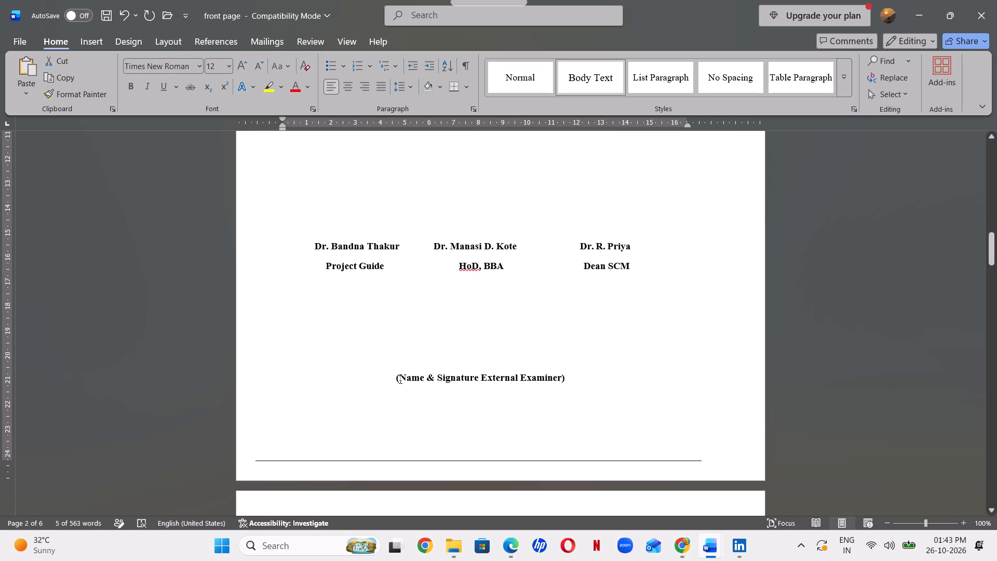
pyautogui.click(399, 379)
pyautogui.press('BackSpace')
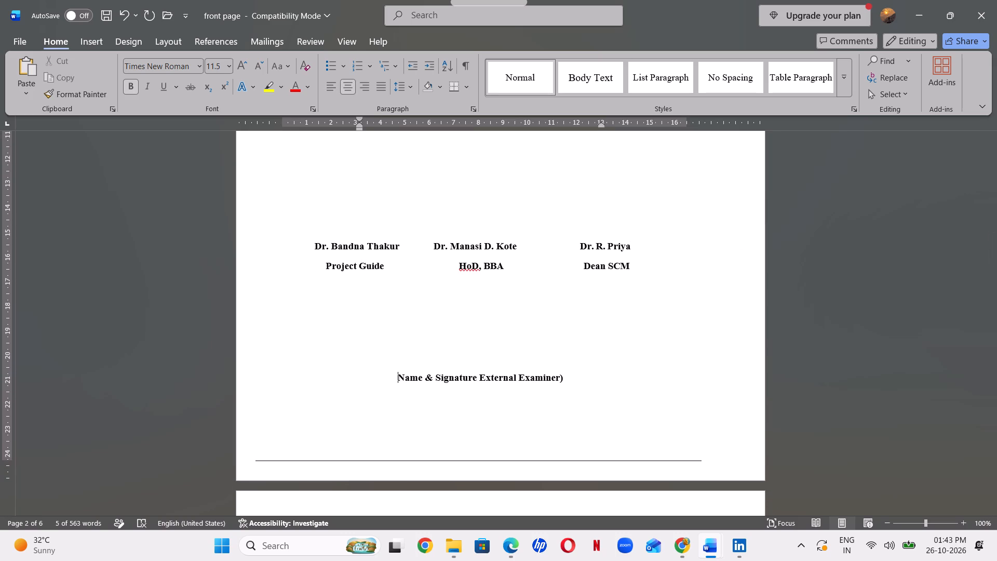
pyautogui.click(579, 379)
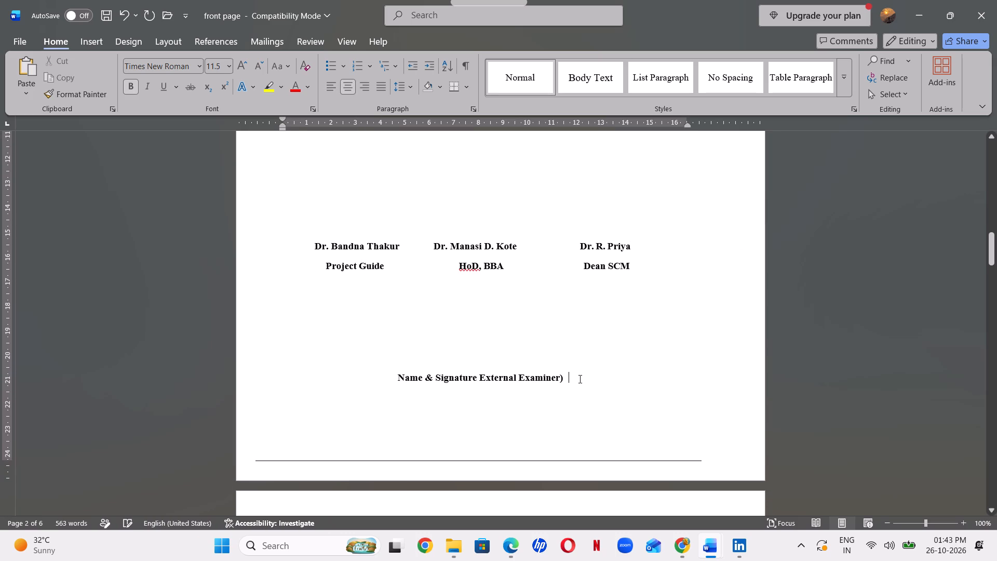
pyautogui.press('BackSpace')
pyautogui.press('BackSpace')
pyautogui.press('BackSpace')
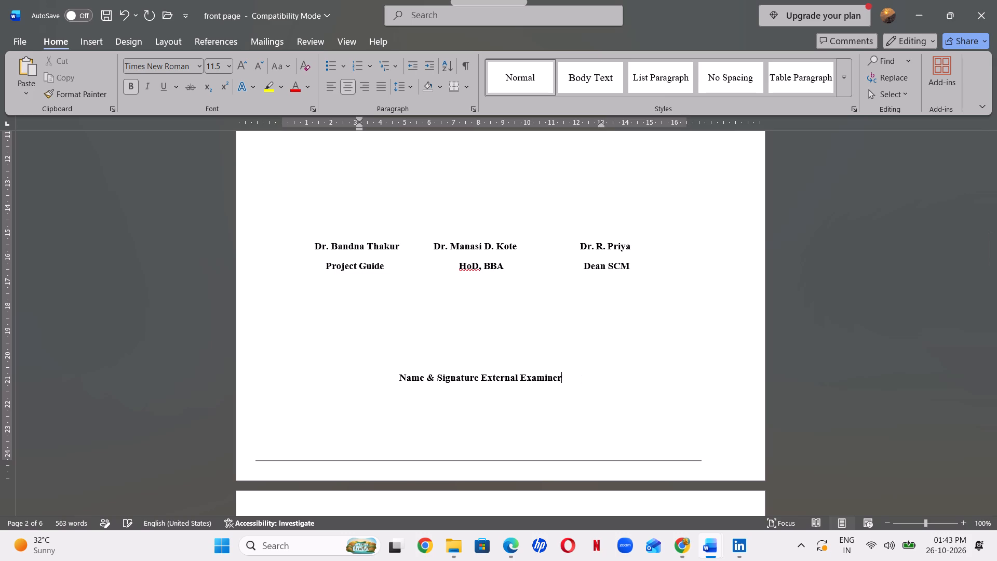
# Remove the bold formatting from the line "Name & Signature External Examiner".
pyautogui.moveTo(579, 379); pyautogui.dragTo(449, 391)
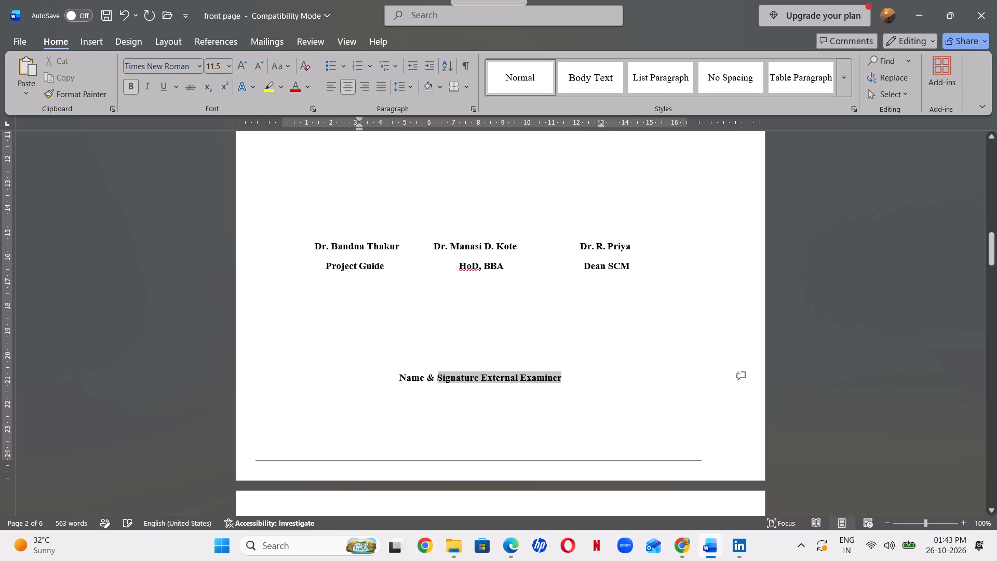
pyautogui.moveTo(449, 391); pyautogui.dragTo(409, 400)
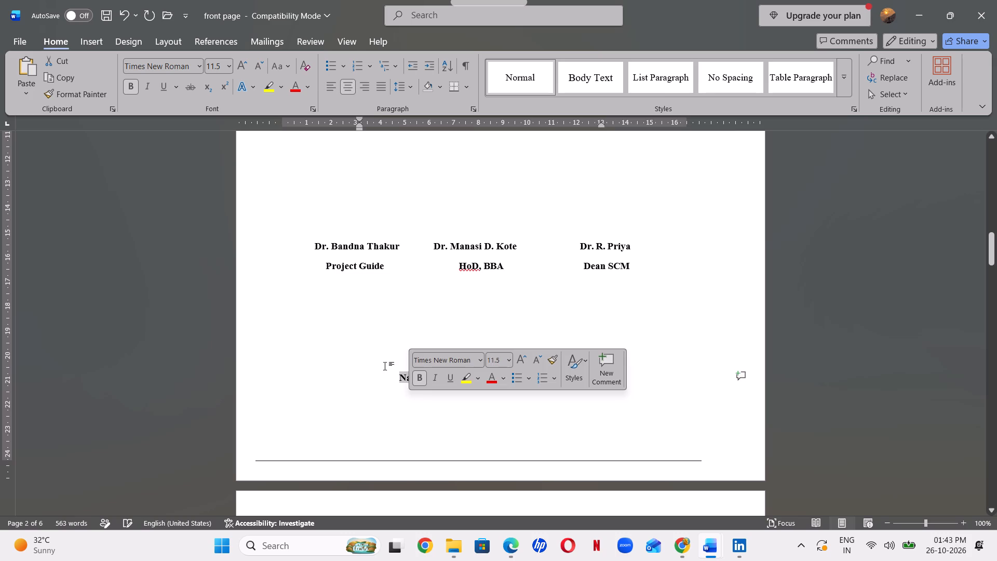
pyautogui.click(420, 384)
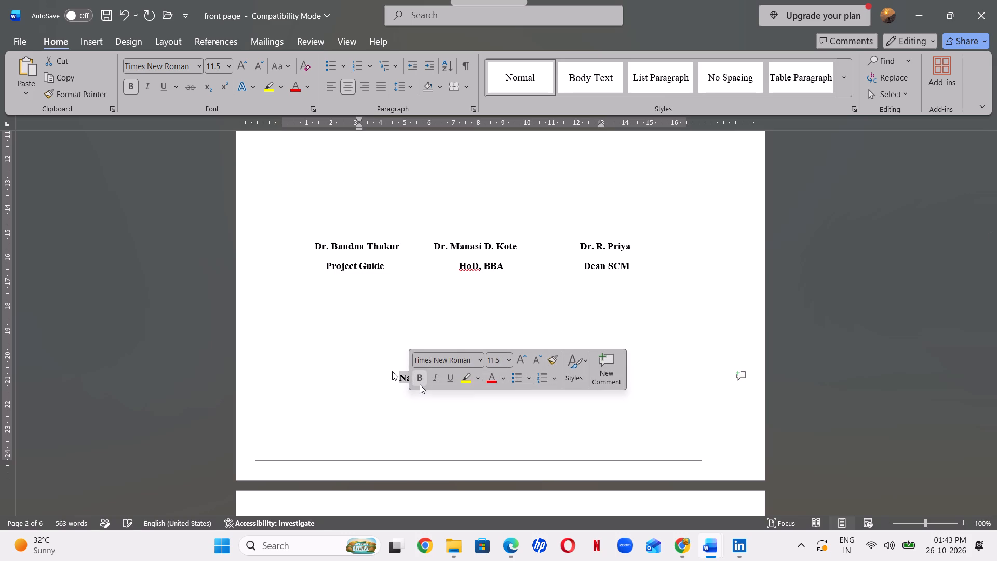
pyautogui.click(409, 422)
# Check the formatting of the Acknowledgment page and the start of the Declaration page.
pyautogui.scroll(-1, 409, 422)
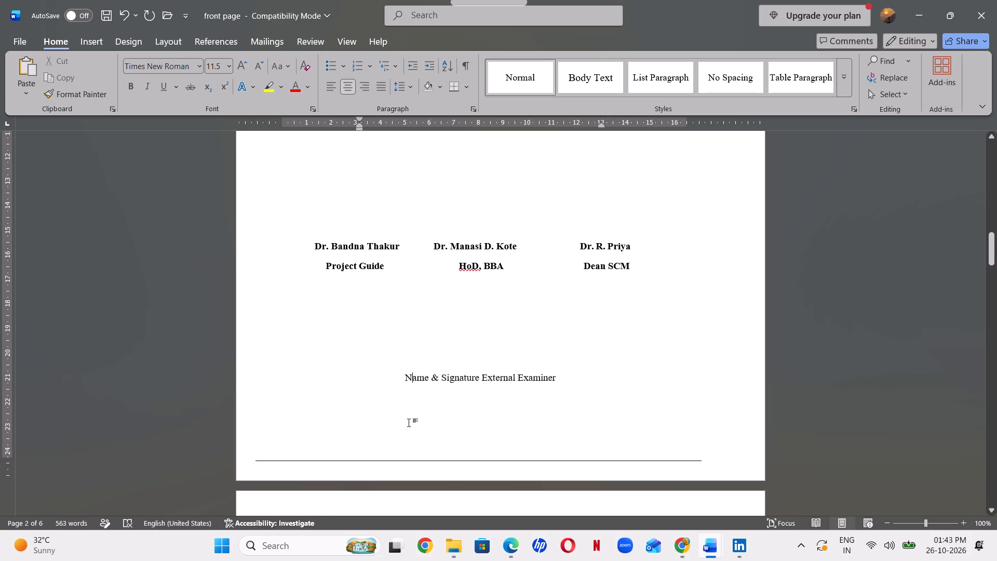
pyautogui.scroll(-2, 409, 422)
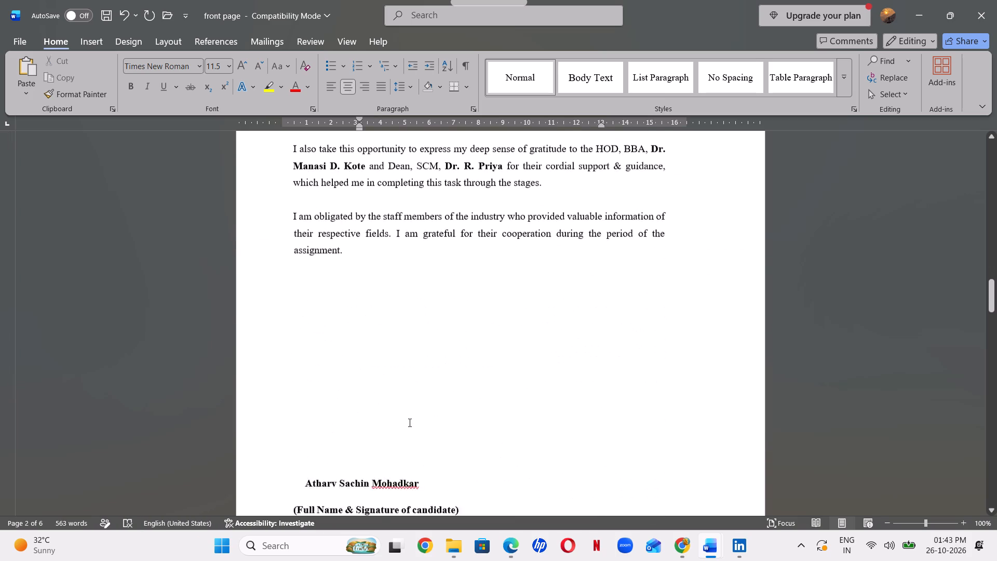
pyautogui.scroll(-1, 409, 422)
pyautogui.scroll(1, 409, 422)
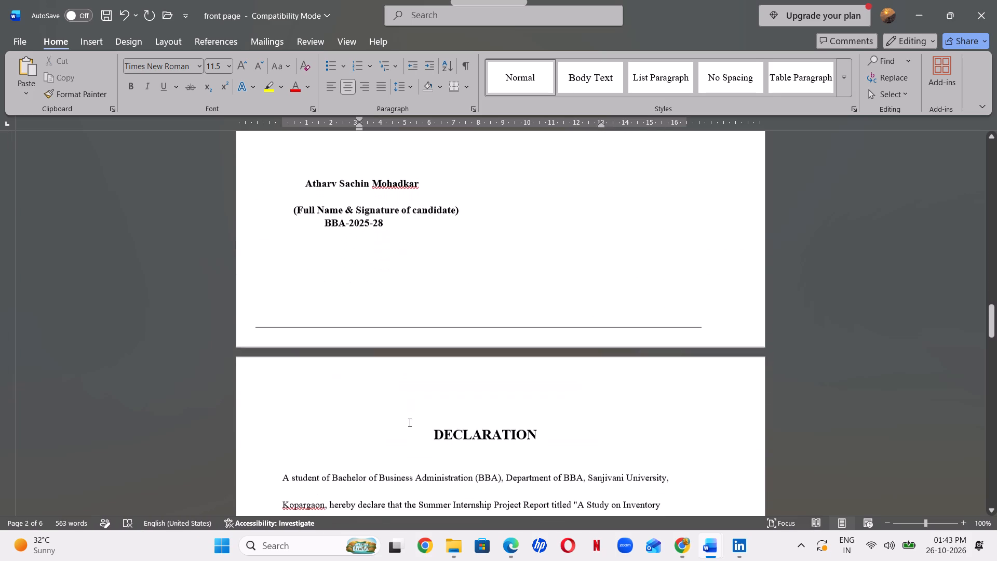
pyautogui.scroll(2, 409, 422)
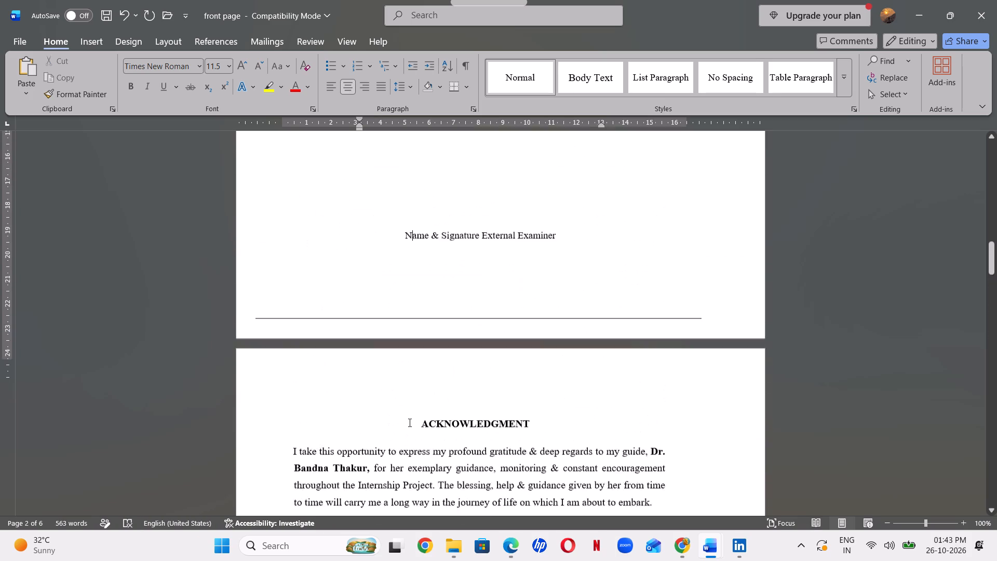
# Review the formatting of the title page and the Certificate, Acknowledgment and Declaration pages.
pyautogui.scroll(2, 409, 422)
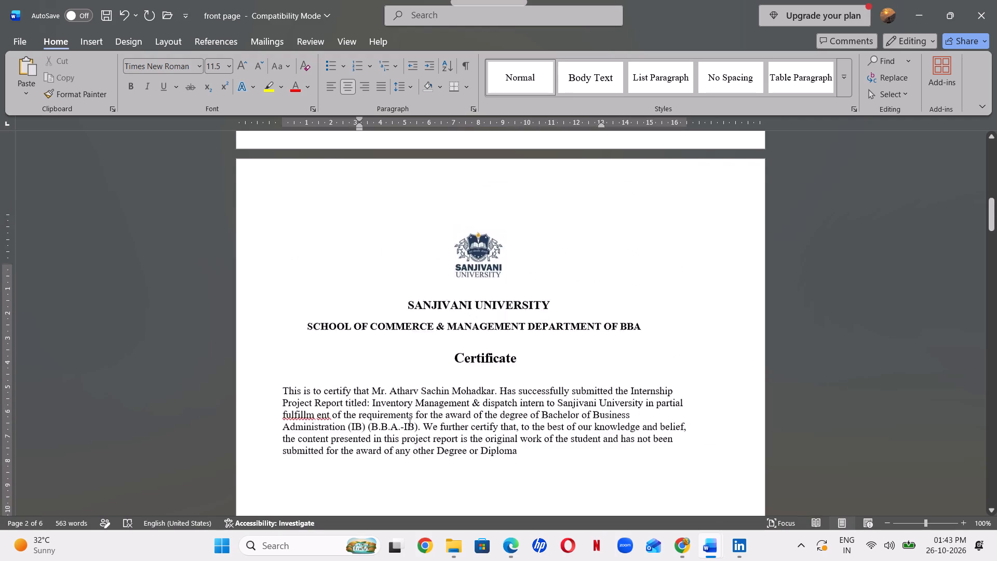
pyautogui.scroll(2, 409, 422)
pyautogui.scroll(-1, 409, 422)
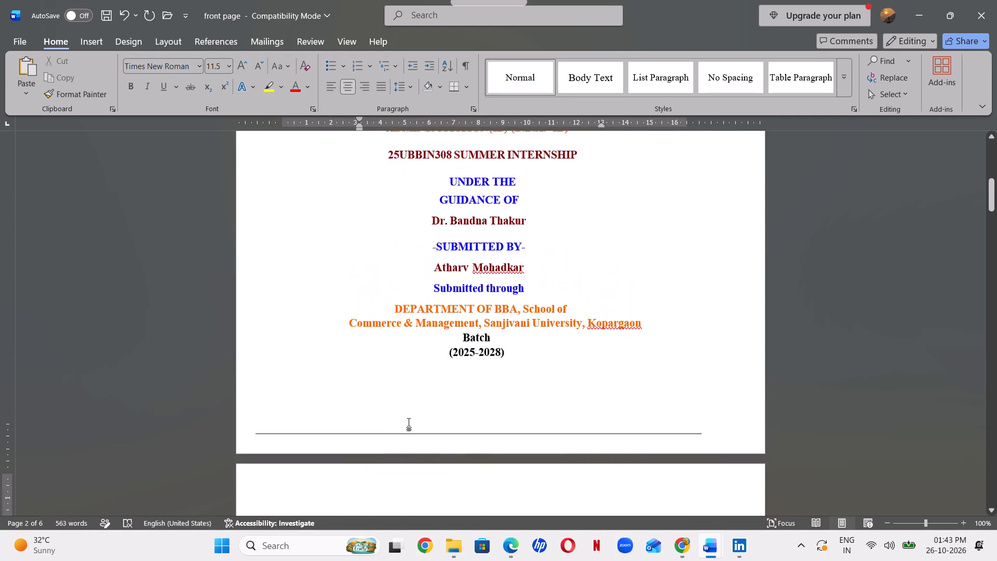
pyautogui.scroll(-3, 409, 422)
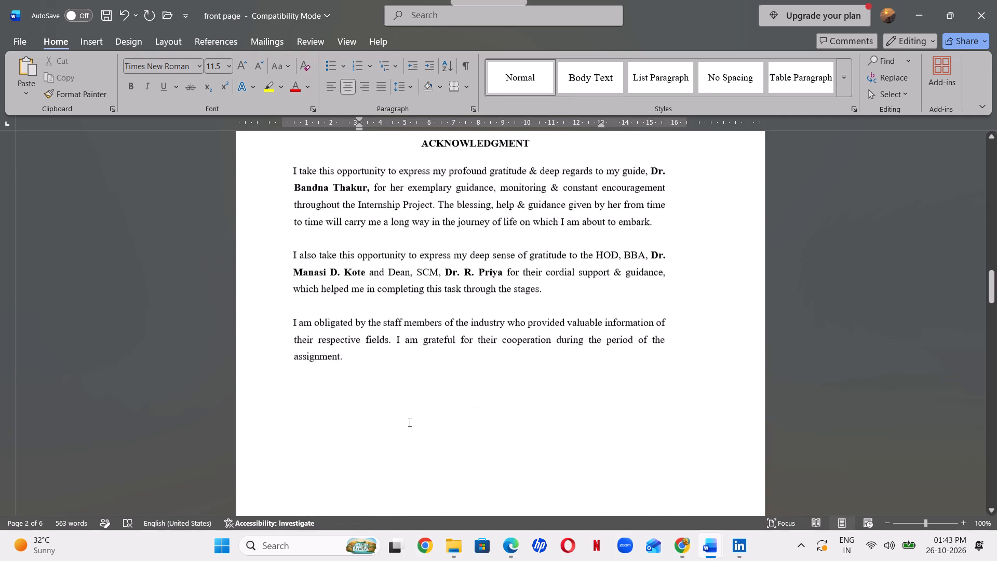
pyautogui.scroll(-3, 409, 422)
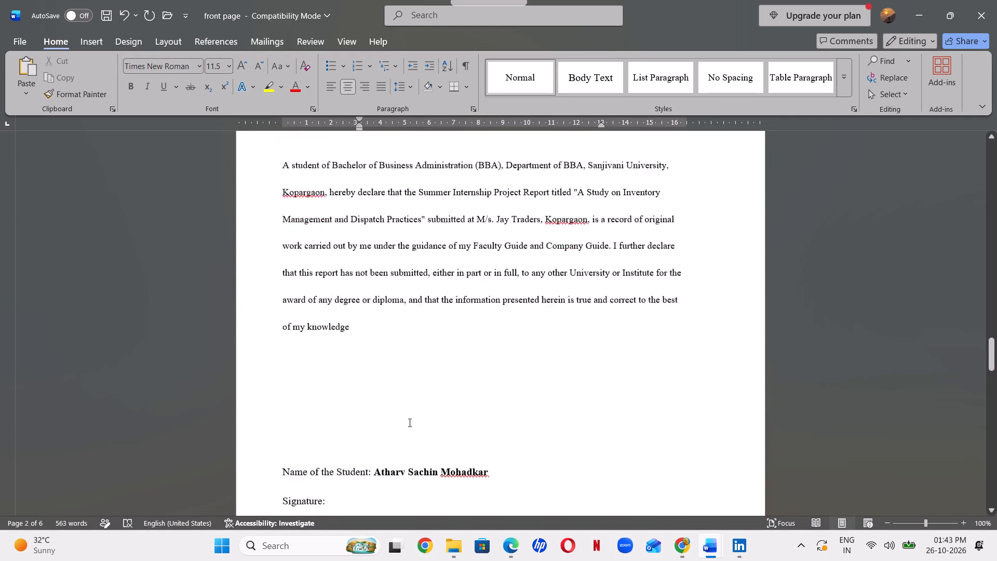
pyautogui.scroll(-2, 409, 422)
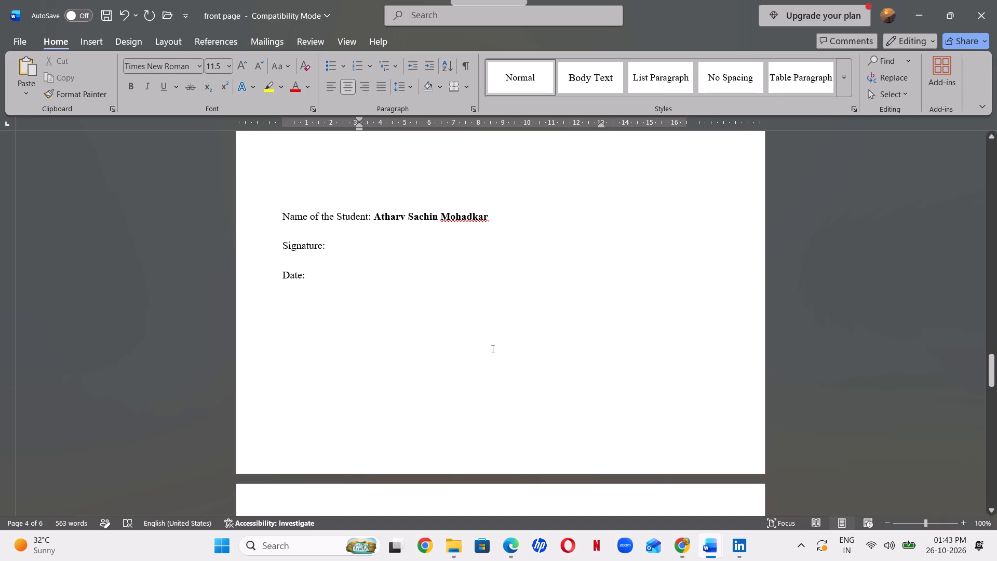
# Add the sub-numbers 7.1, 7.2, 7.3, 7.4 and 7.5 on separate lines below chapter number 7 in the INDEX table.
pyautogui.scroll(-2, 492, 349)
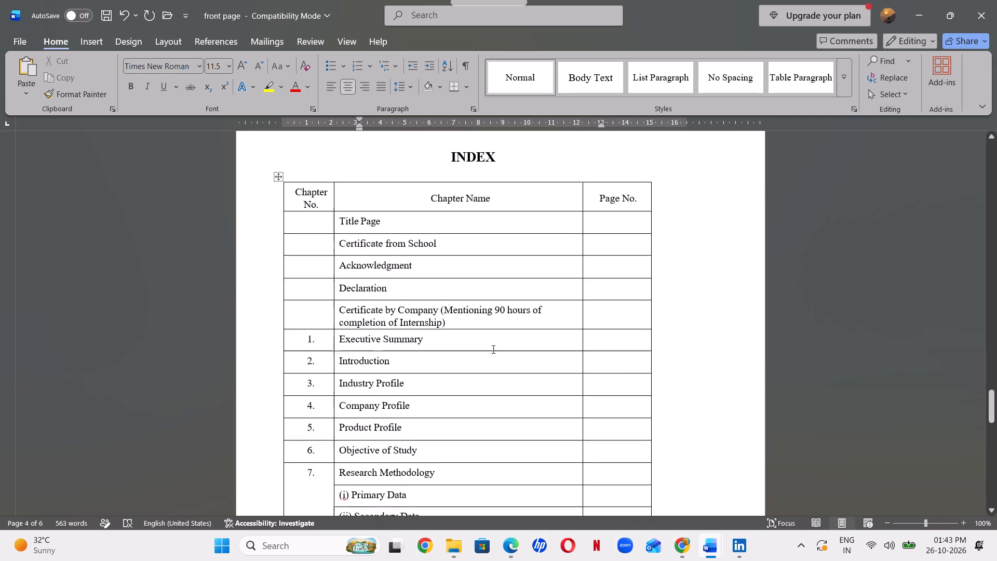
pyautogui.scroll(-1, 492, 349)
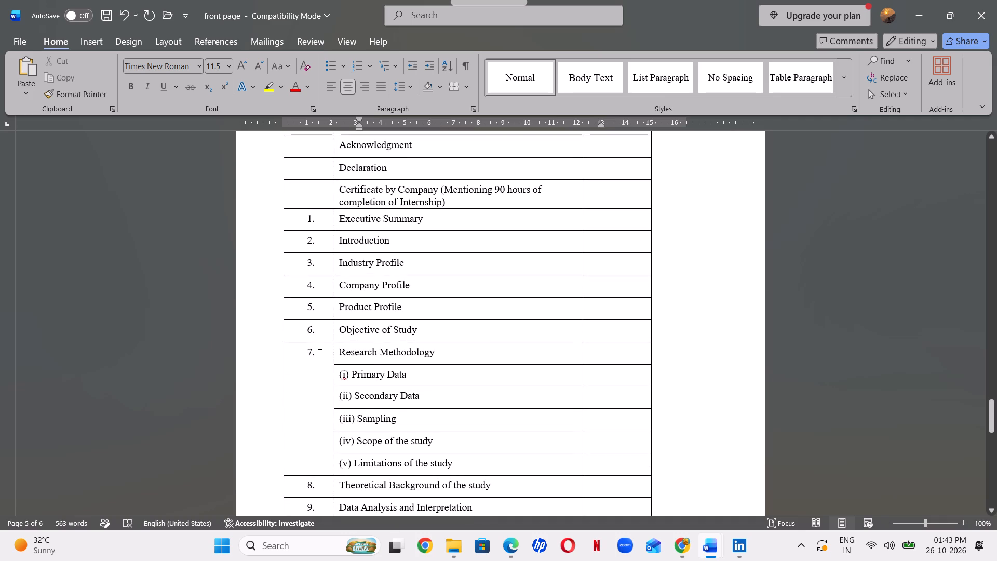
pyautogui.click(319, 356)
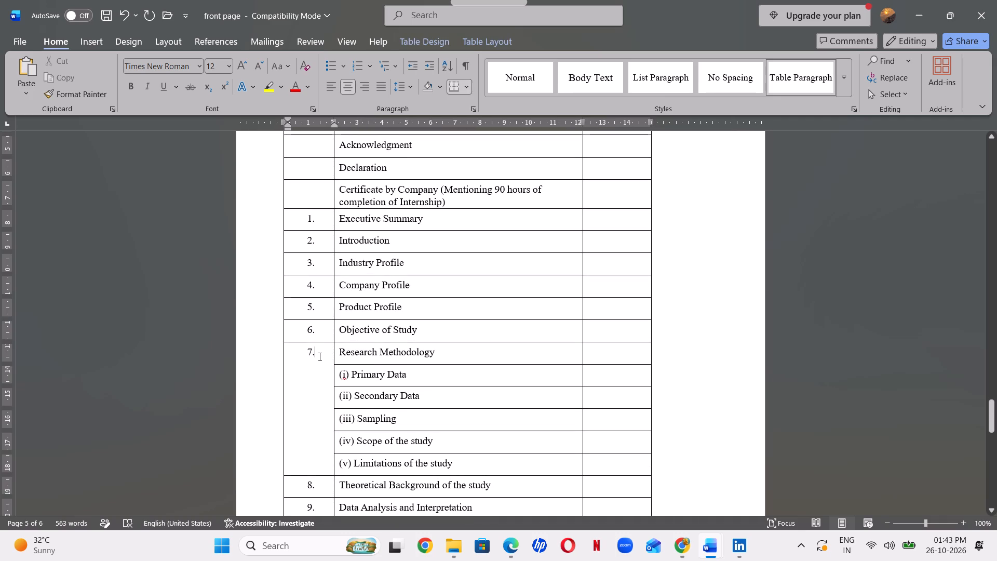
pyautogui.press('Return')
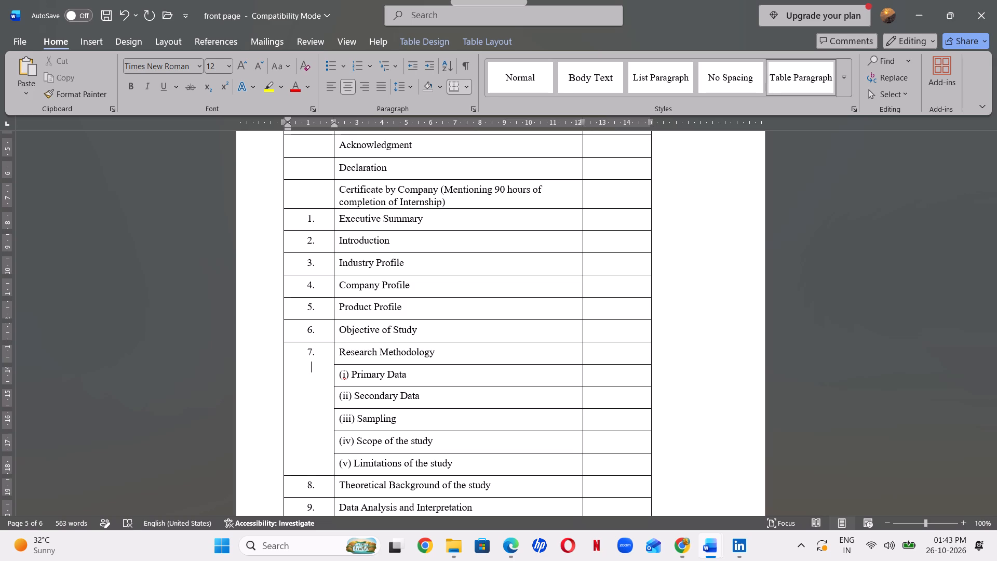
pyautogui.press('7')
pyautogui.write('.1')
pyautogui.press('Return')
pyautogui.press('7')
pyautogui.write('.2')
pyautogui.press('Return')
pyautogui.write('7.3')
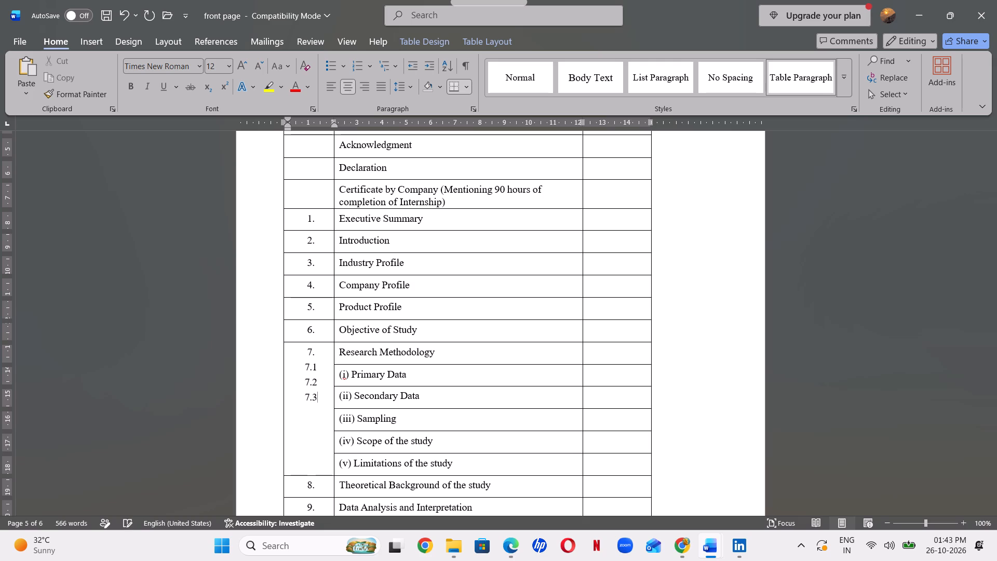
pyautogui.press('Return')
pyautogui.write('7.4')
pyautogui.press('Return')
pyautogui.press('7')
pyautogui.press('.')
pyautogui.press('5')
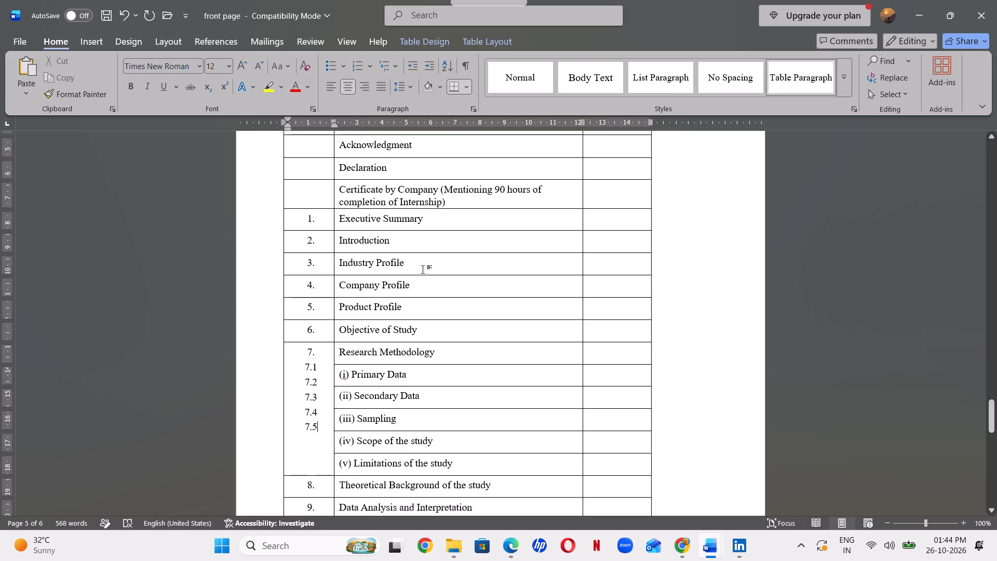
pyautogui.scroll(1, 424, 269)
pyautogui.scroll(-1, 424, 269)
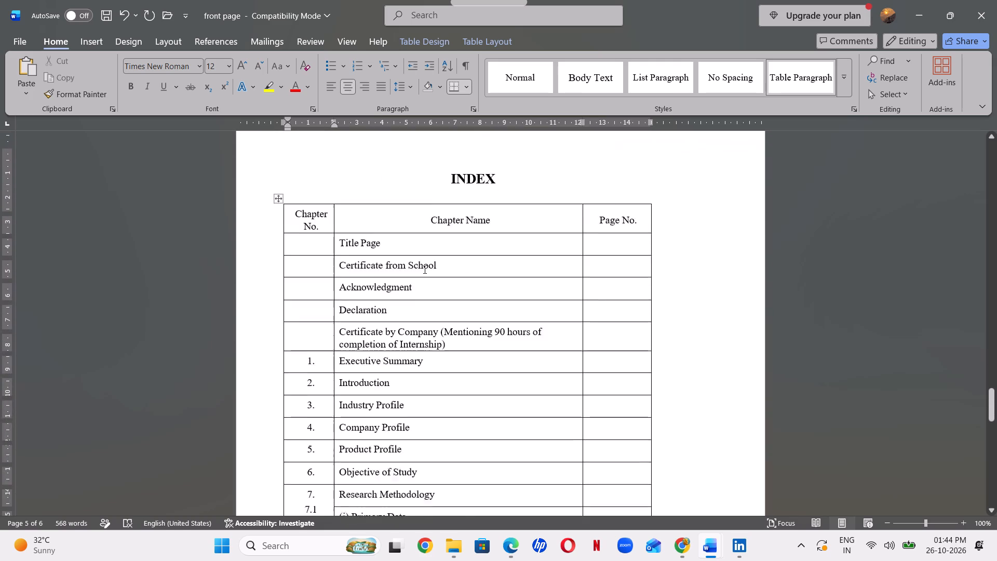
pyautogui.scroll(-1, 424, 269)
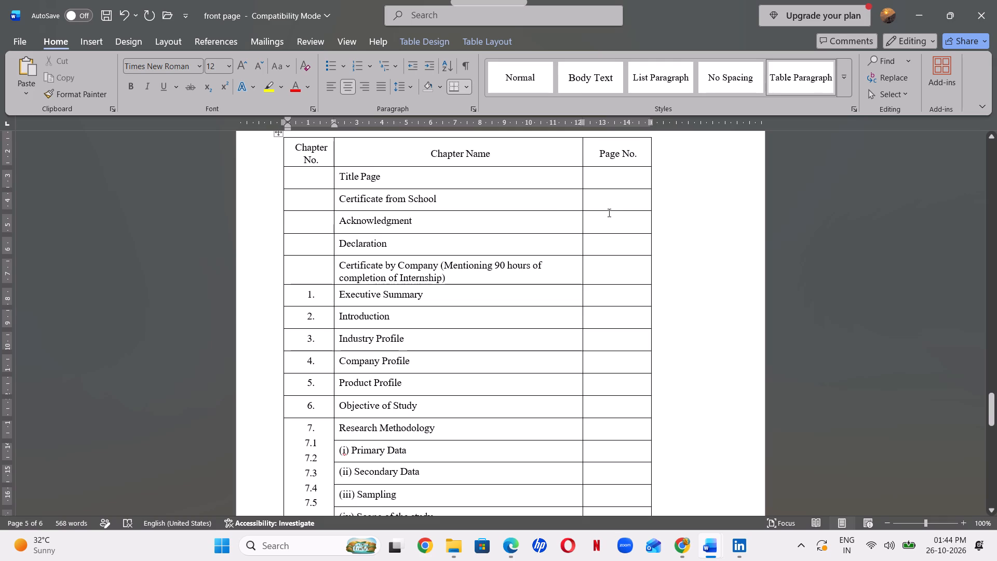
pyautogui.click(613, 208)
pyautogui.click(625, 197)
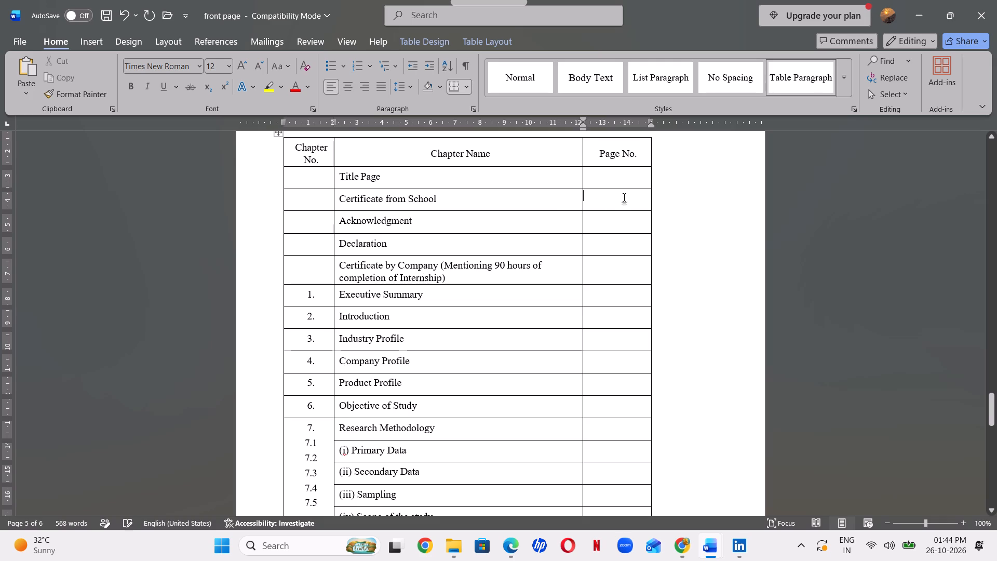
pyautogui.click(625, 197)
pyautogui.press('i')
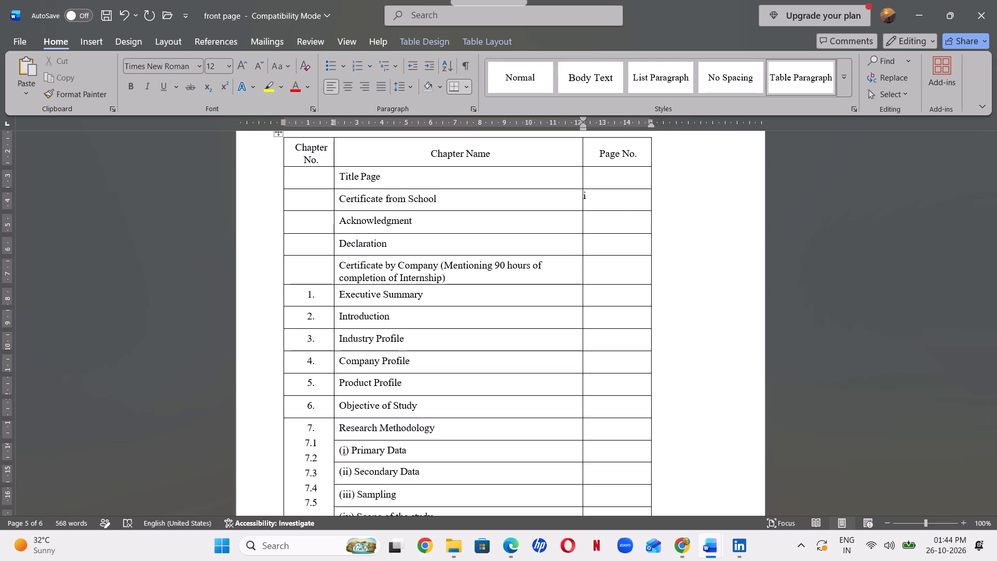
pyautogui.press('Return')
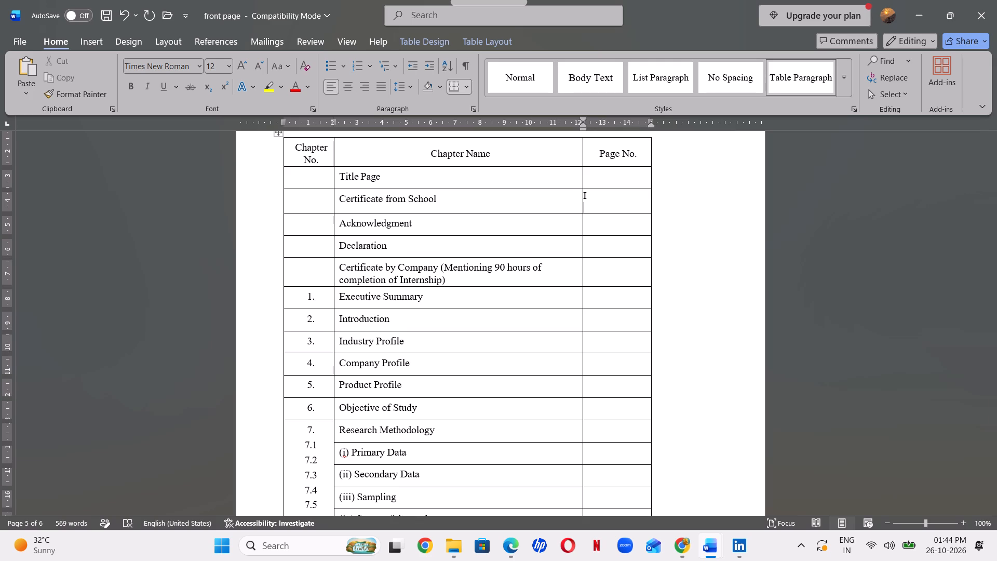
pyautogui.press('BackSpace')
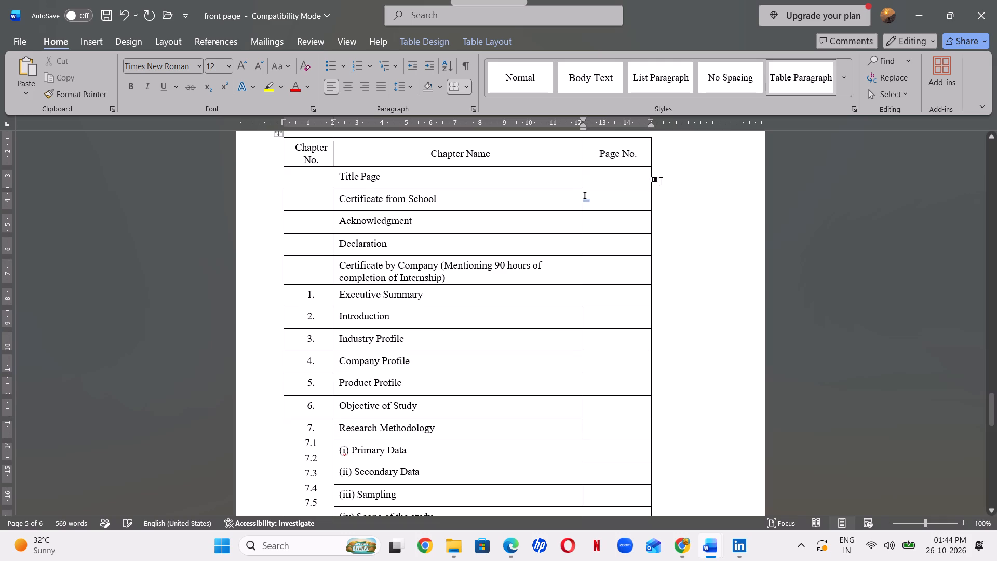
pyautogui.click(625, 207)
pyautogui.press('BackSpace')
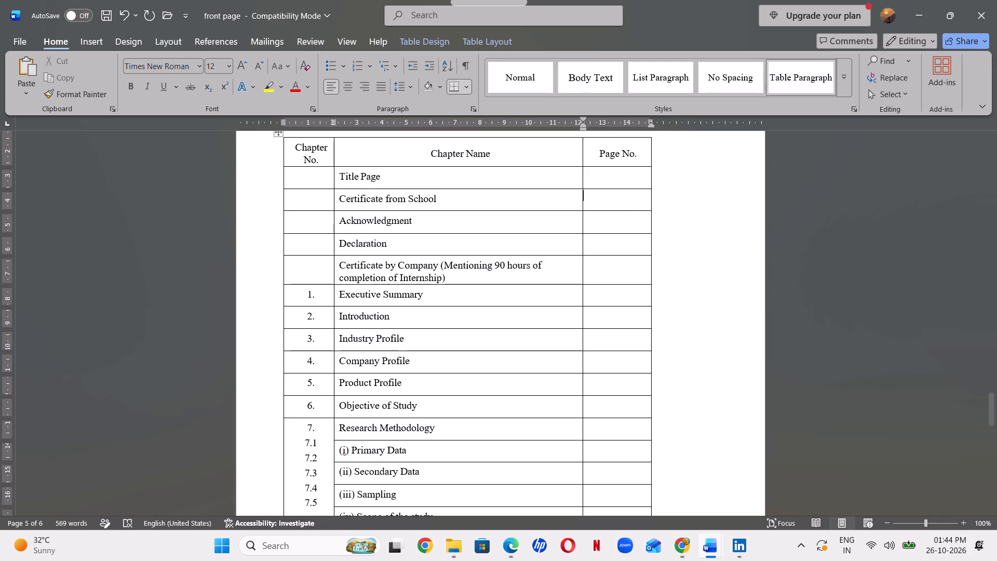
# Enter page number I for Certificate from School in the INDEX table, indented with spaces toward the middle of its cell.
pyautogui.press('space')
pyautogui.press('space')
pyautogui.press('space')
pyautogui.press('space')
pyautogui.press('space')
pyautogui.press('space')
pyautogui.press('space')
pyautogui.press('space')
pyautogui.press('space')
pyautogui.press('space')
pyautogui.press('i')
pyautogui.press('Return')
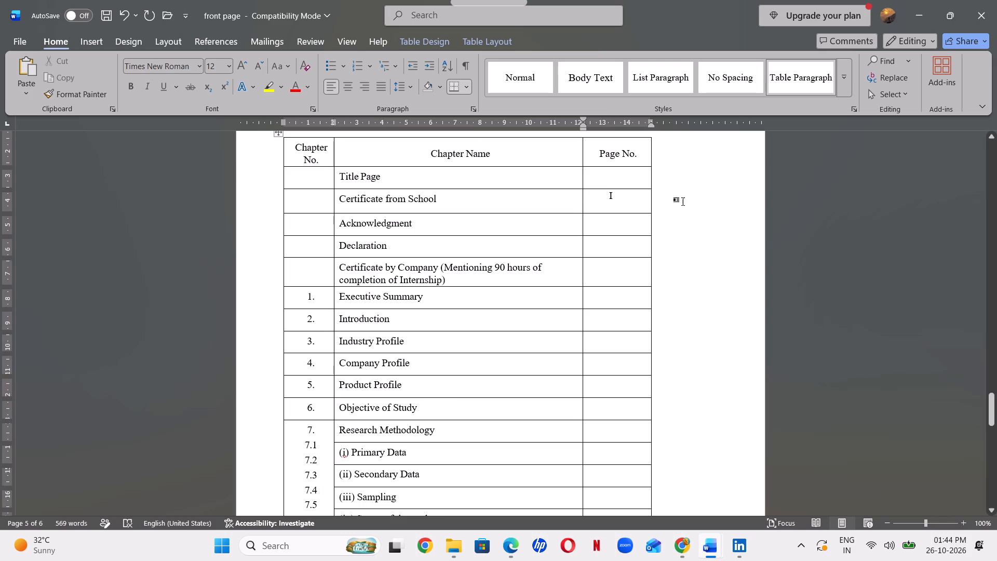
# Enter page number II in capitals for Acknowledgment in the INDEX table, indented with spaces toward the middle of its cell.
pyautogui.click(630, 230)
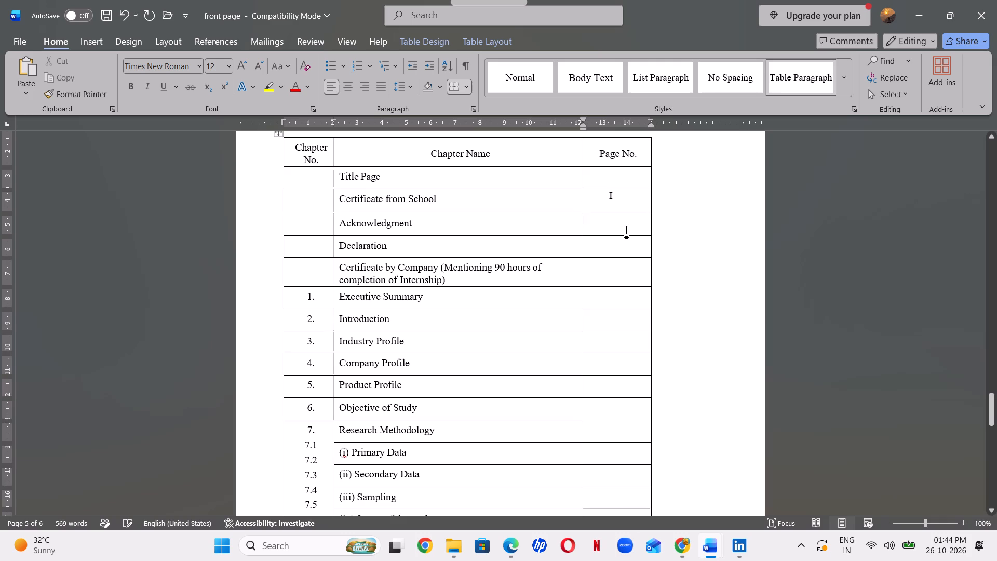
pyautogui.press('space')
pyautogui.press('space')
pyautogui.press('space')
pyautogui.press('space')
pyautogui.press('space')
pyautogui.press('space')
pyautogui.press('space')
pyautogui.press('space')
pyautogui.press('space')
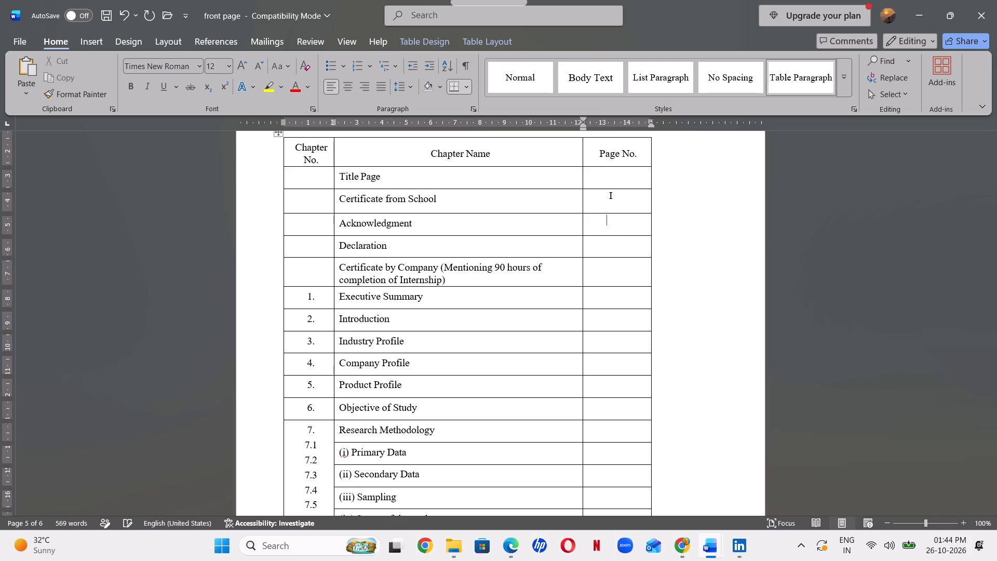
pyautogui.press('space')
pyautogui.press('space')
pyautogui.write('ii')
pyautogui.press('Return')
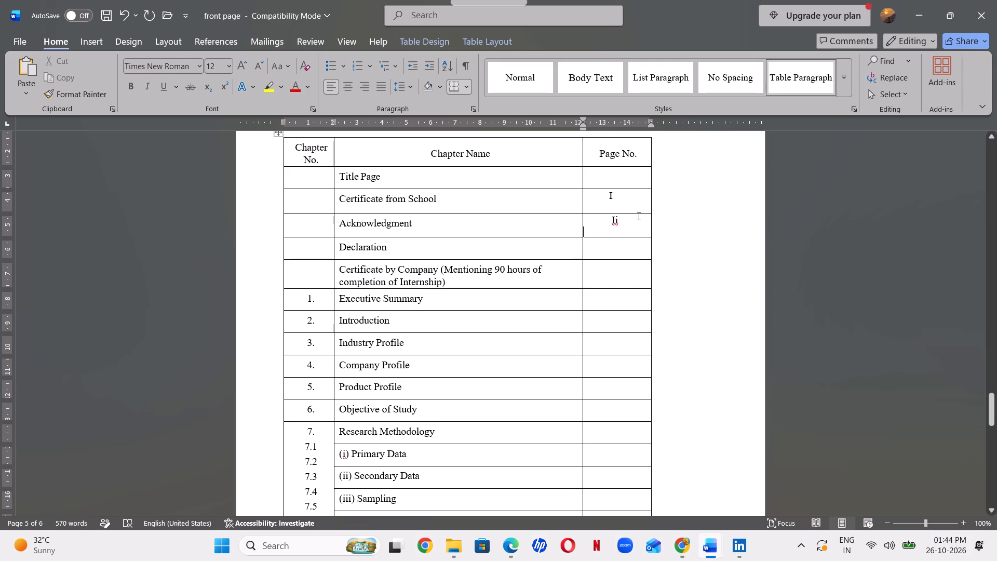
pyautogui.click(625, 220)
pyautogui.press('BackSpace')
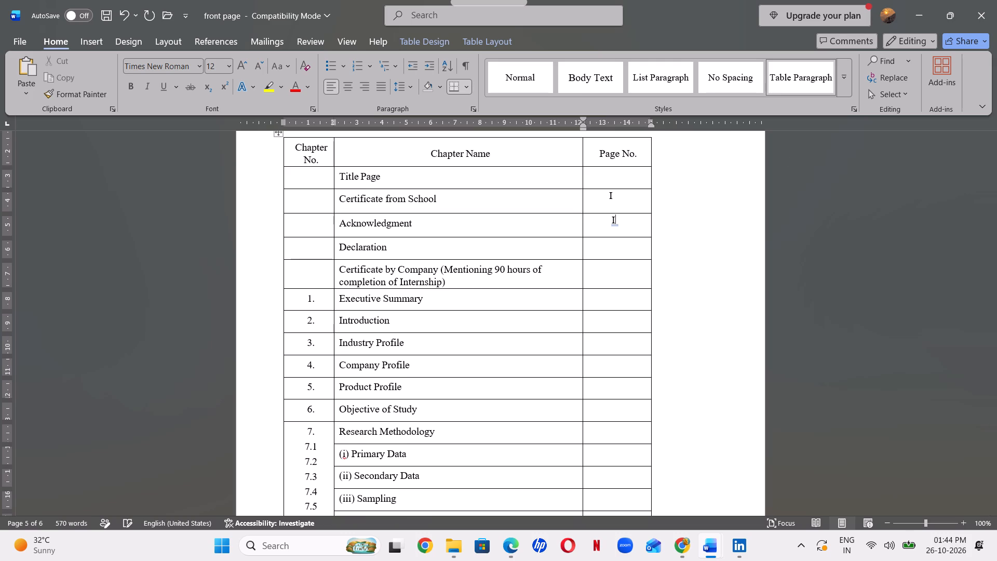
pyautogui.press('i')
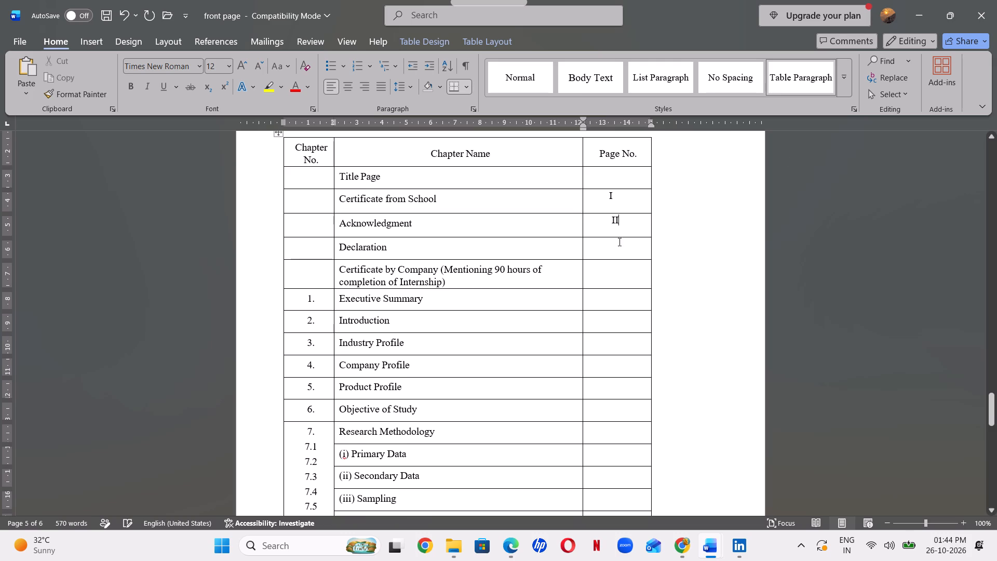
# Enter page number III for Declaration in the Page No. column of the INDEX table.
pyautogui.click(614, 245)
pyautogui.write('III')
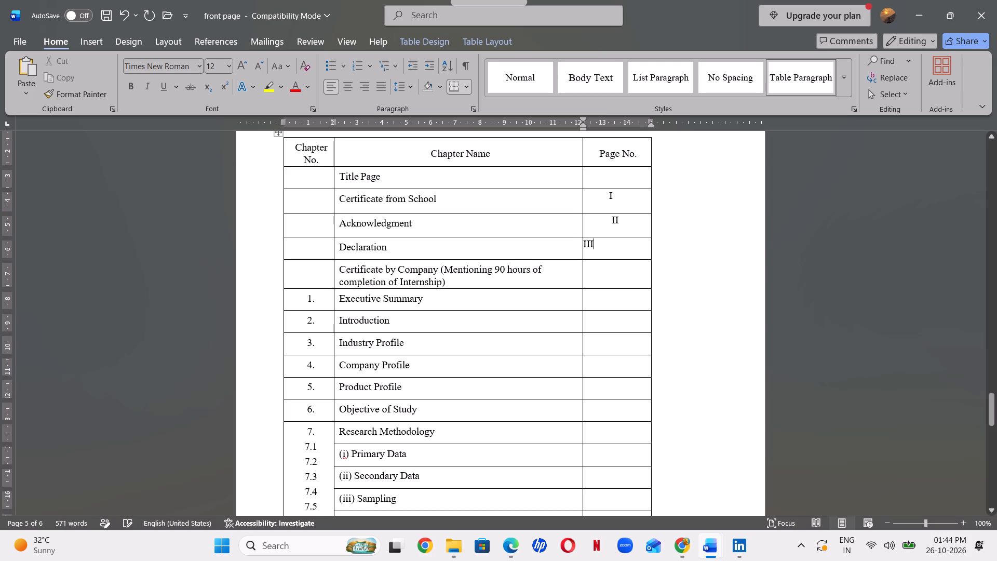
# Centre the page number III in the Declaration row of the INDEX table.
pyautogui.click(379, 85)
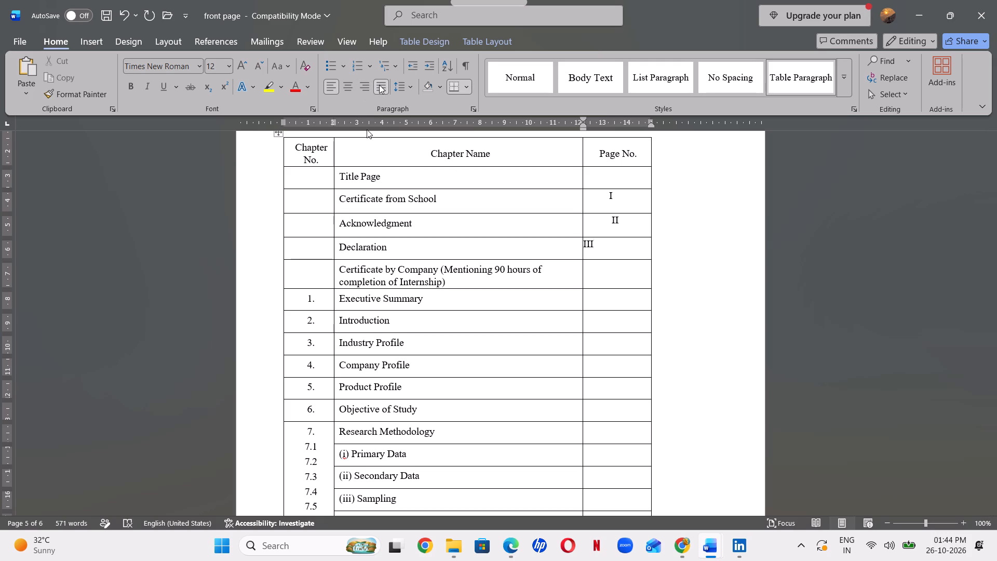
pyautogui.click(361, 87)
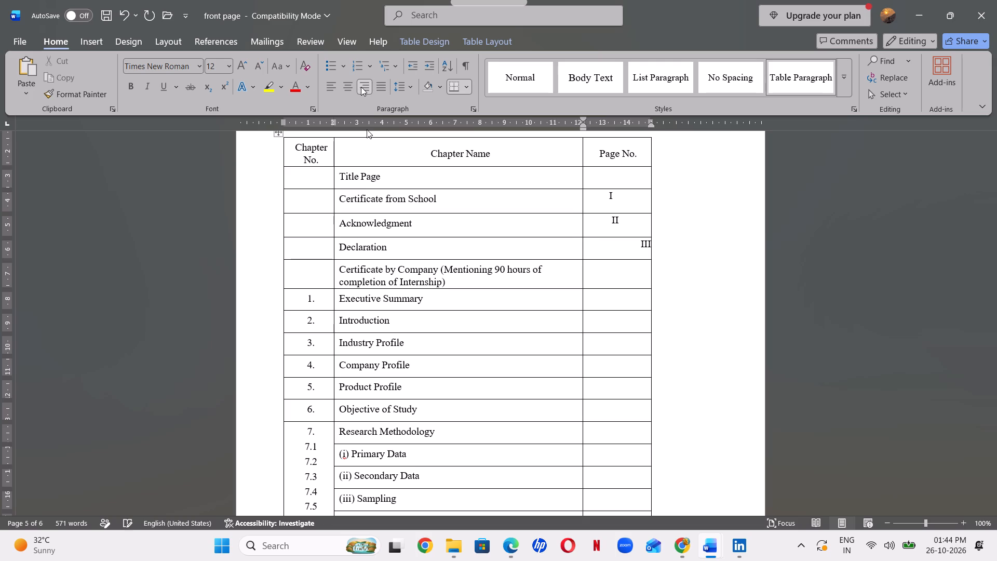
pyautogui.click(349, 87)
# Enter page number IV, centre-aligned, for Certificate by Company in the Page No. column of the INDEX table.
pyautogui.click(613, 264)
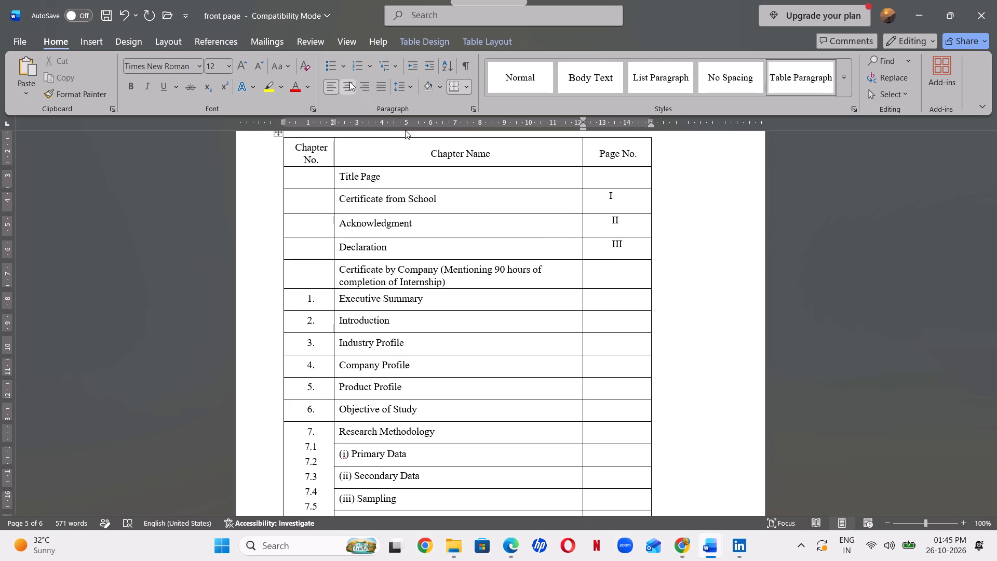
pyautogui.click(349, 81)
pyautogui.write('IV')
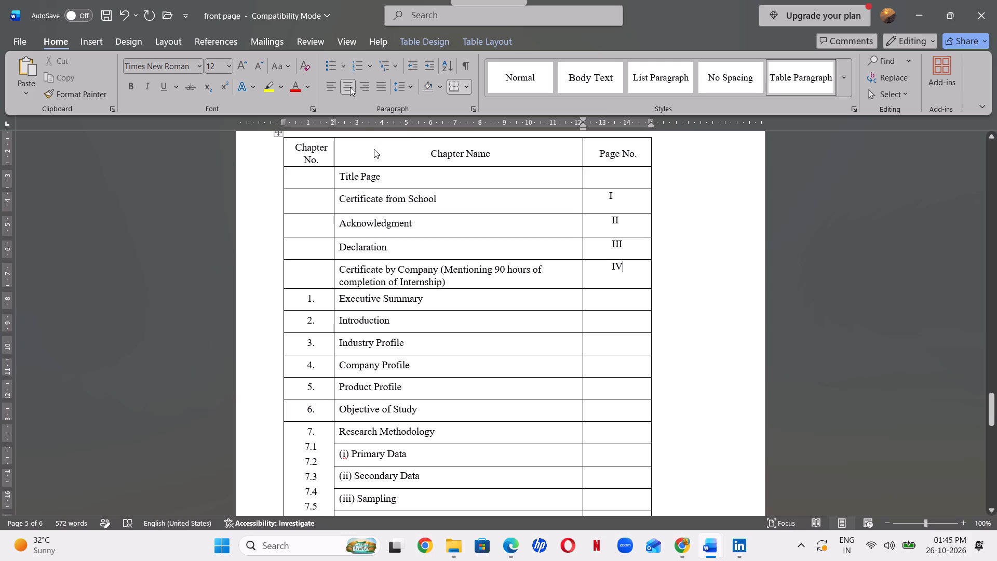
# Review the front page document from the title page through the certificate to the full INDEX table.
pyautogui.scroll(-2, 608, 189)
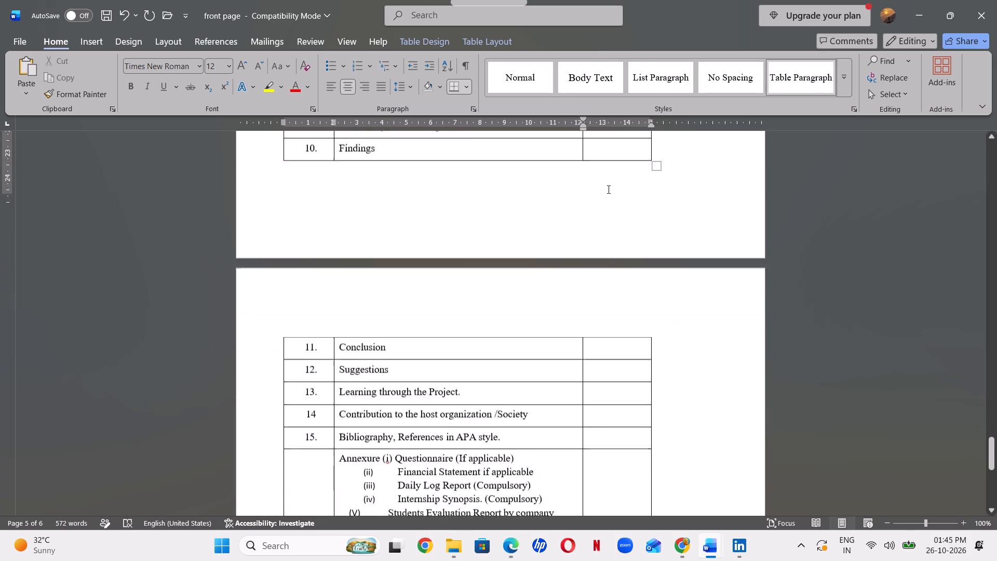
pyautogui.scroll(-3, 608, 189)
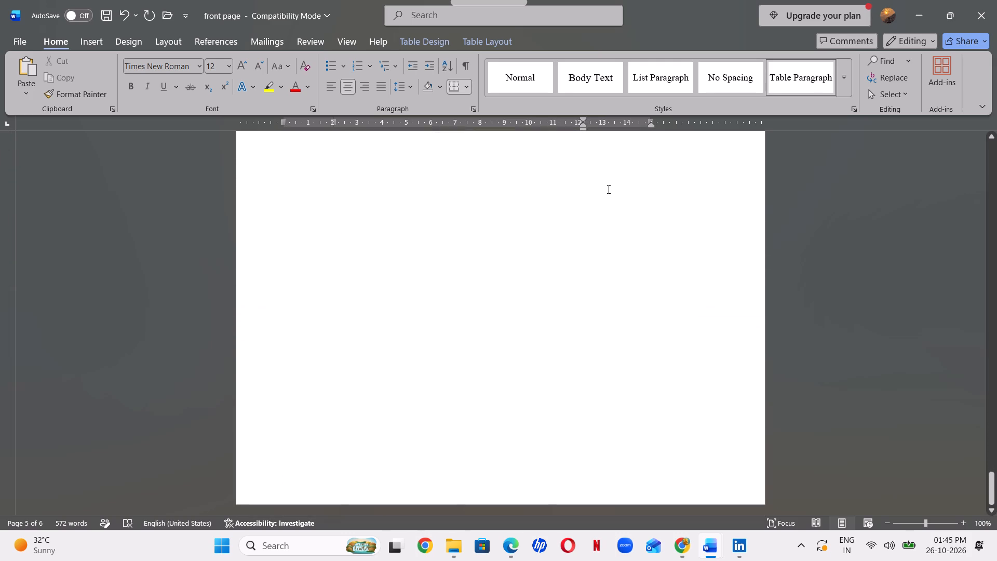
pyautogui.scroll(-1, 608, 189)
pyautogui.scroll(6, 528, 326)
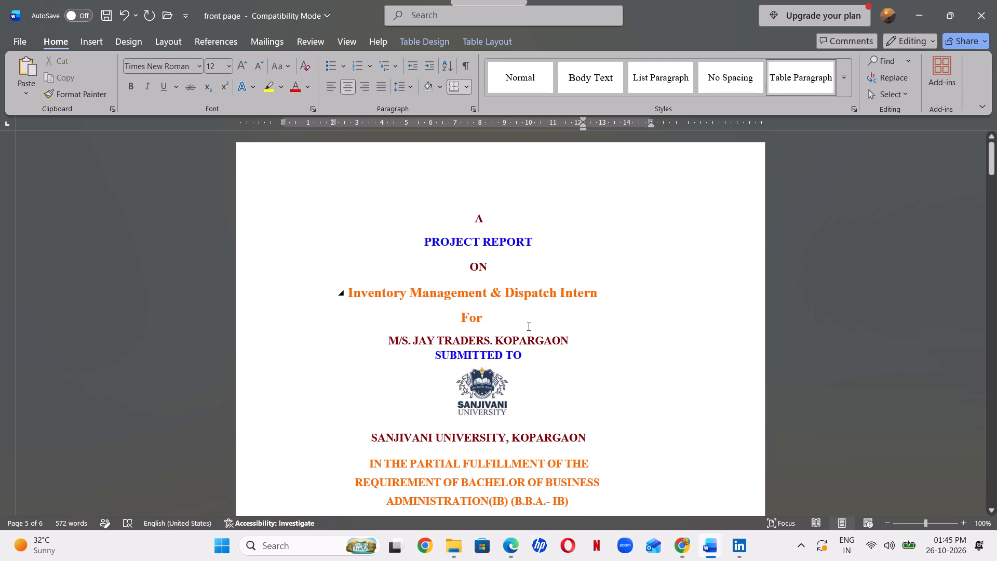
pyautogui.scroll(-1, 528, 326)
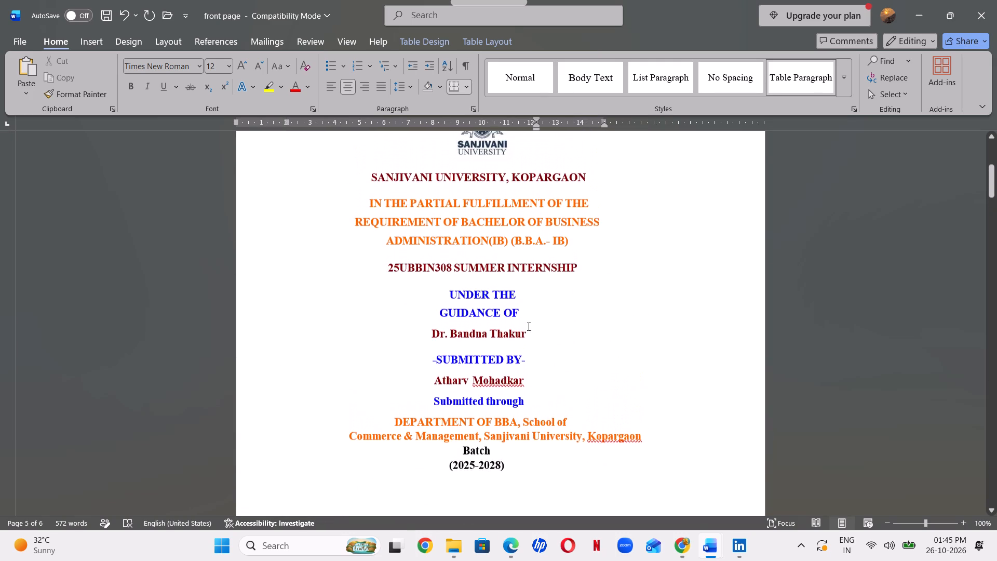
pyautogui.scroll(-1, 528, 326)
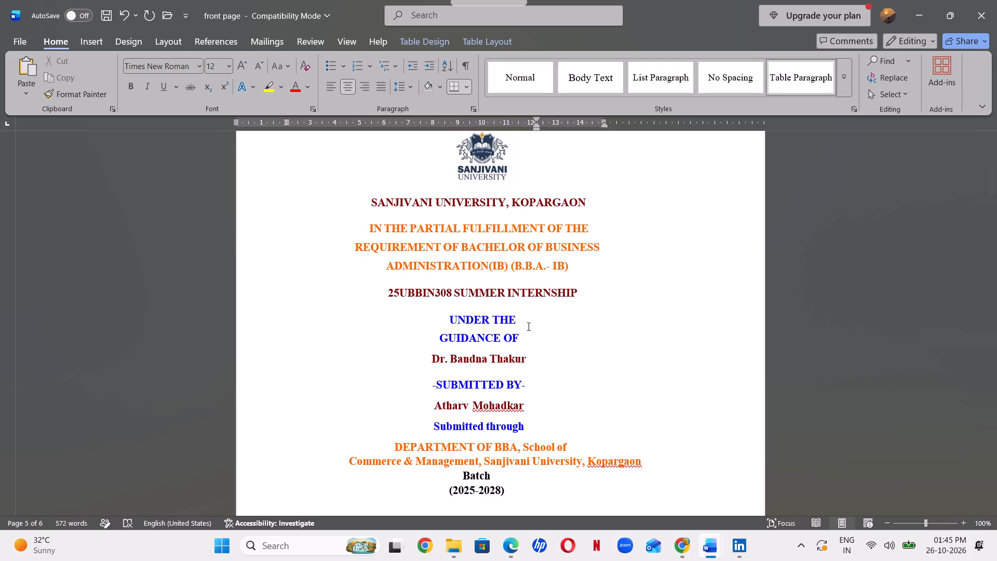
pyautogui.scroll(-2, 528, 326)
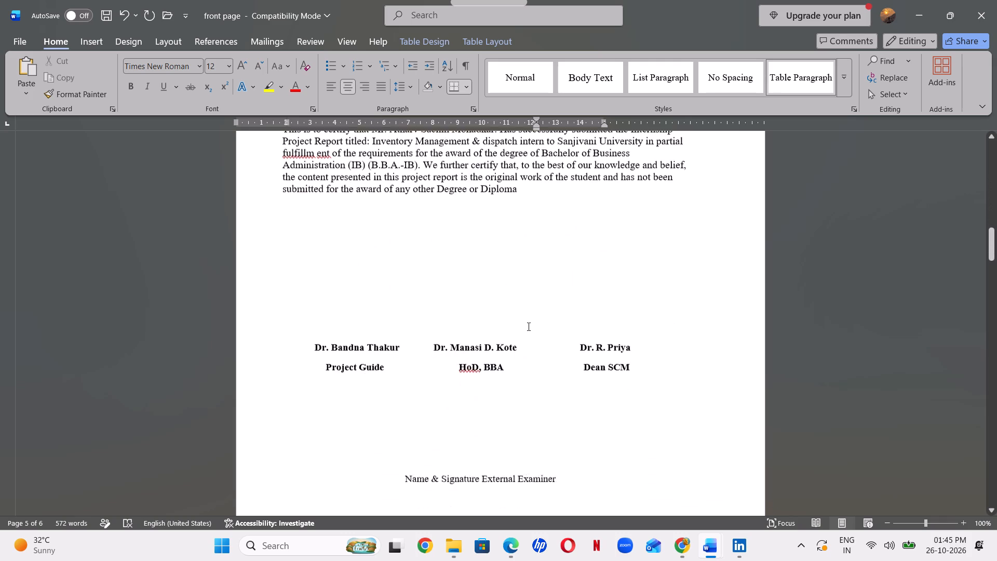
pyautogui.scroll(-4, 528, 326)
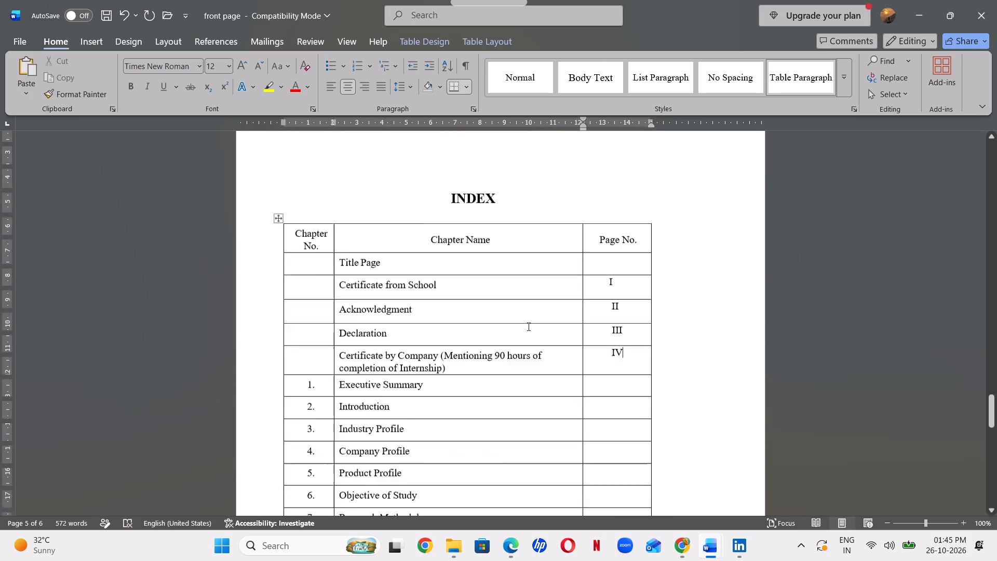
pyautogui.scroll(-2, 528, 326)
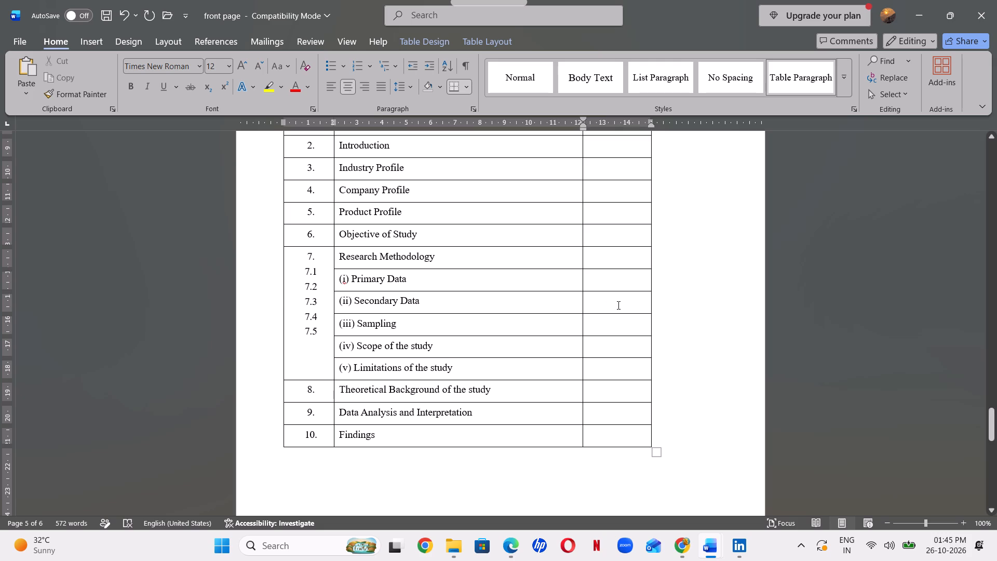
pyautogui.scroll(1, 618, 305)
pyautogui.scroll(-1, 618, 305)
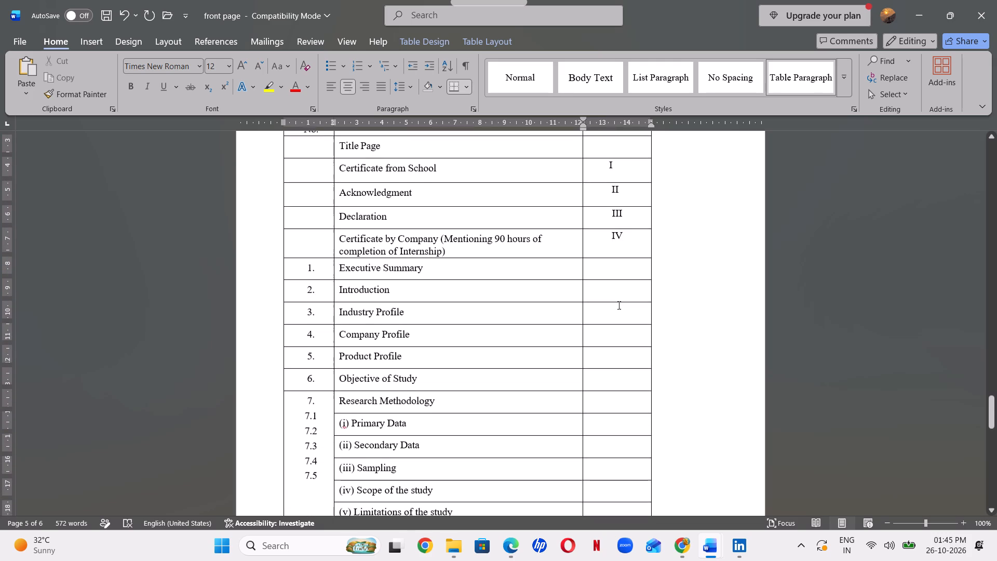
pyautogui.scroll(-1, 618, 305)
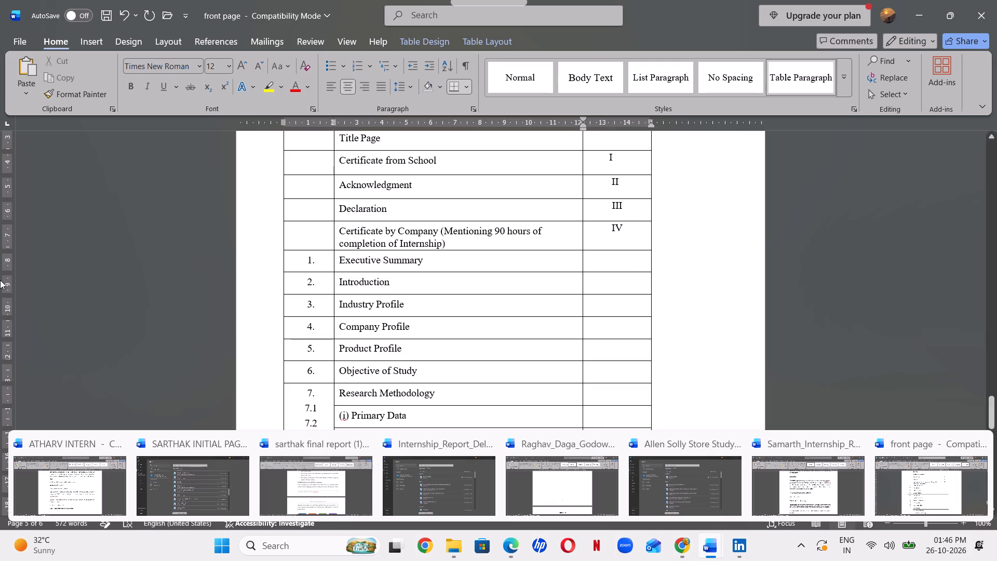
# Switch to the ATHARV INTERN document and bold the "Week 1: Introduction and Order Management" heading in the daily log.
pyautogui.click(119, 488)
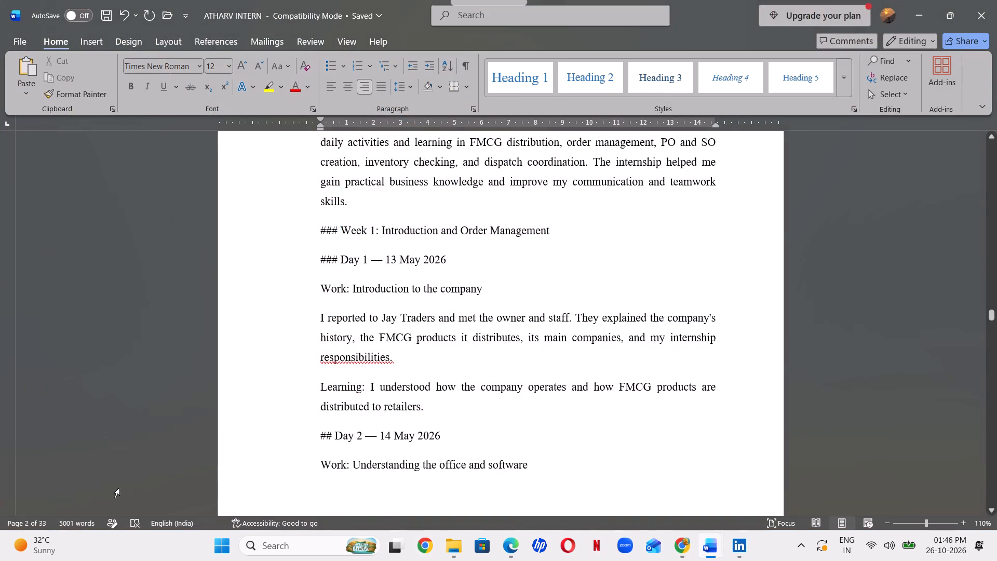
pyautogui.scroll(1, 442, 317)
pyautogui.scroll(-1, 442, 317)
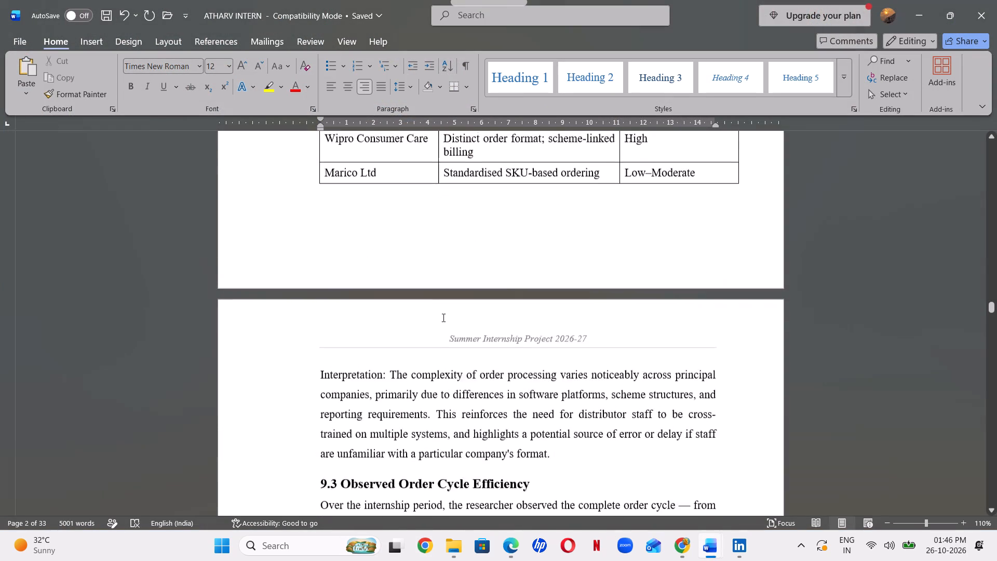
pyautogui.scroll(-1, 442, 317)
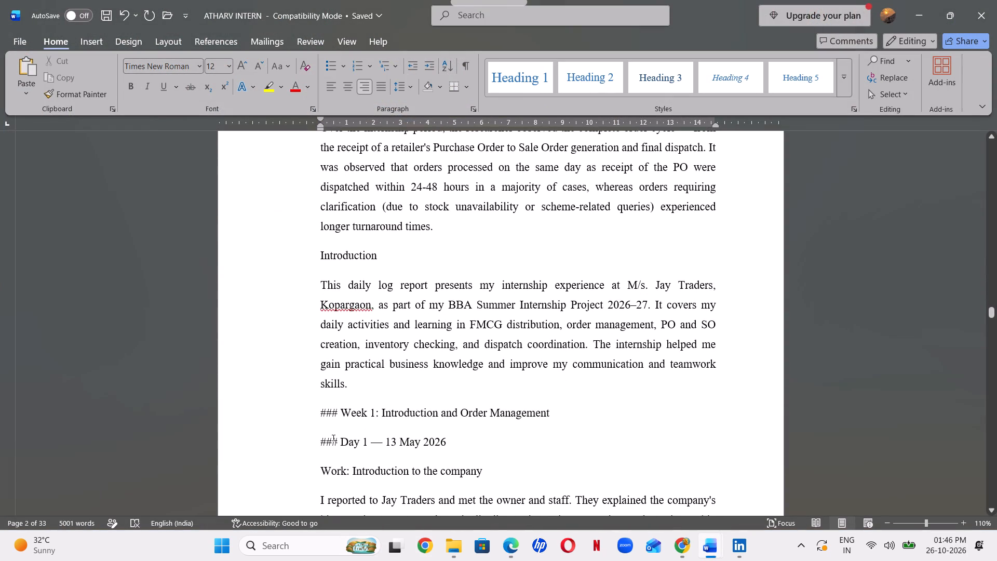
pyautogui.moveTo(341, 412); pyautogui.dragTo(342, 412)
pyautogui.moveTo(342, 412); pyautogui.dragTo(553, 417)
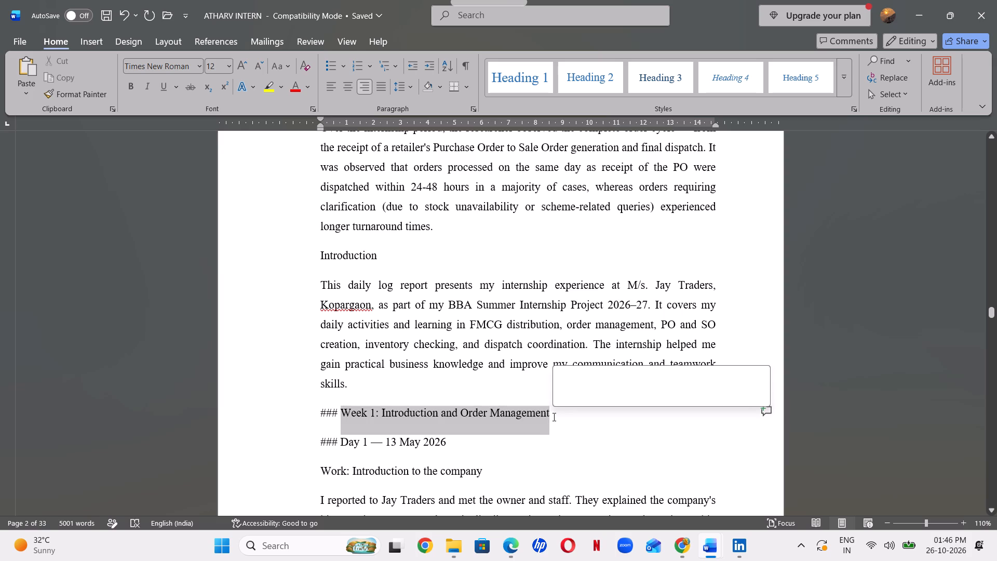
pyautogui.click(564, 396)
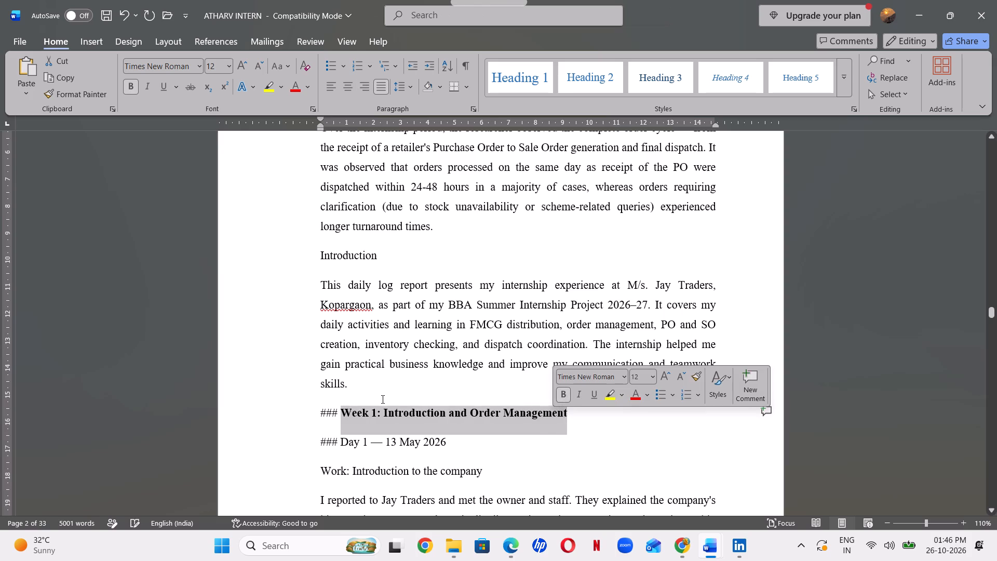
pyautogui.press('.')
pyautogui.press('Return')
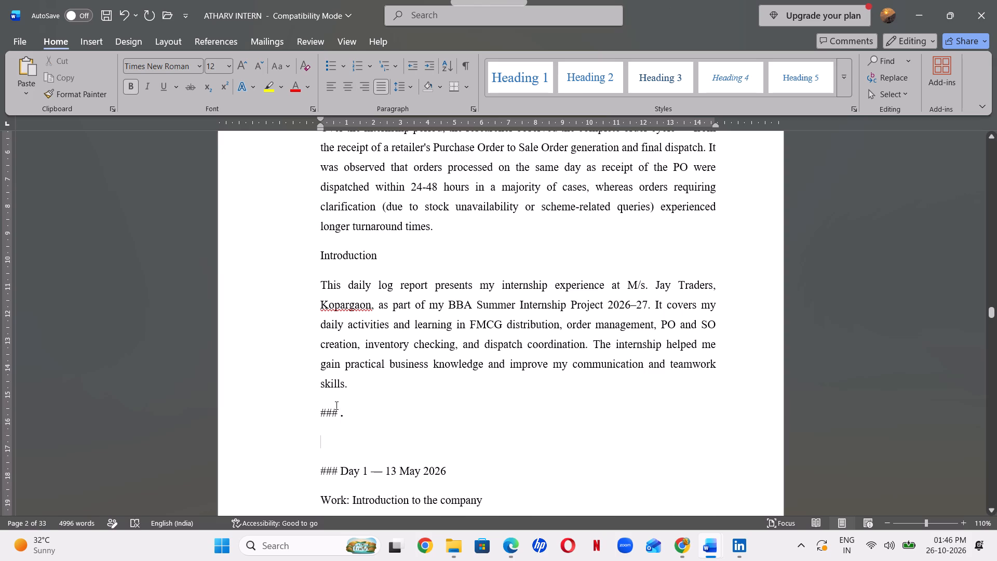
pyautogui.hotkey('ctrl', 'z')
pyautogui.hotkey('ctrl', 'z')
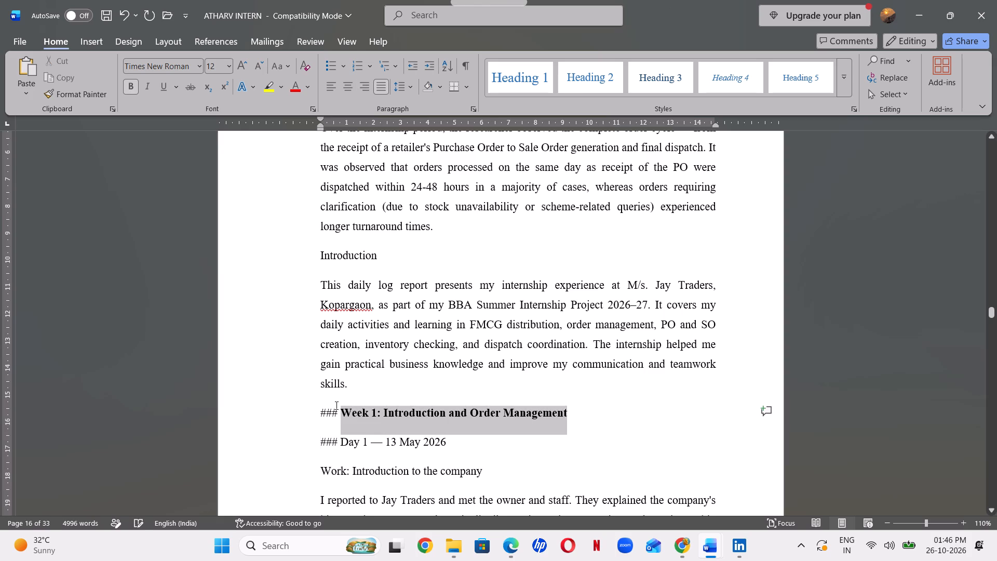
# Bold the whole "Day 1 — 13 May 2026" line in the daily log.
pyautogui.tripleClick(373, 443)
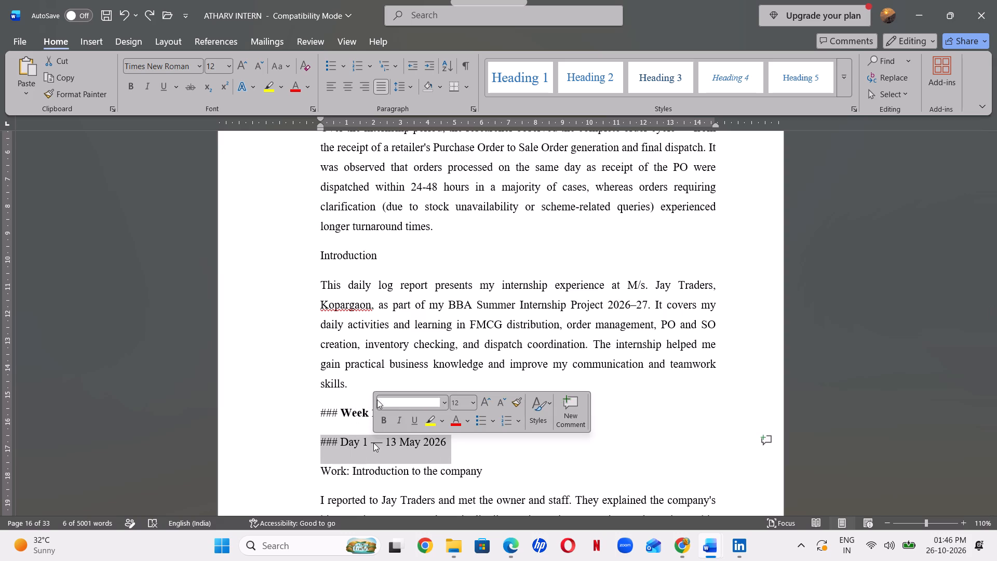
pyautogui.click(383, 413)
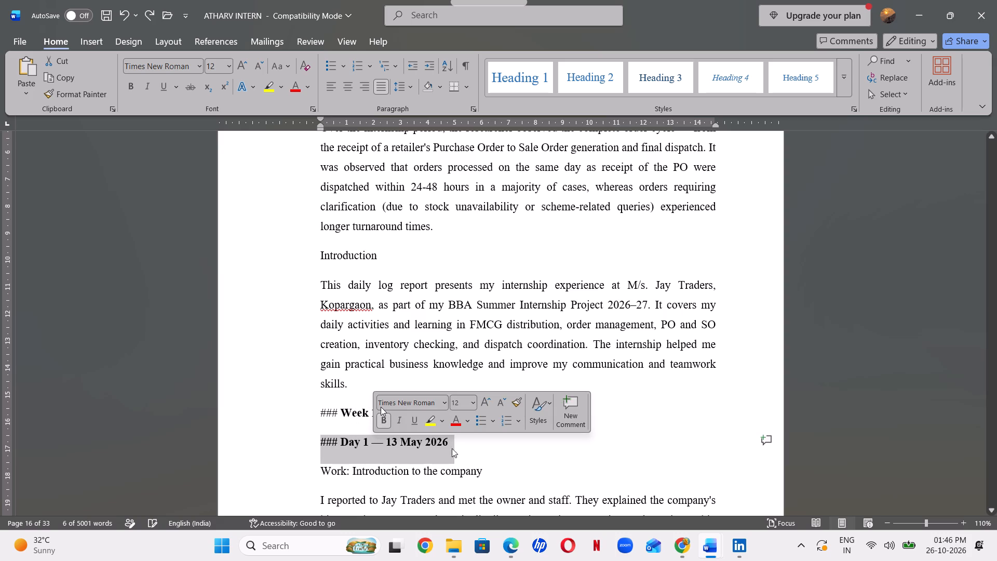
pyautogui.click(511, 475)
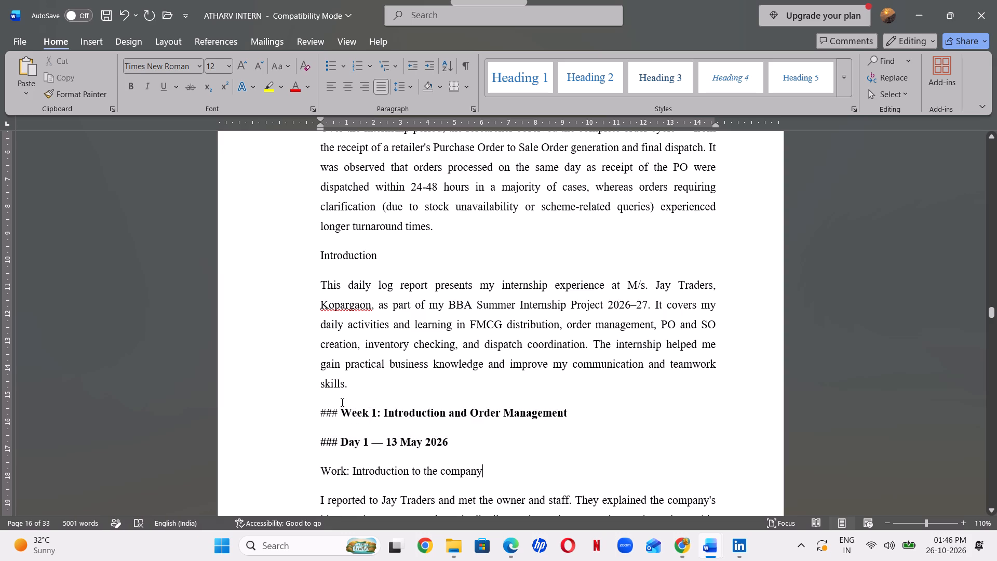
# Delete the ### markers in front of the Week 1 and Day 1 headings in the daily log.
pyautogui.click(336, 412)
pyautogui.press('BackSpace')
pyautogui.press('BackSpace')
pyautogui.press('BackSpace')
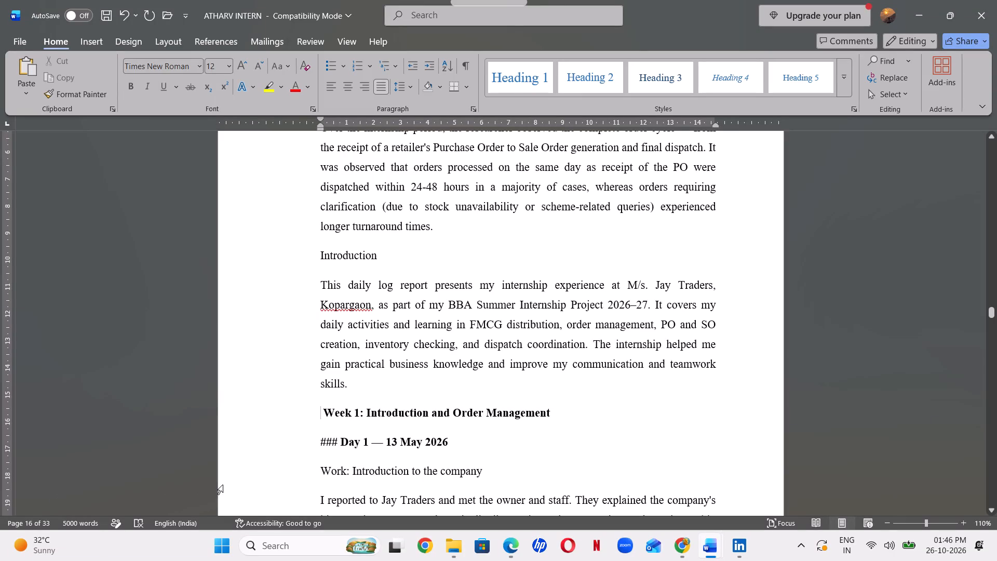
pyautogui.press('Down')
pyautogui.press('Right')
pyautogui.press('Right')
pyautogui.press('Right')
pyautogui.press('BackSpace')
pyautogui.press('BackSpace')
pyautogui.press('BackSpace')
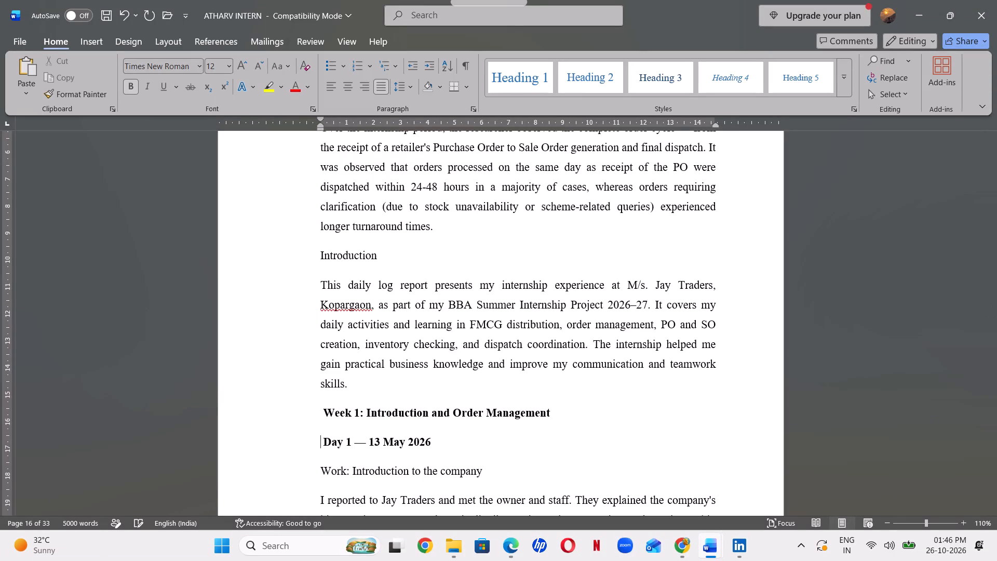
# Delete the ## marker in front of the "Day 2 — 14 May 2026" heading in the daily log.
pyautogui.press('Down')
pyautogui.press('Down')
pyautogui.press('Down')
pyautogui.press('Down')
pyautogui.press('Down')
pyautogui.press('Down')
pyautogui.press('Down')
pyautogui.press('Down')
pyautogui.press('Down')
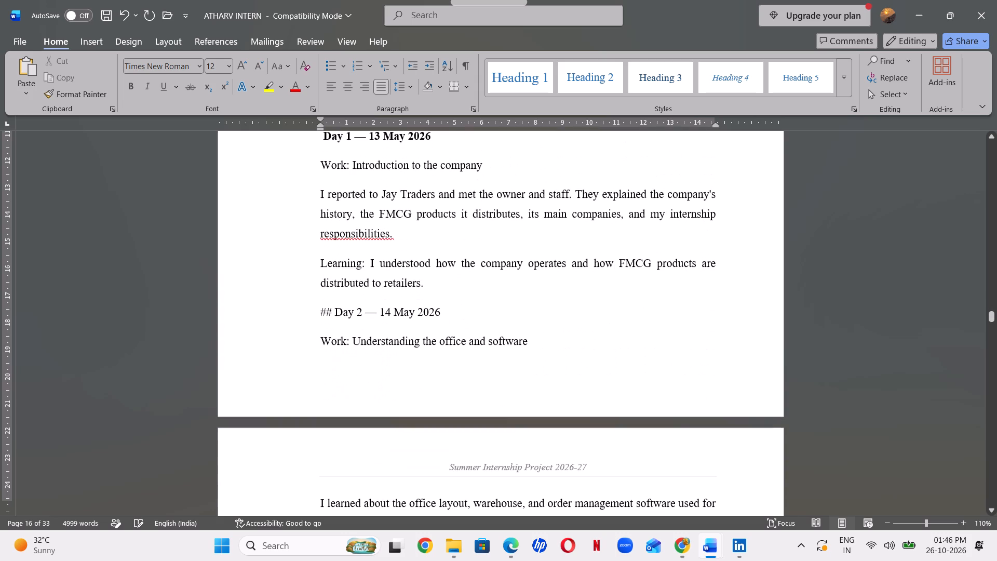
pyautogui.press('Up')
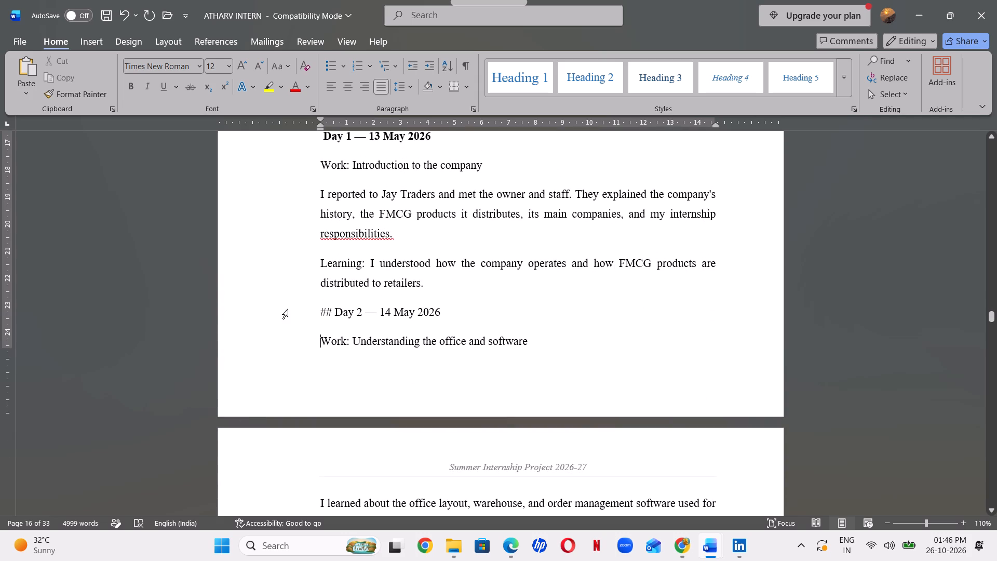
pyautogui.click(331, 310)
pyautogui.press('BackSpace')
pyautogui.press('BackSpace')
# Bold the "Day 2 — 14 May 2026" heading in the daily log.
pyautogui.moveTo(331, 310); pyautogui.dragTo(435, 297)
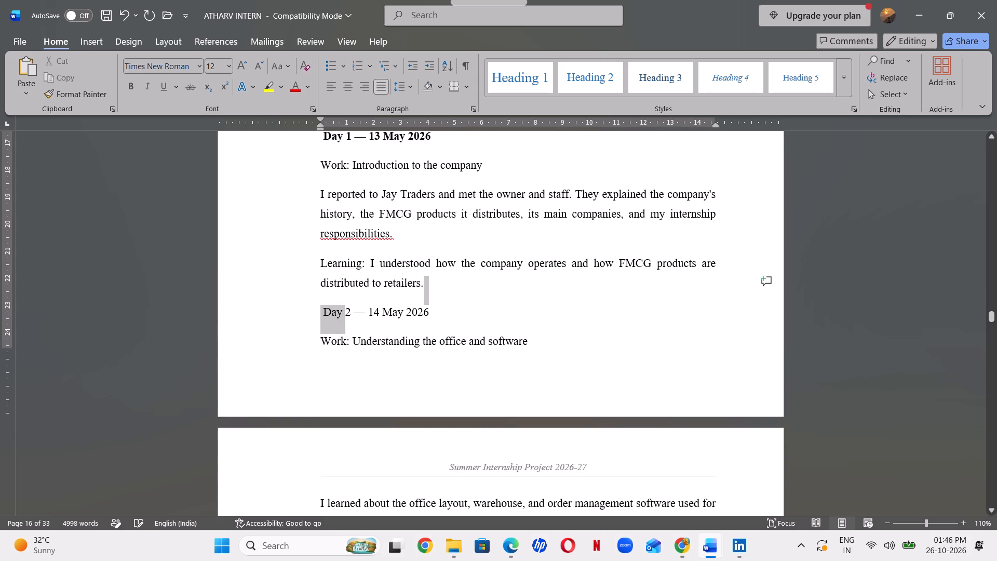
pyautogui.moveTo(435, 297); pyautogui.dragTo(449, 320)
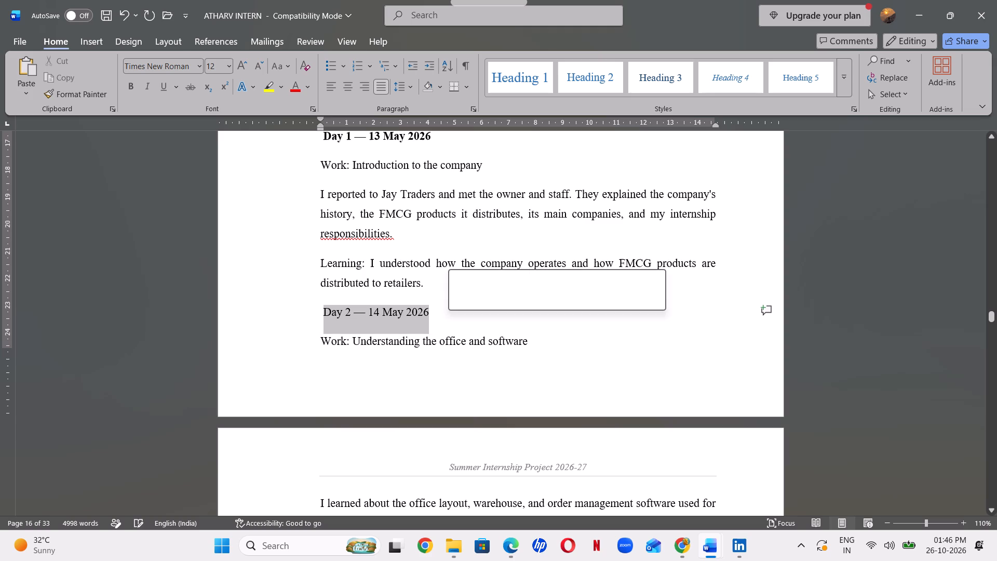
pyautogui.click(456, 298)
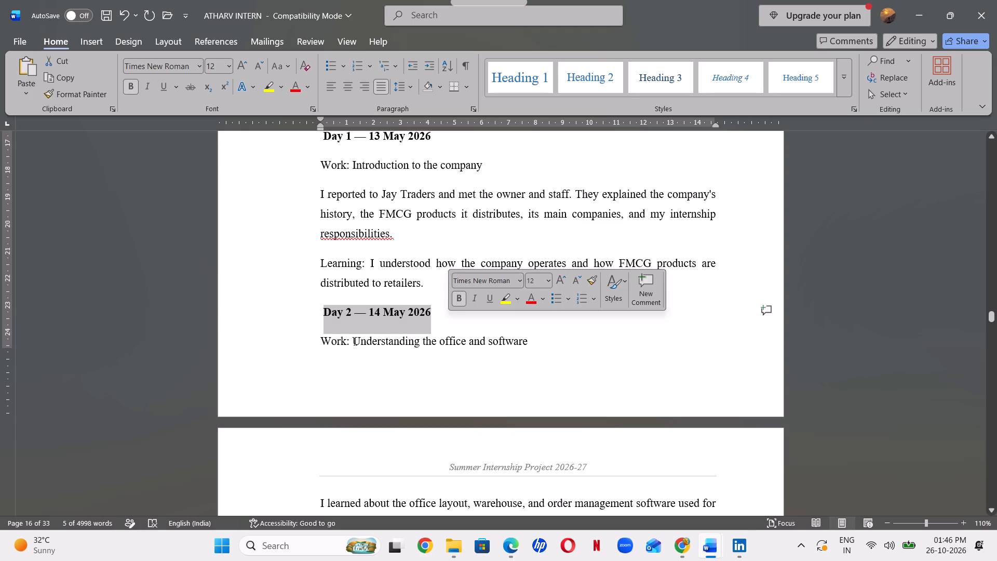
pyautogui.click(302, 344)
pyautogui.click(307, 369)
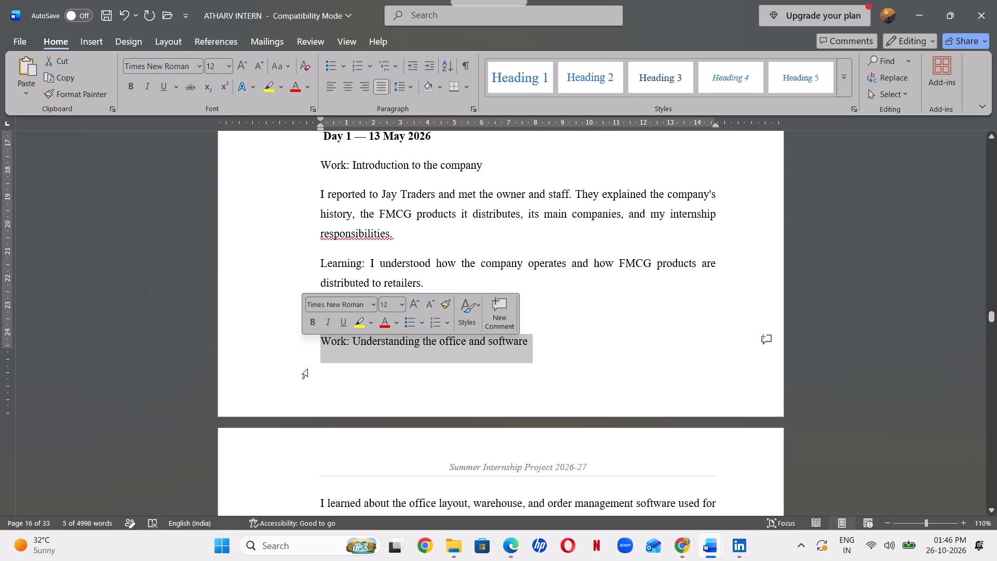
pyautogui.click(307, 369)
pyautogui.click(605, 336)
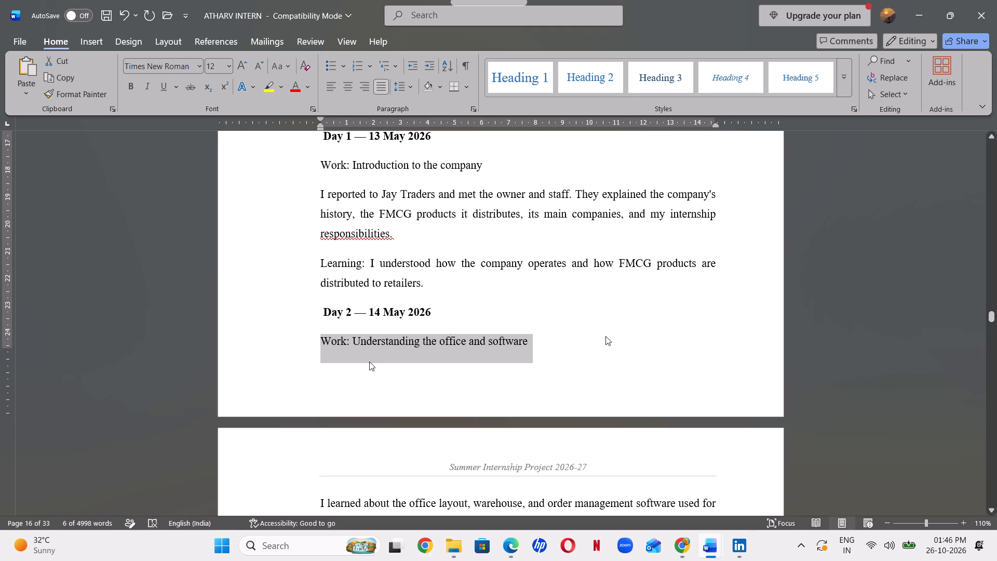
# Bold the "Day 3 — 15 May 2026" heading and delete the ### markers in front of it.
pyautogui.scroll(-1, 605, 336)
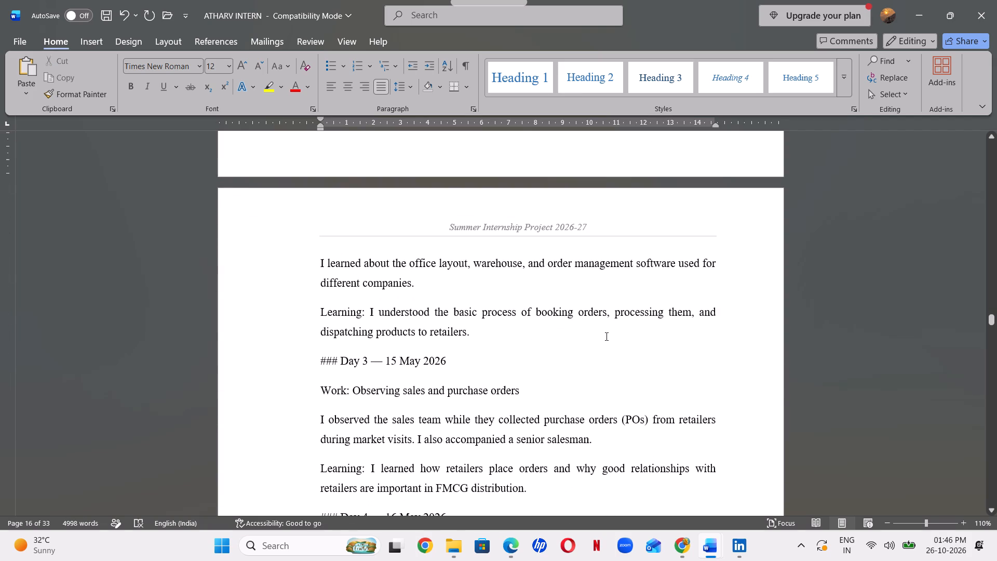
pyautogui.scroll(-1, 605, 336)
pyautogui.moveTo(451, 360); pyautogui.dragTo(379, 360)
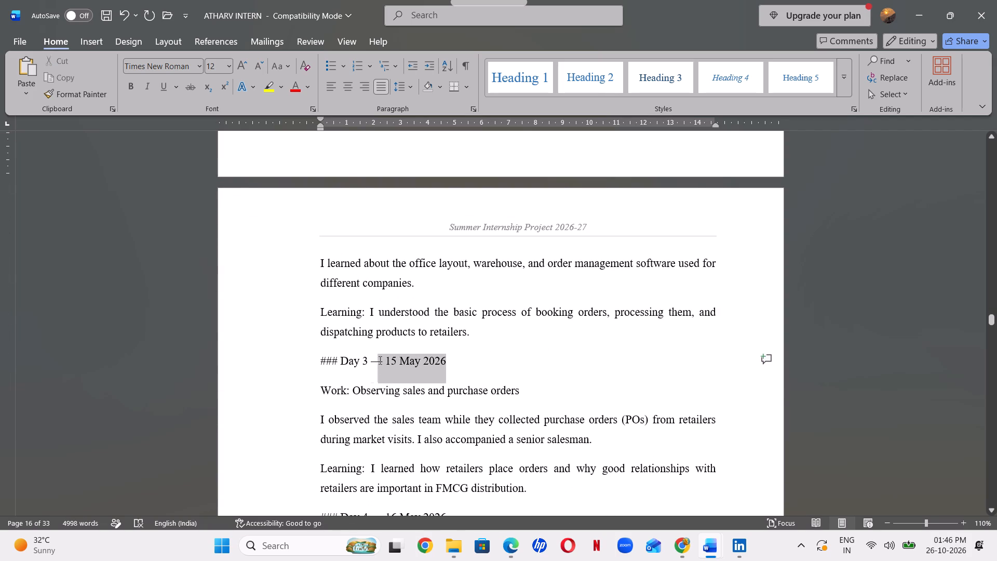
pyautogui.moveTo(379, 360); pyautogui.dragTo(348, 360)
pyautogui.click(361, 341)
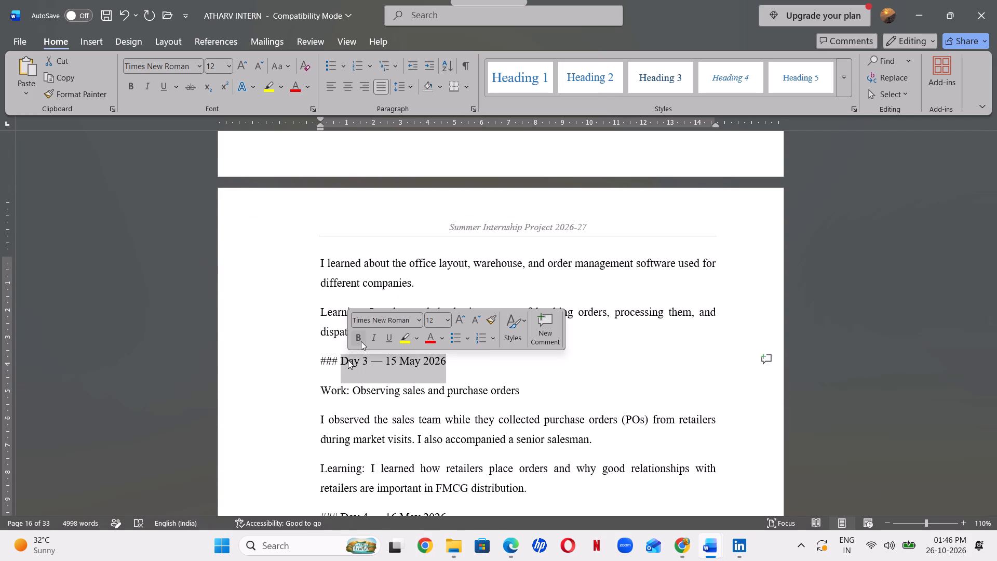
pyautogui.click(336, 359)
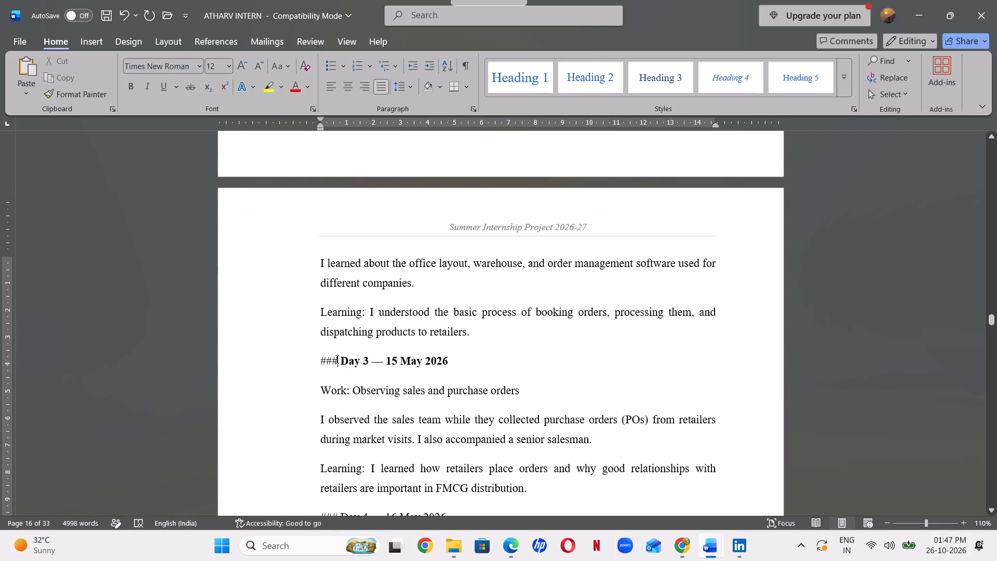
pyautogui.press('BackSpace')
pyautogui.press('BackSpace')
pyautogui.press('BackSpace')
# Insert two paragraph breaks before the "Day 2 — 14 May 2026" heading to move it onto the next page.
pyautogui.scroll(1, 336, 359)
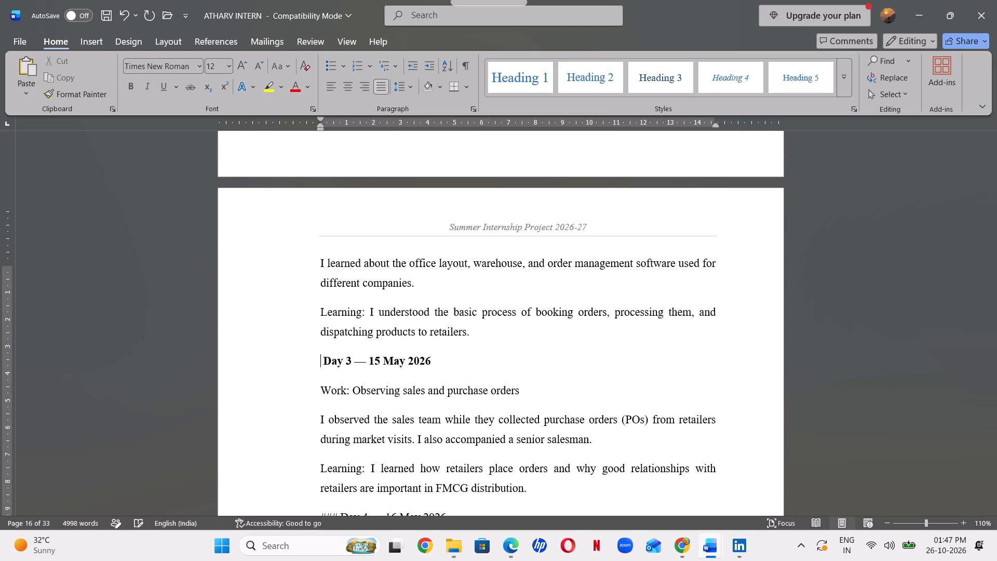
pyautogui.scroll(1, 336, 359)
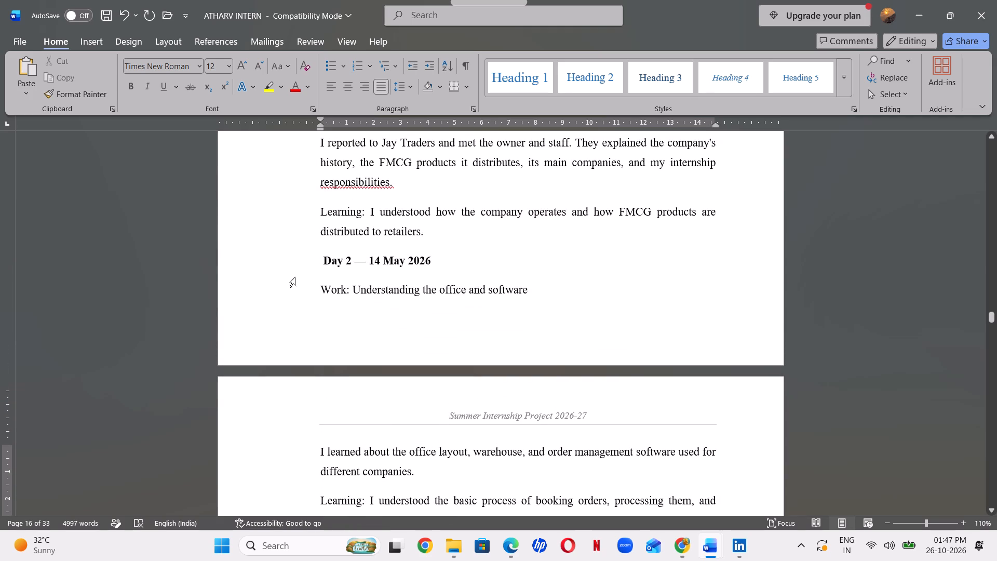
pyautogui.click(323, 259)
pyautogui.press('Return')
pyautogui.press('Return')
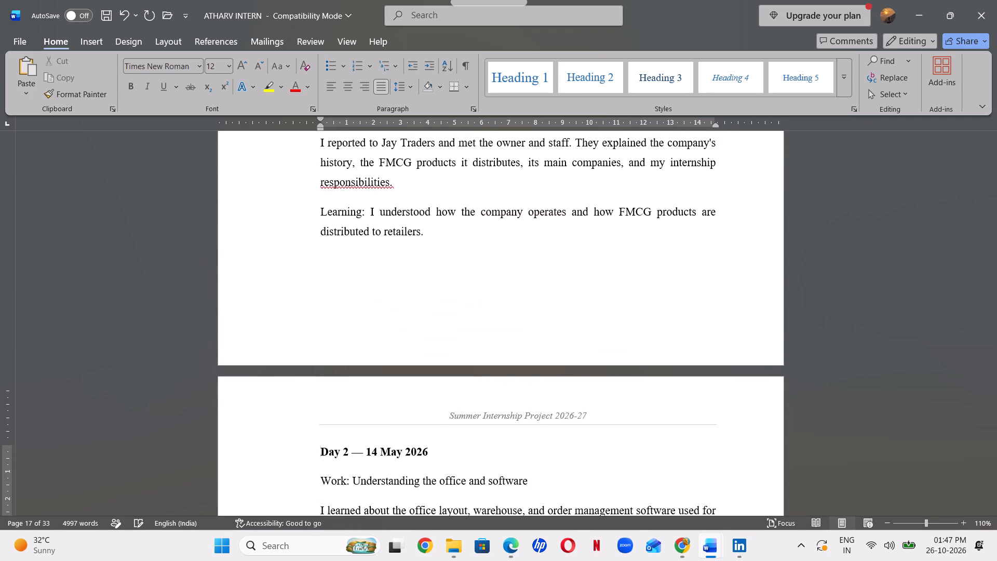
# Bold the "Day 4 — 16 May 2026" heading and delete the ### markers in front of it.
pyautogui.scroll(-2, 323, 259)
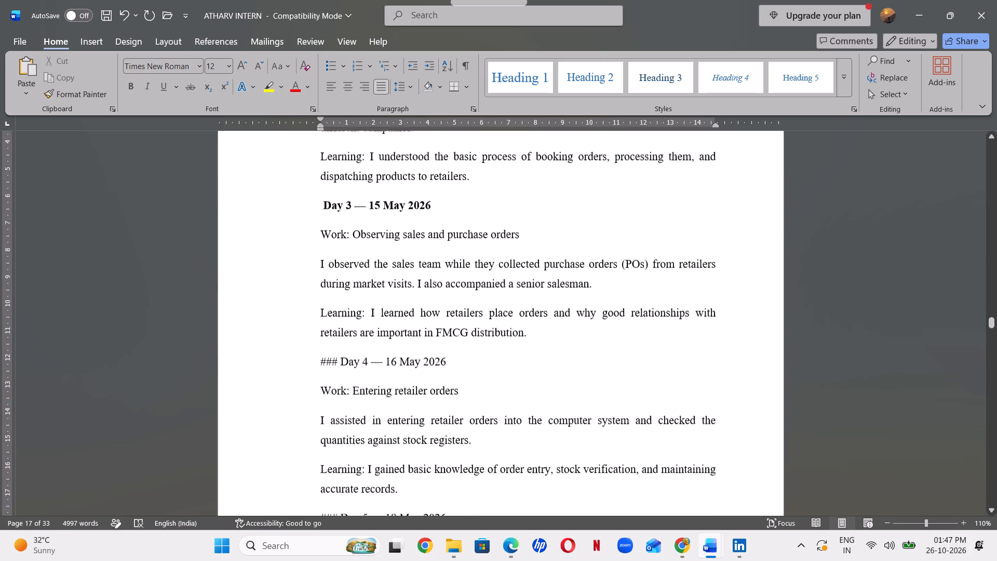
pyautogui.scroll(-1, 323, 259)
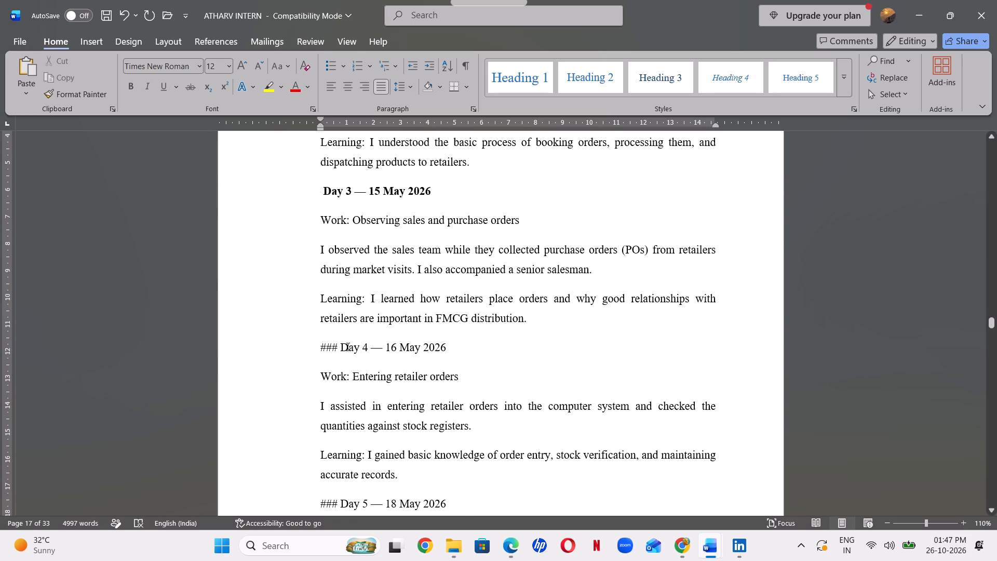
pyautogui.moveTo(347, 346); pyautogui.dragTo(437, 351)
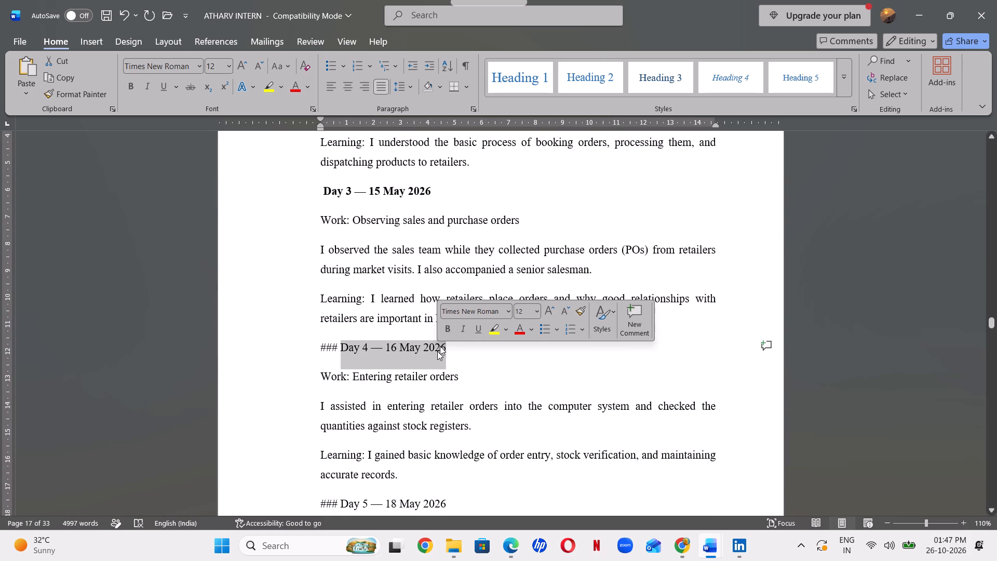
pyautogui.click(447, 335)
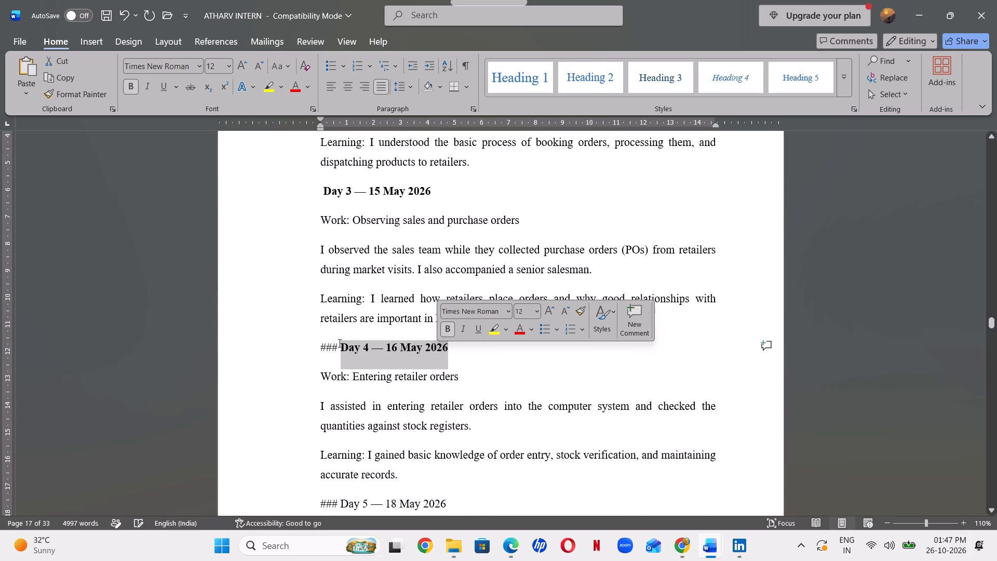
pyautogui.click(338, 343)
pyautogui.press('BackSpace')
pyautogui.press('BackSpace')
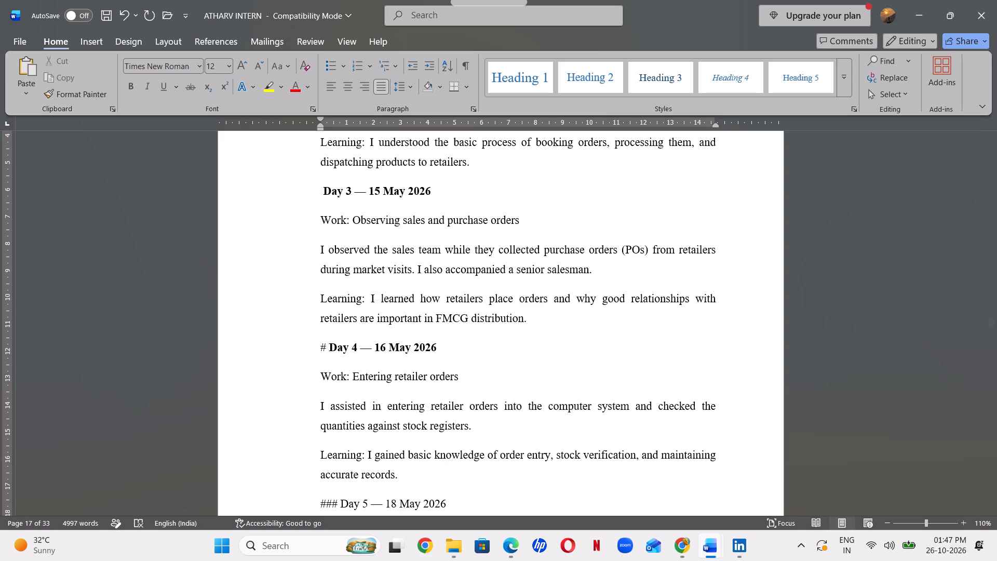
pyautogui.press('BackSpace')
# Delete the ### markers in front of the "Day 5 — 18 May 2026" heading and bold it.
pyautogui.scroll(-1, 338, 343)
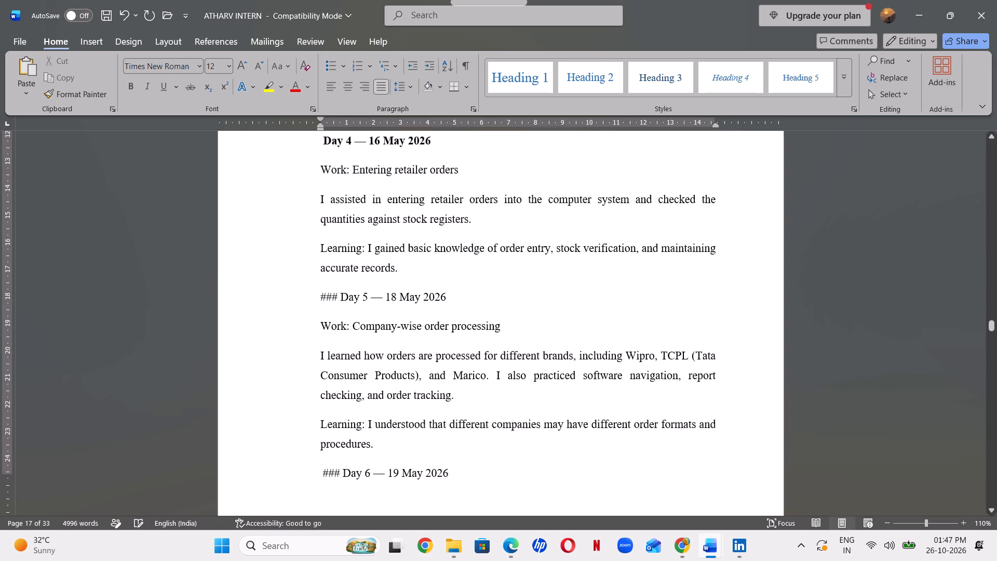
pyautogui.scroll(-1, 338, 343)
pyautogui.click(339, 281)
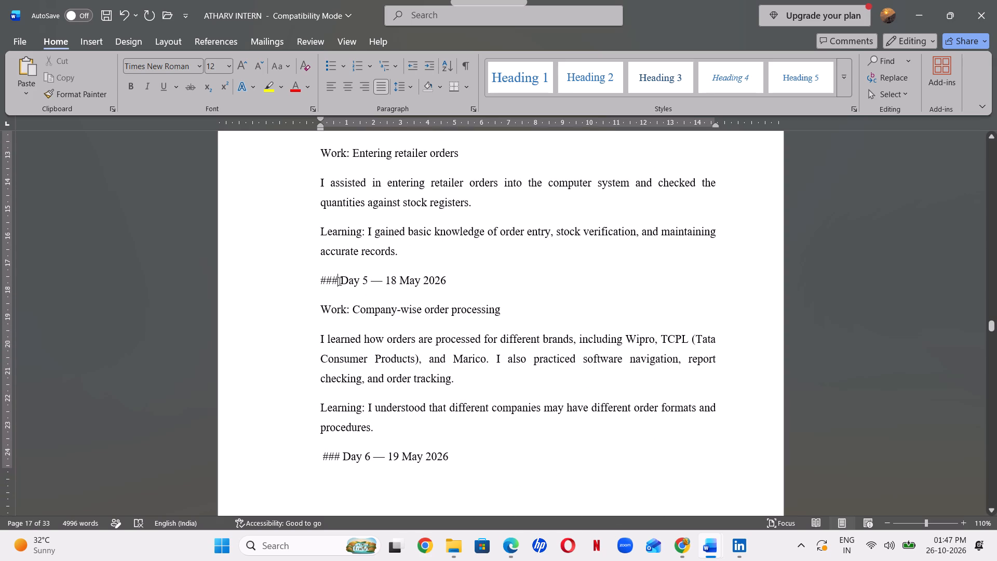
pyautogui.press('BackSpace')
pyautogui.press('BackSpace')
pyautogui.press('BackSpace')
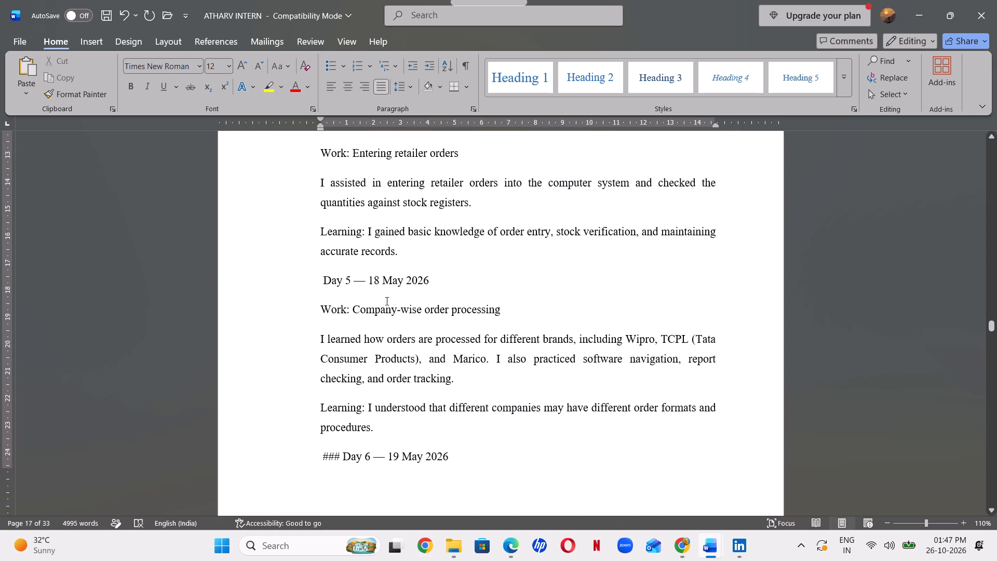
pyautogui.moveTo(435, 274); pyautogui.dragTo(322, 275)
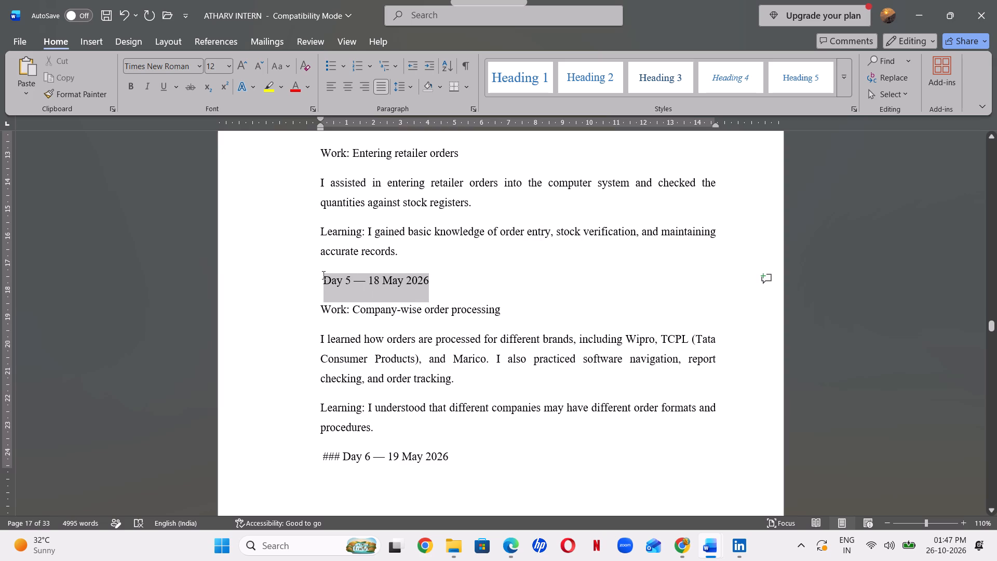
pyautogui.click(335, 257)
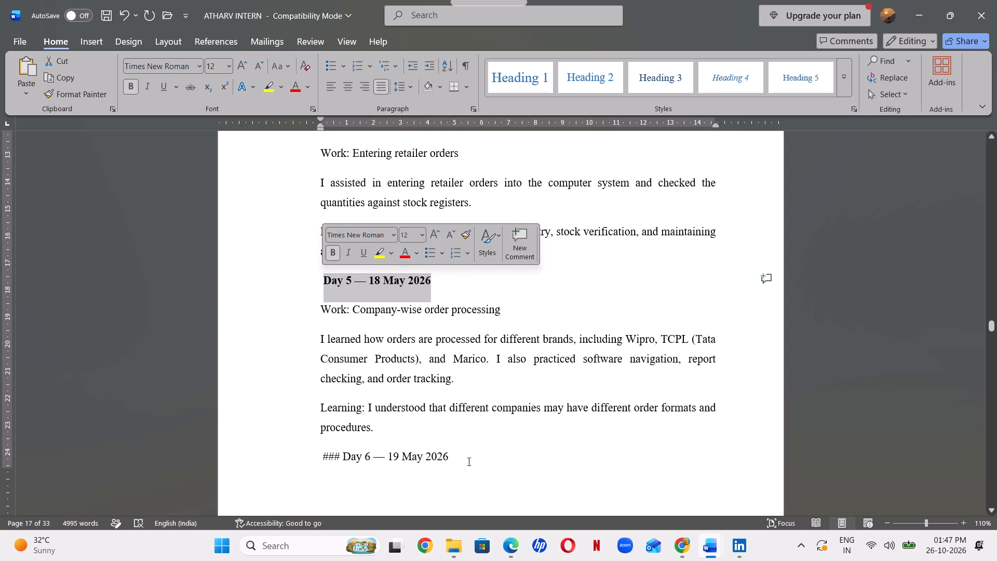
# Bold the "Day 6 — 19 May 2026" heading and delete the ### markers in front of it.
pyautogui.moveTo(466, 461); pyautogui.dragTo(353, 461)
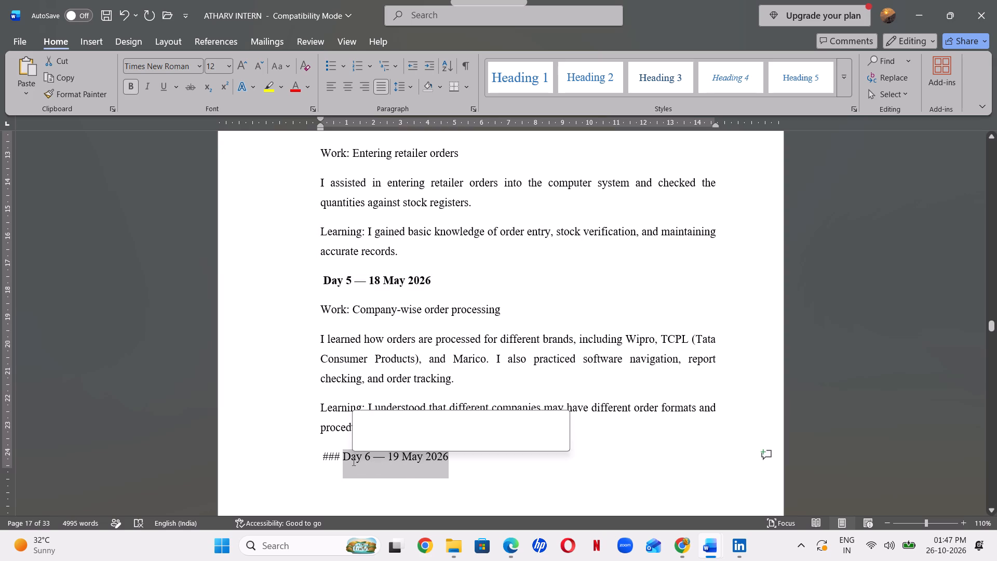
pyautogui.click(361, 434)
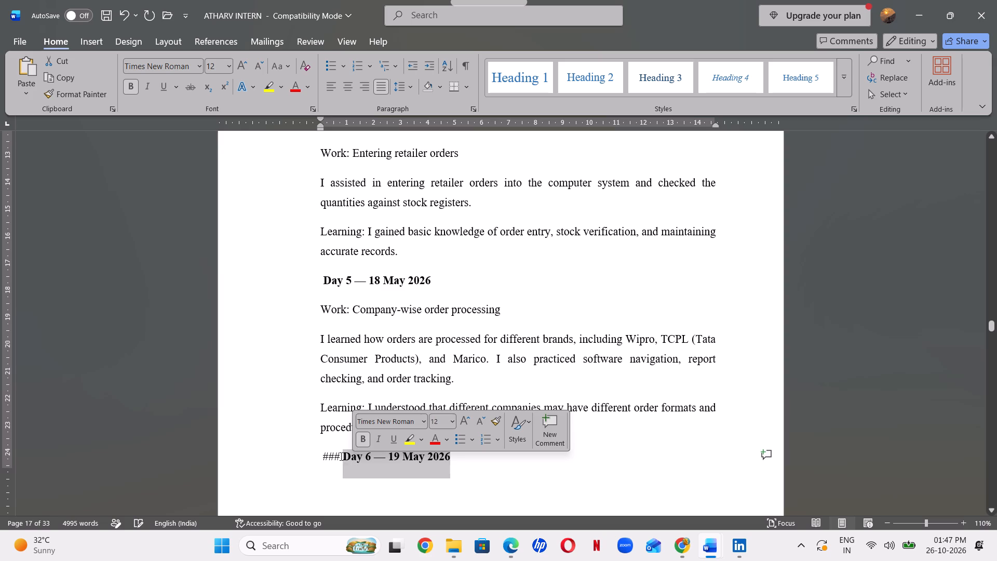
pyautogui.click(340, 456)
pyautogui.press('BackSpace')
pyautogui.press('BackSpace')
pyautogui.press('BackSpace')
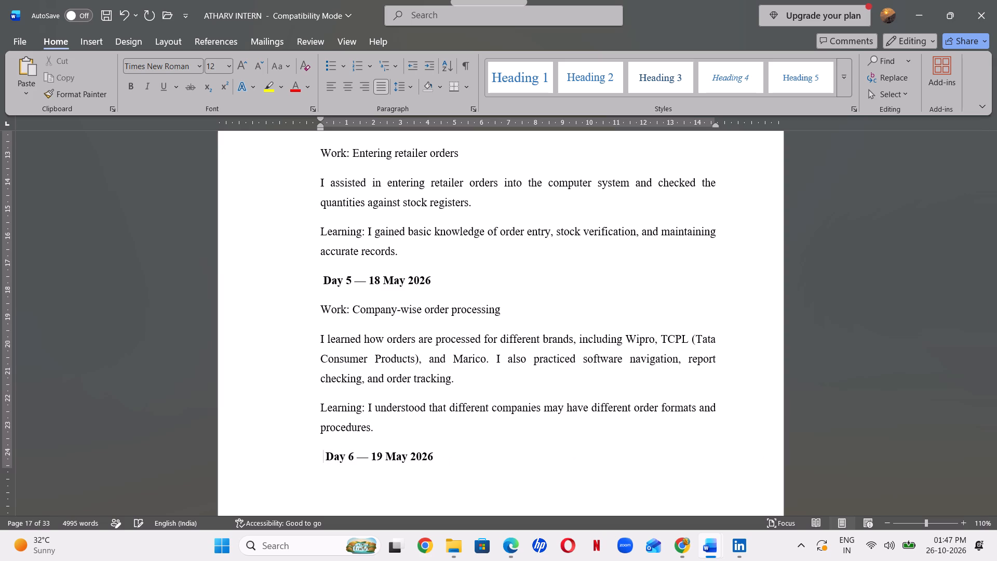
# Insert one paragraph break before the "Day 6 — 19 May 2026" heading to move it onto the next page.
pyautogui.press('Return')
# Bold the "Week 2: Practical Work and Coordination" heading and delete the ## marker in front of it.
pyautogui.scroll(-1, 340, 456)
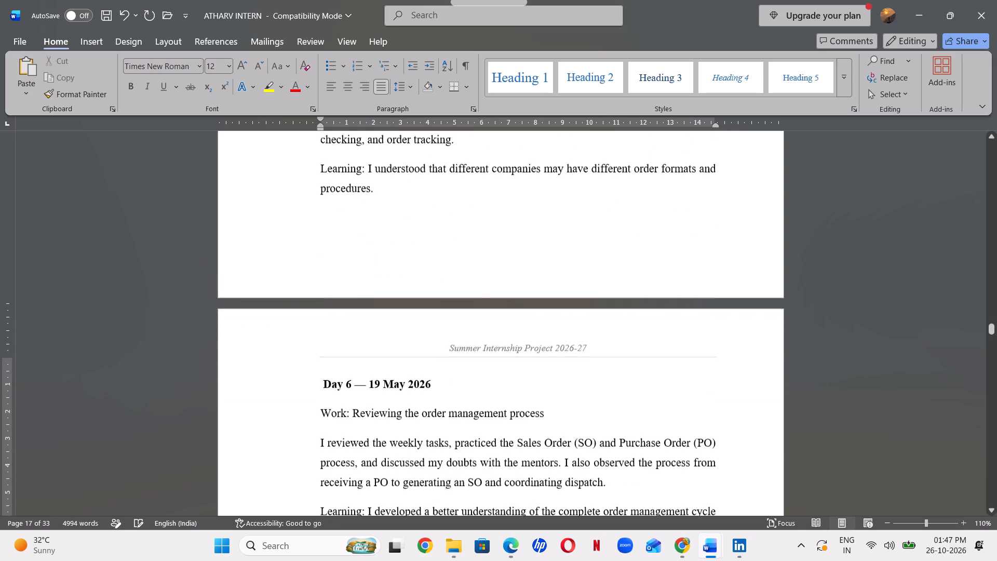
pyautogui.scroll(-3, 340, 456)
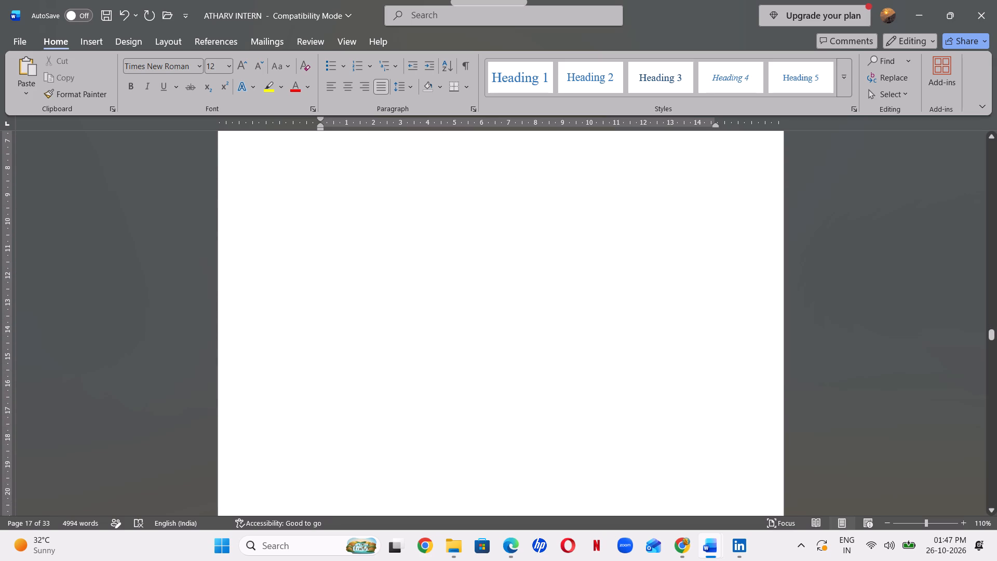
pyautogui.scroll(-2, 340, 456)
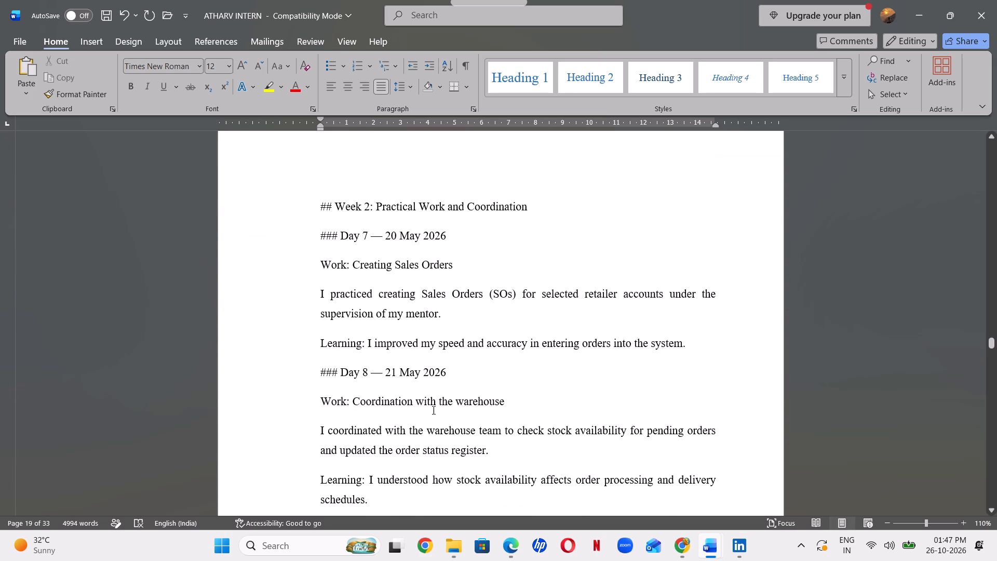
pyautogui.moveTo(341, 203); pyautogui.dragTo(432, 202)
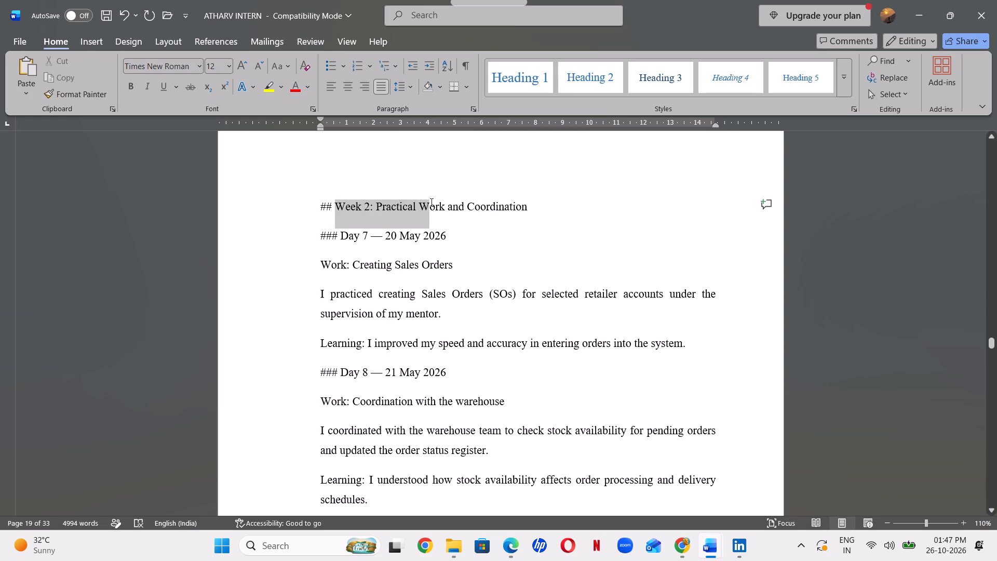
pyautogui.moveTo(432, 202); pyautogui.dragTo(526, 207)
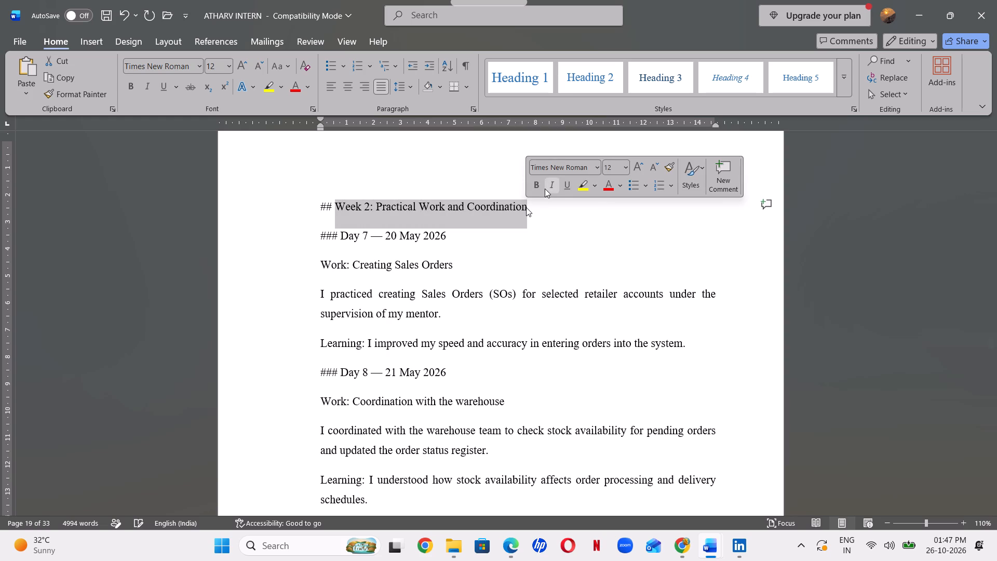
pyautogui.click(544, 189)
pyautogui.click(540, 186)
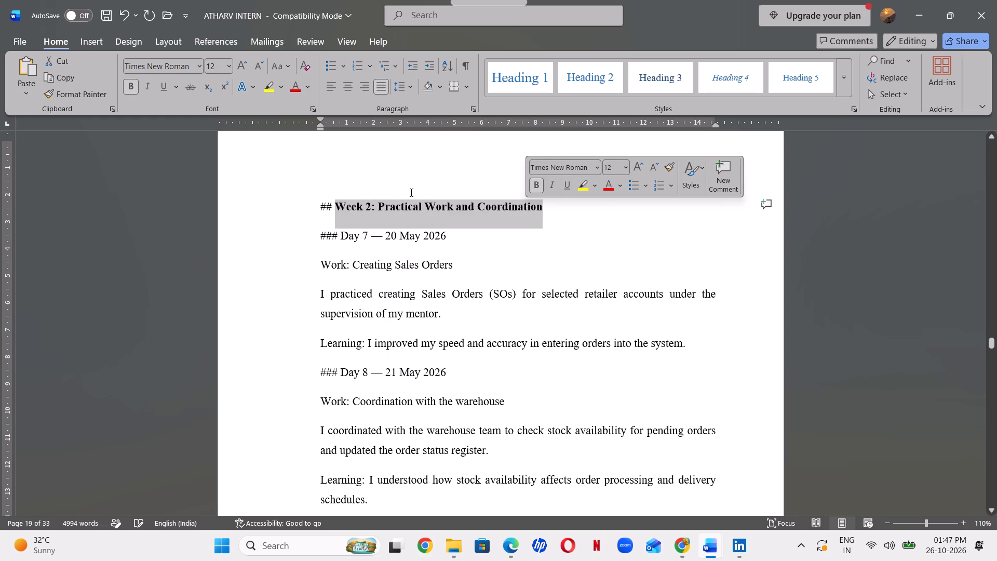
pyautogui.click(332, 206)
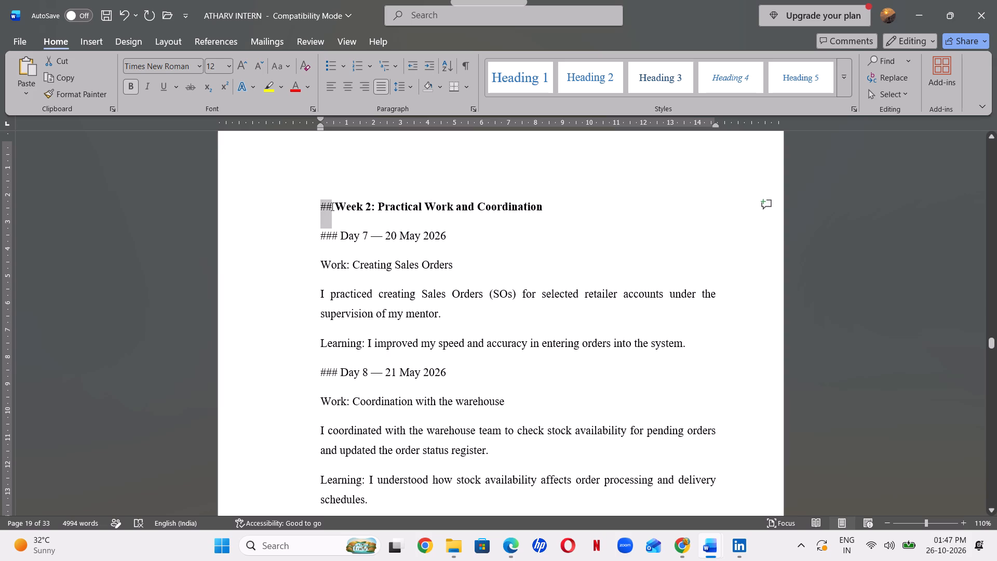
pyautogui.press('Delete')
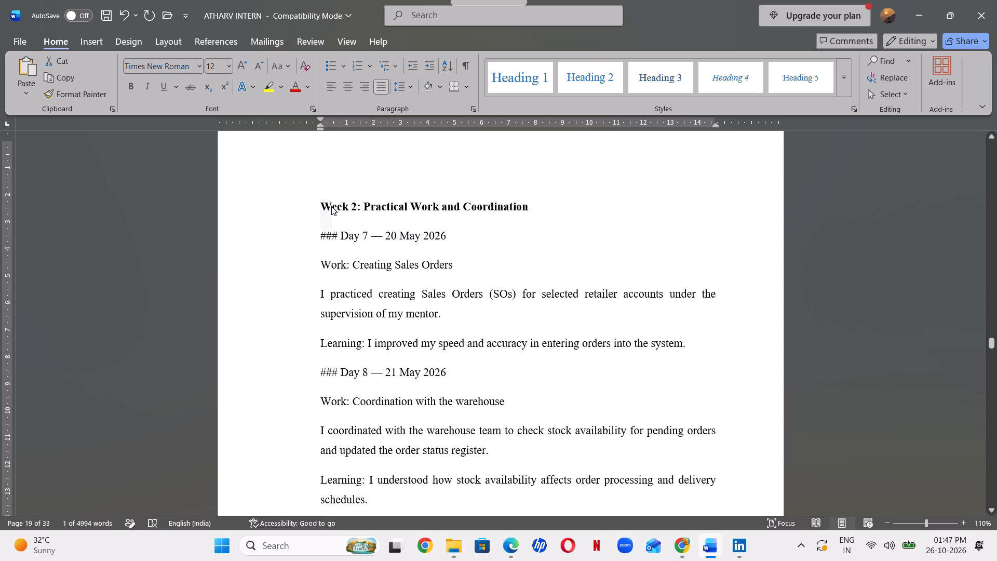
# Delete the ### markers in front of the "Day 7 — 20 May 2026" heading and bold the heading.
pyautogui.doubleClick(332, 235)
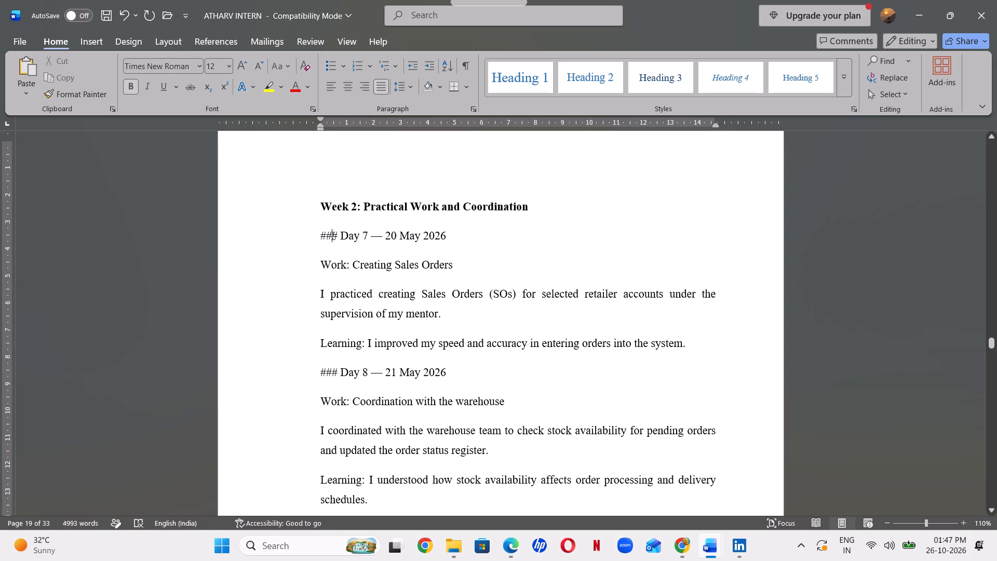
pyautogui.press('Delete')
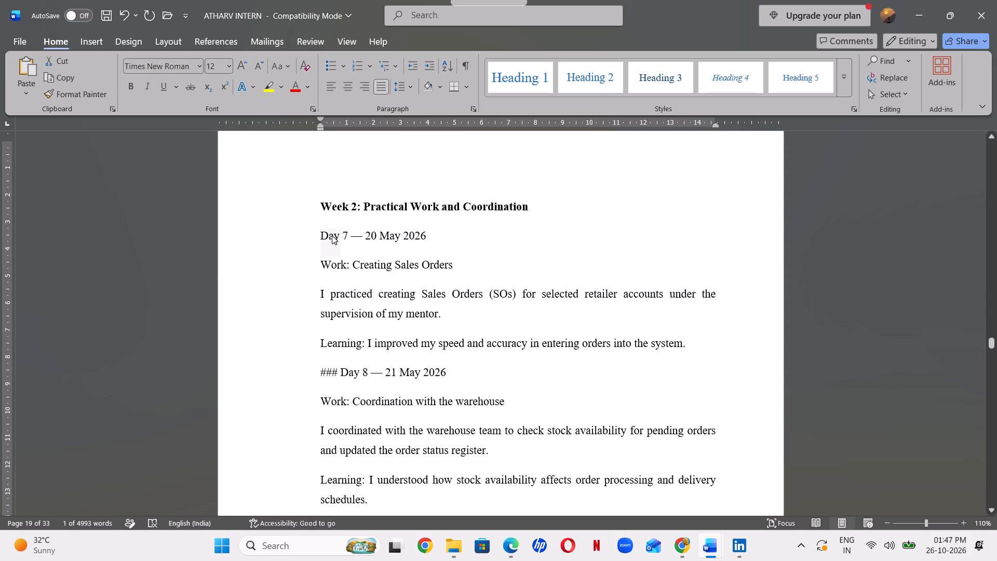
pyautogui.moveTo(332, 235); pyautogui.dragTo(432, 242)
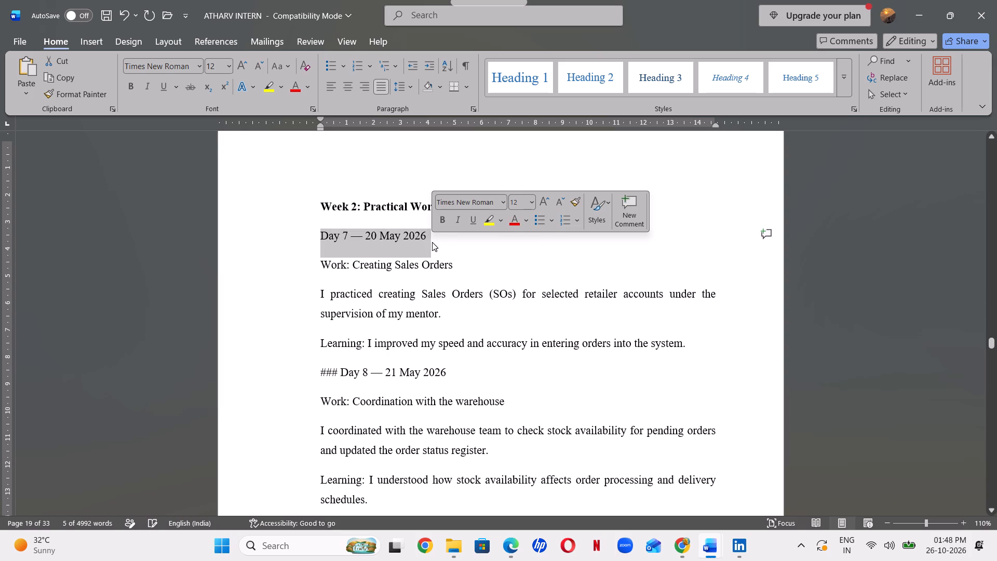
pyautogui.click(443, 223)
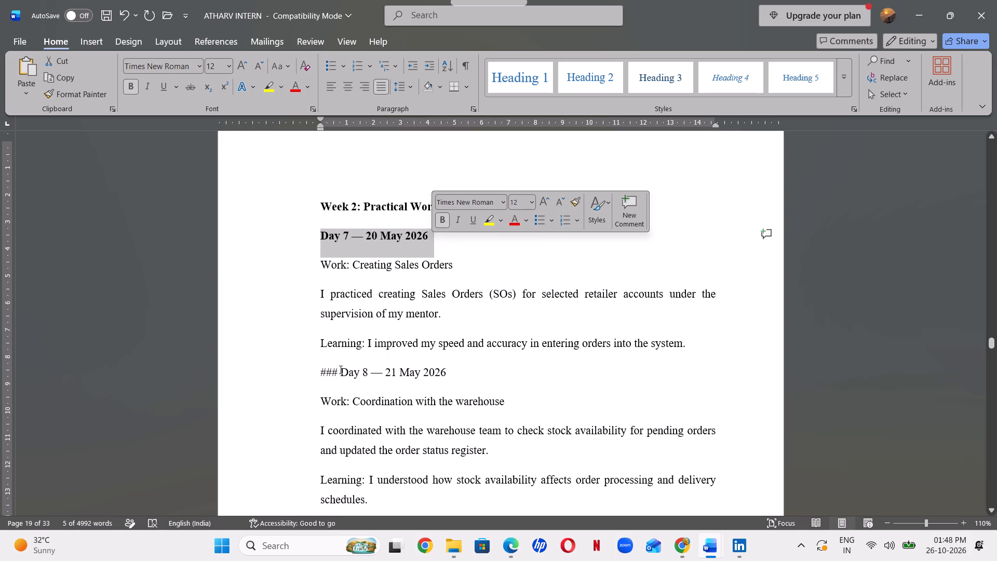
# Delete the ### markers in front of the "Day 8 — 21 May 2026" heading and bold the heading.
pyautogui.moveTo(340, 369); pyautogui.dragTo(323, 369)
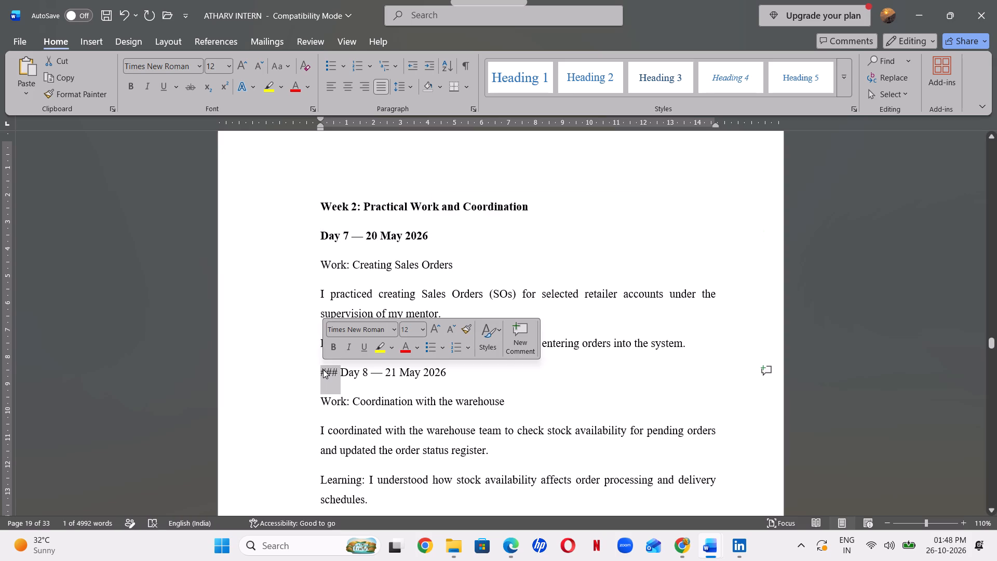
pyautogui.press('Delete')
pyautogui.moveTo(323, 369); pyautogui.dragTo(448, 378)
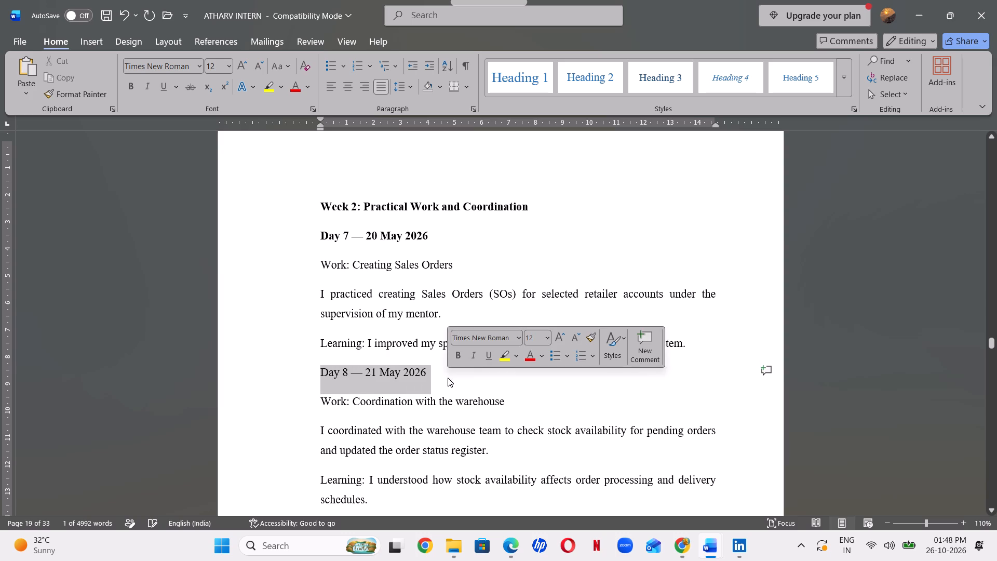
pyautogui.click(458, 359)
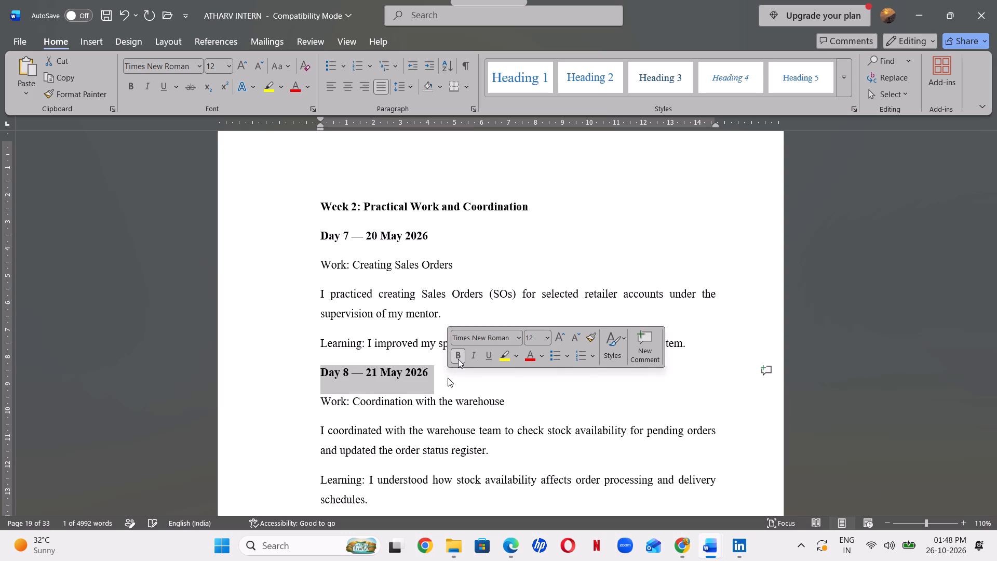
pyautogui.click(454, 367)
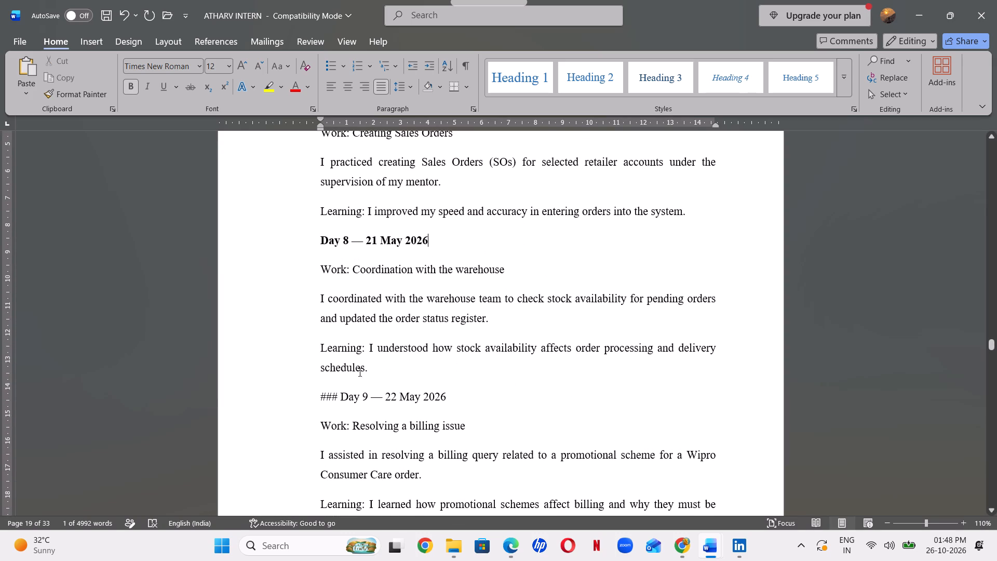
# Delete the ### markers in front of the "Day 9 — 22 May 2026" heading and bold the heading.
pyautogui.moveTo(334, 402); pyautogui.dragTo(308, 396)
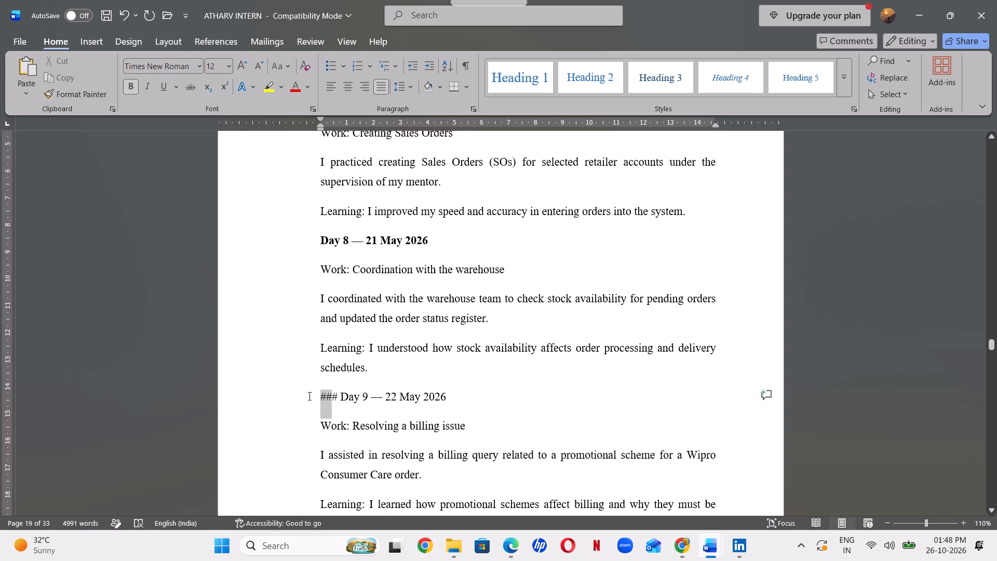
pyautogui.moveTo(308, 396); pyautogui.dragTo(337, 394)
pyautogui.moveTo(337, 394); pyautogui.dragTo(333, 394)
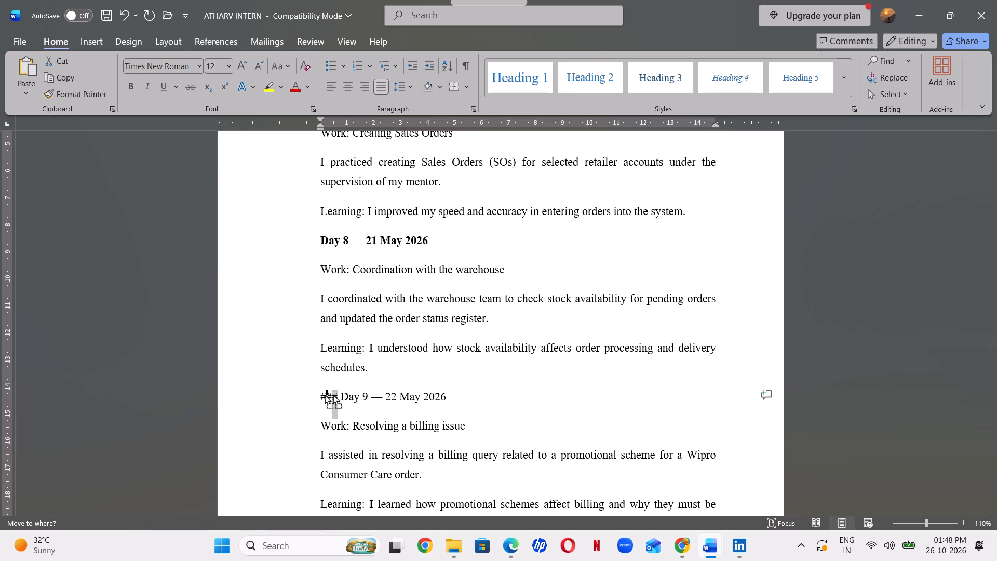
pyautogui.moveTo(333, 394); pyautogui.dragTo(326, 394)
pyautogui.moveTo(326, 394); pyautogui.dragTo(340, 394)
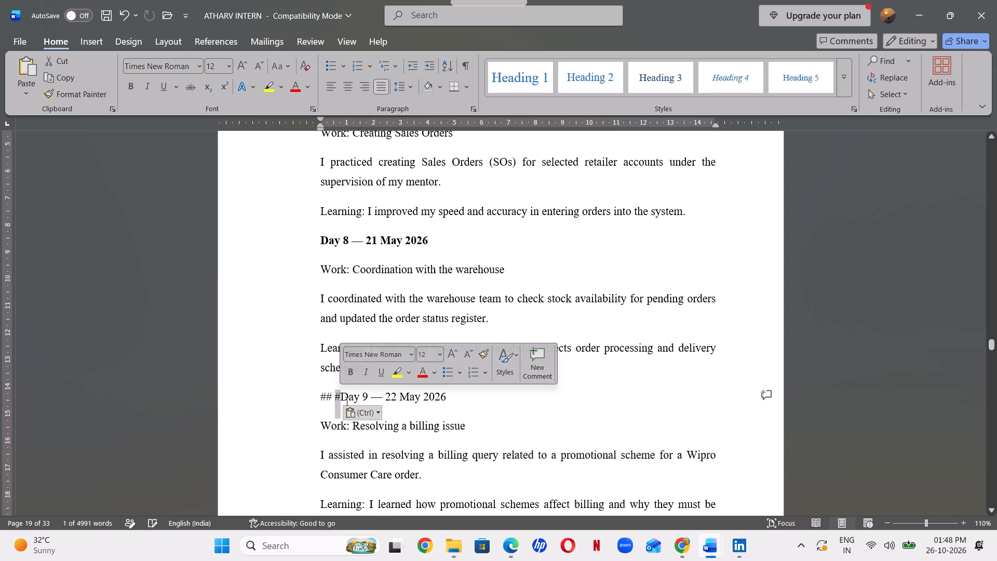
pyautogui.press('BackSpace')
pyautogui.press('BackSpace')
pyautogui.press('BackSpace')
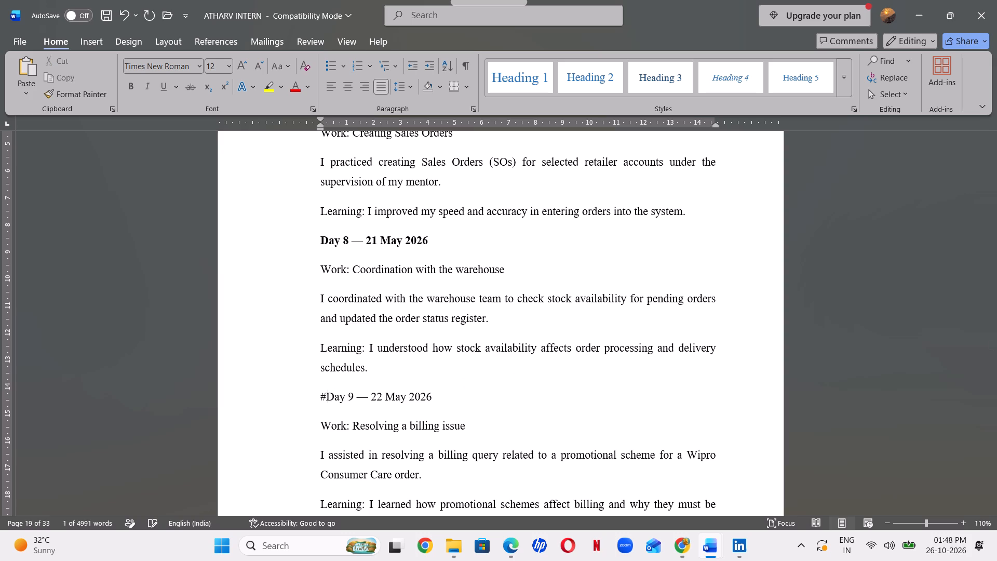
pyautogui.press('BackSpace')
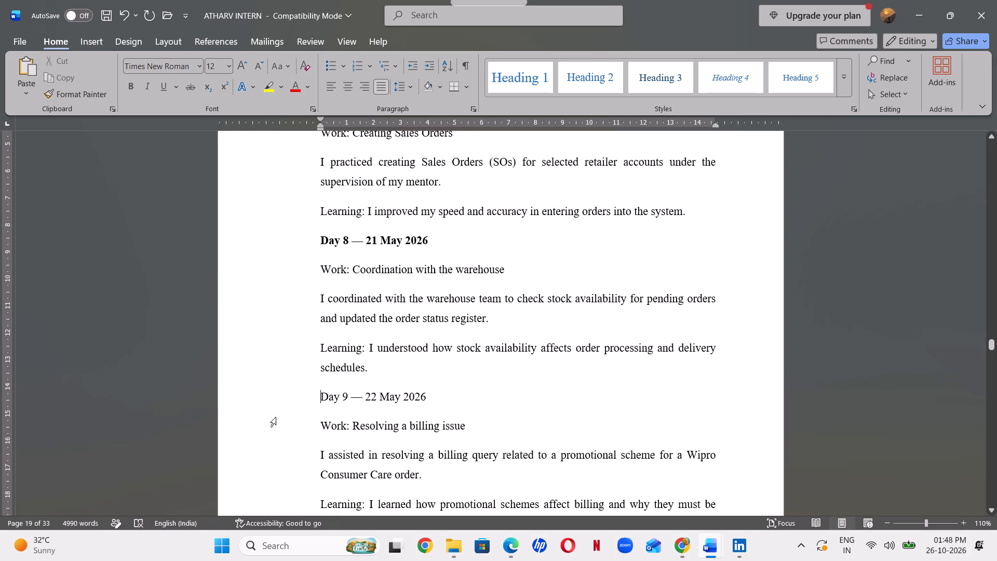
pyautogui.moveTo(318, 397); pyautogui.dragTo(420, 391)
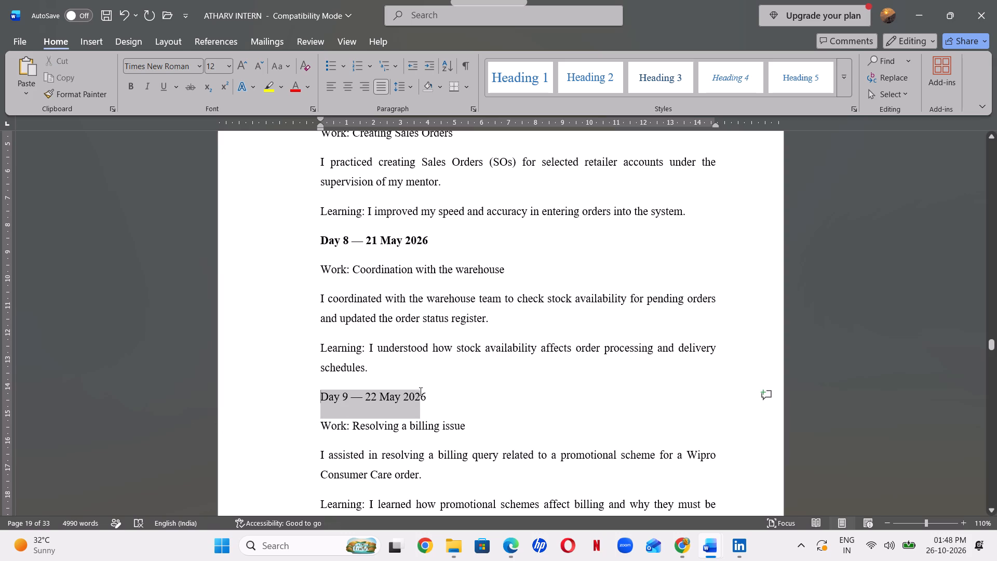
pyautogui.moveTo(420, 391); pyautogui.dragTo(436, 401)
pyautogui.click(444, 381)
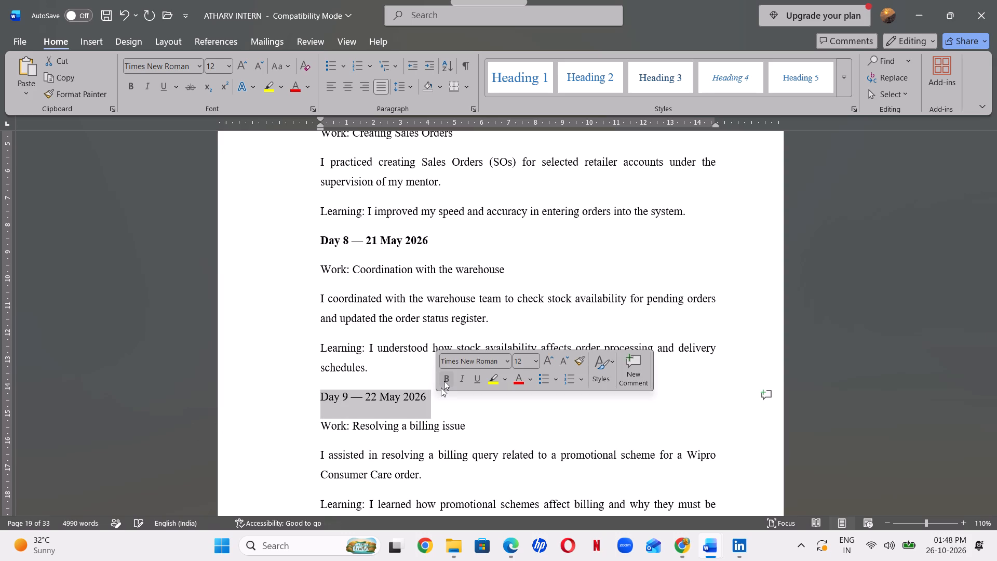
pyautogui.click(454, 417)
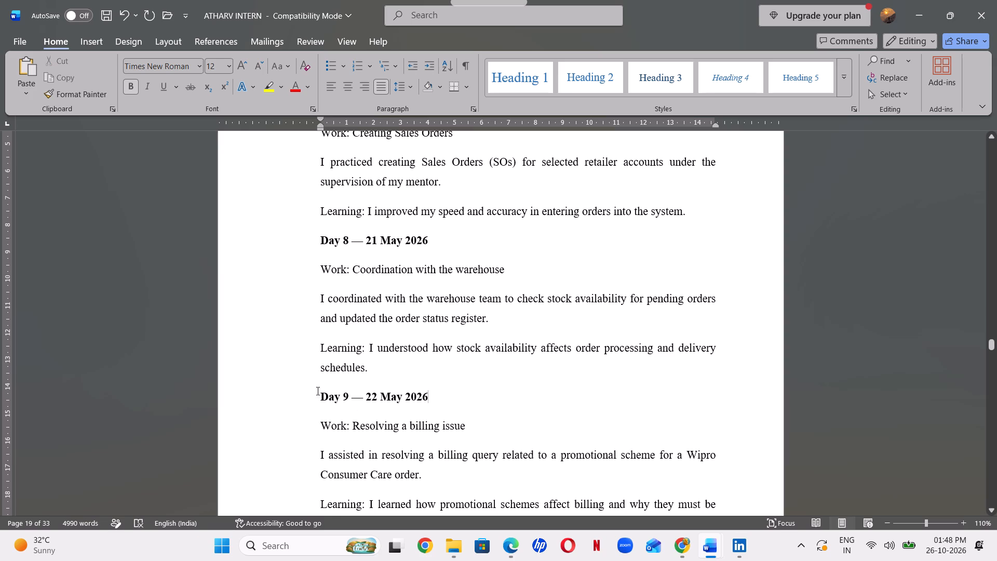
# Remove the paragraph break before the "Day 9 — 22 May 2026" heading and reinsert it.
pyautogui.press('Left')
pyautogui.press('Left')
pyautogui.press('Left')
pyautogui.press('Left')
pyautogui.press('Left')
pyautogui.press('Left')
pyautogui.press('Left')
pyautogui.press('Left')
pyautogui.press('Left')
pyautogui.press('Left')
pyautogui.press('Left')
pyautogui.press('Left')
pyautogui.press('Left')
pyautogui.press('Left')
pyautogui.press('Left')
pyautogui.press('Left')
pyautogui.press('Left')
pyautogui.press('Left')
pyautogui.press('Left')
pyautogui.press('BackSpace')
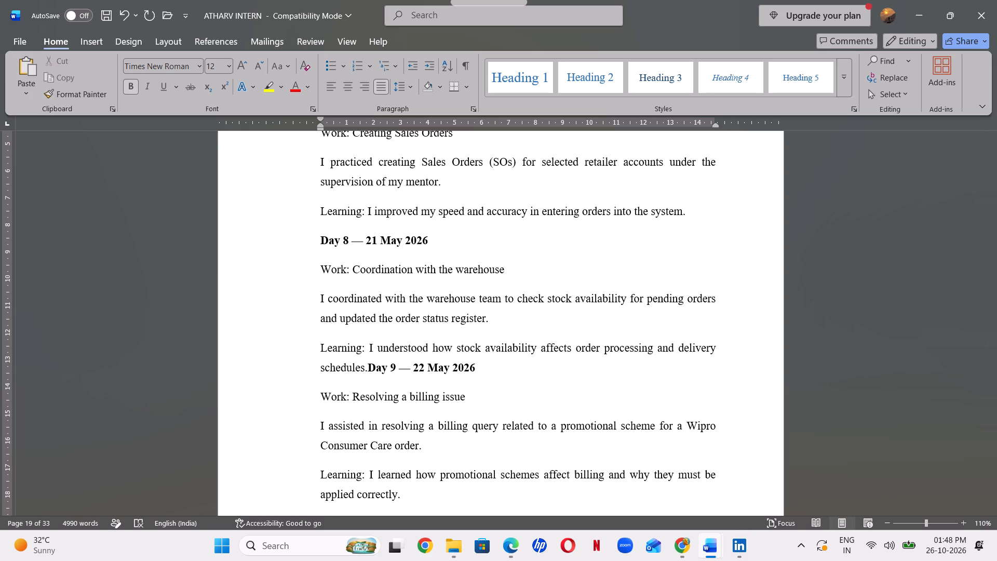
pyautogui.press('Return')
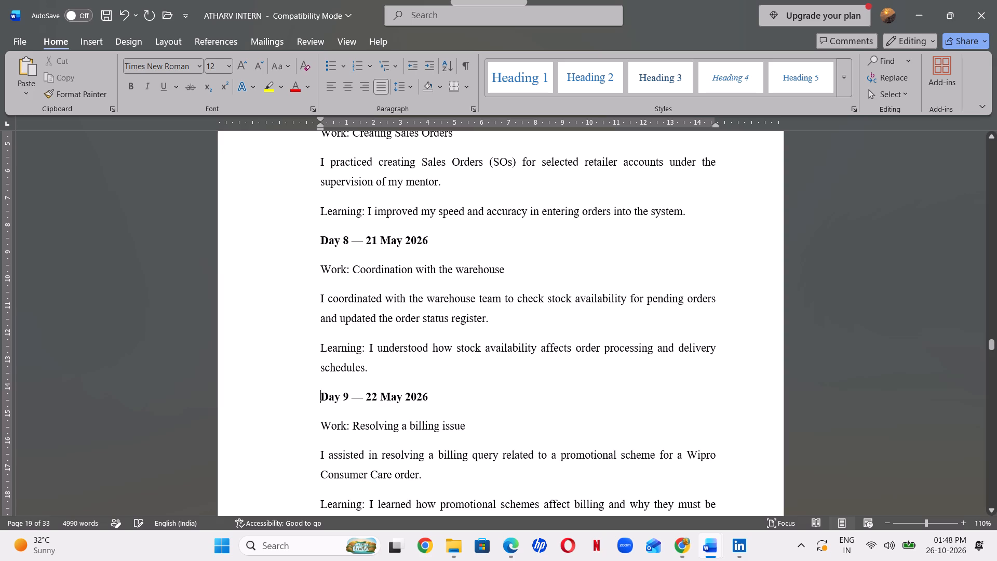
# Delete the ### markers in front of the "Day 10 — 23 May 2026" heading and bold the heading.
pyautogui.scroll(-1, 222, 366)
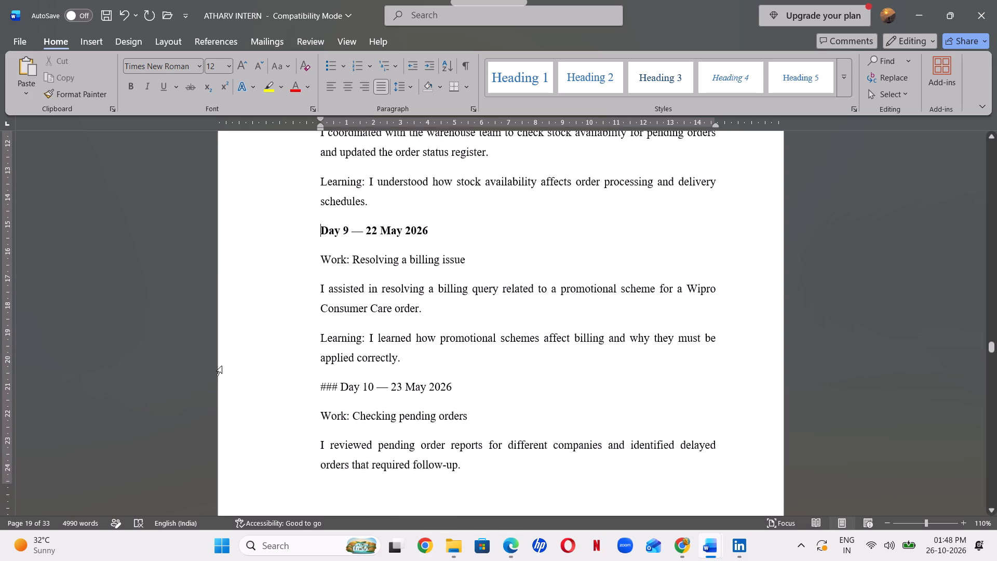
pyautogui.scroll(-1, 222, 366)
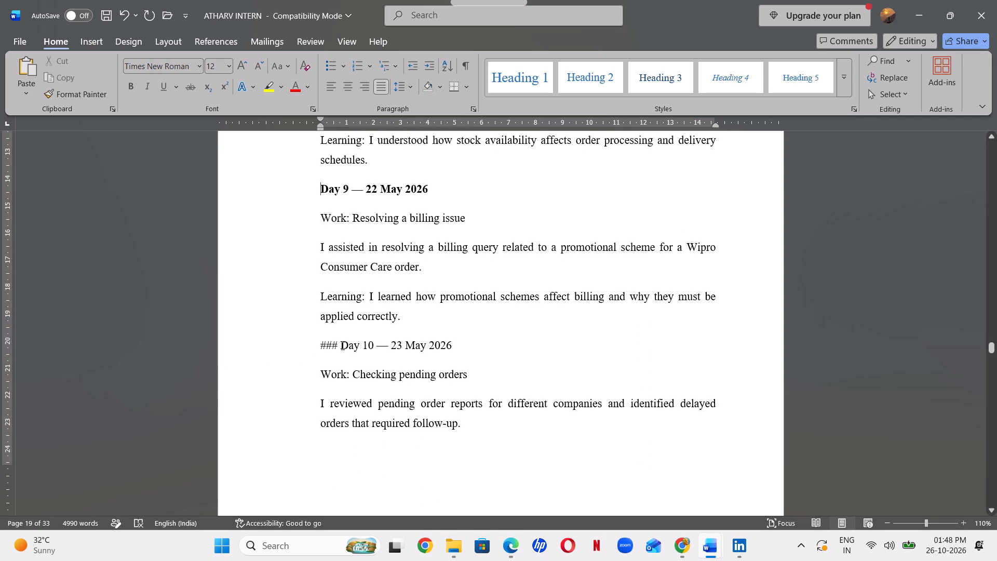
pyautogui.moveTo(339, 344); pyautogui.dragTo(309, 346)
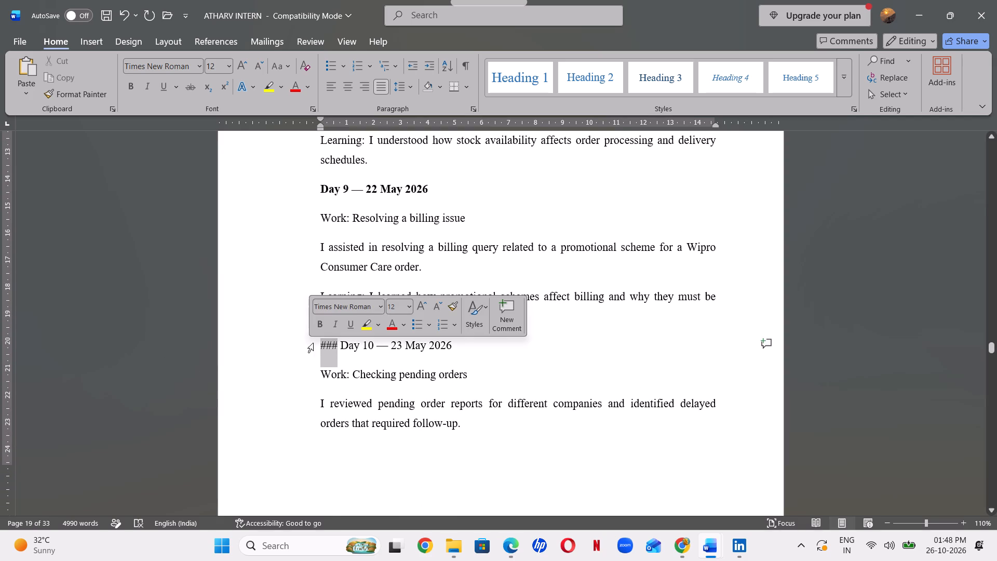
pyautogui.press('Delete')
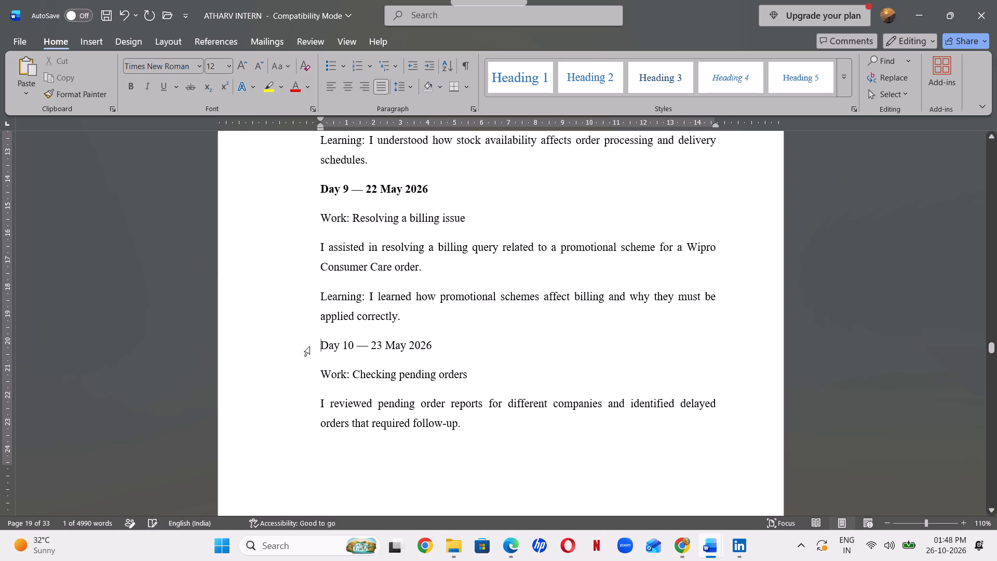
pyautogui.moveTo(317, 344); pyautogui.dragTo(427, 355)
pyautogui.click(436, 329)
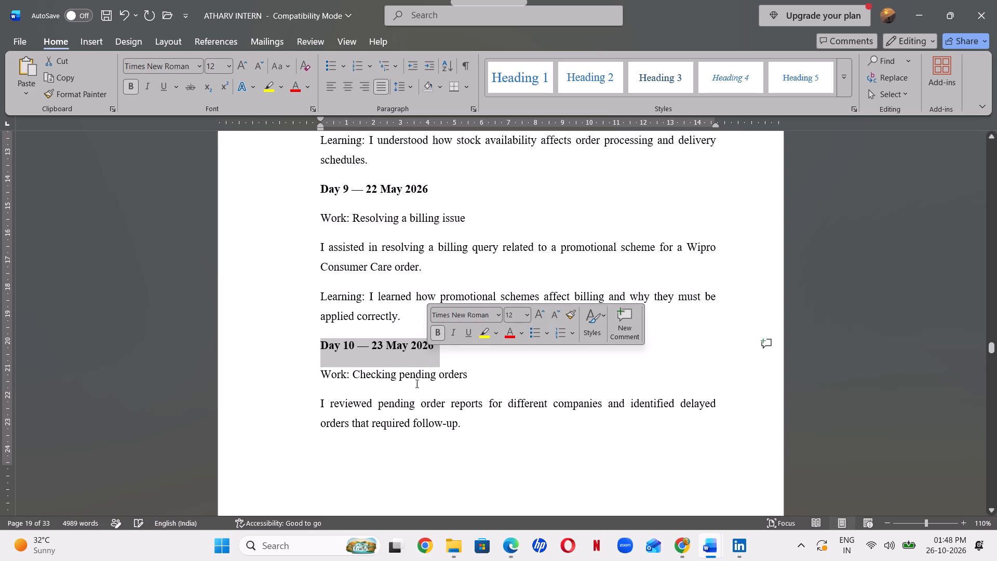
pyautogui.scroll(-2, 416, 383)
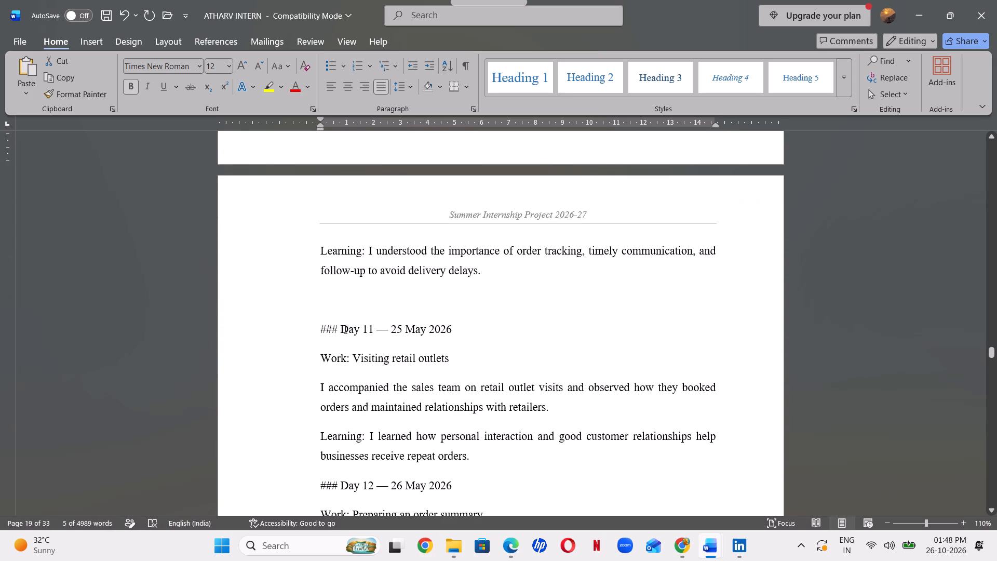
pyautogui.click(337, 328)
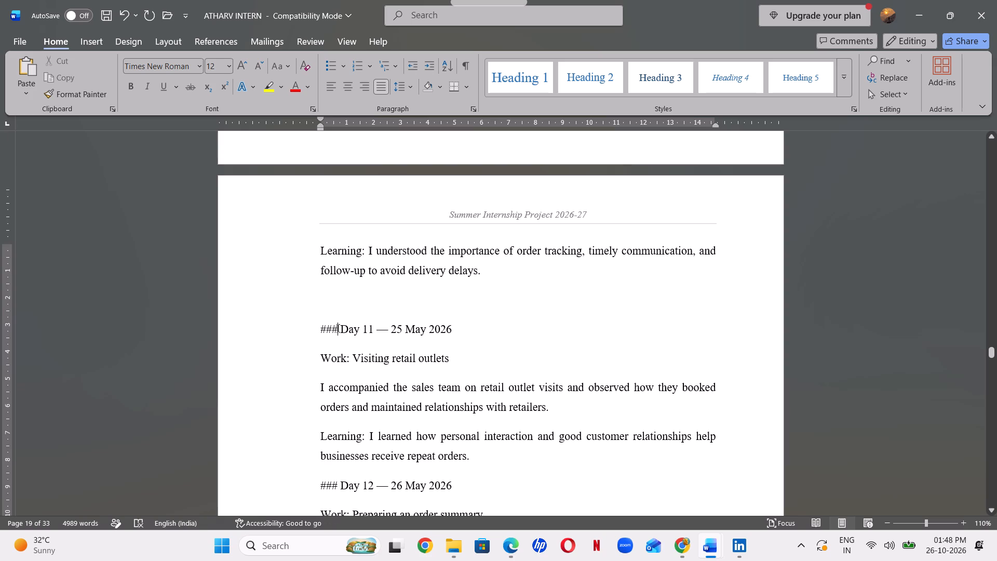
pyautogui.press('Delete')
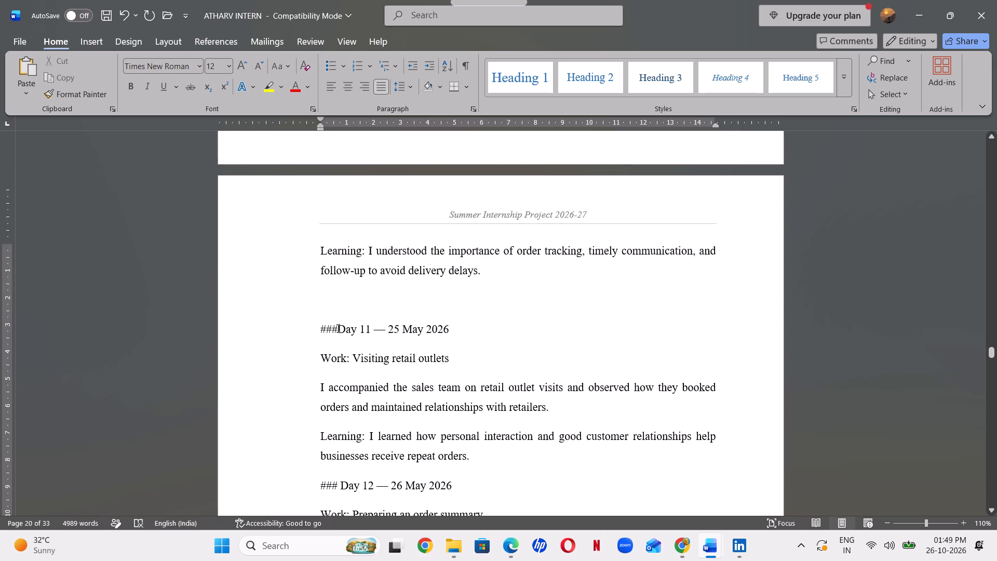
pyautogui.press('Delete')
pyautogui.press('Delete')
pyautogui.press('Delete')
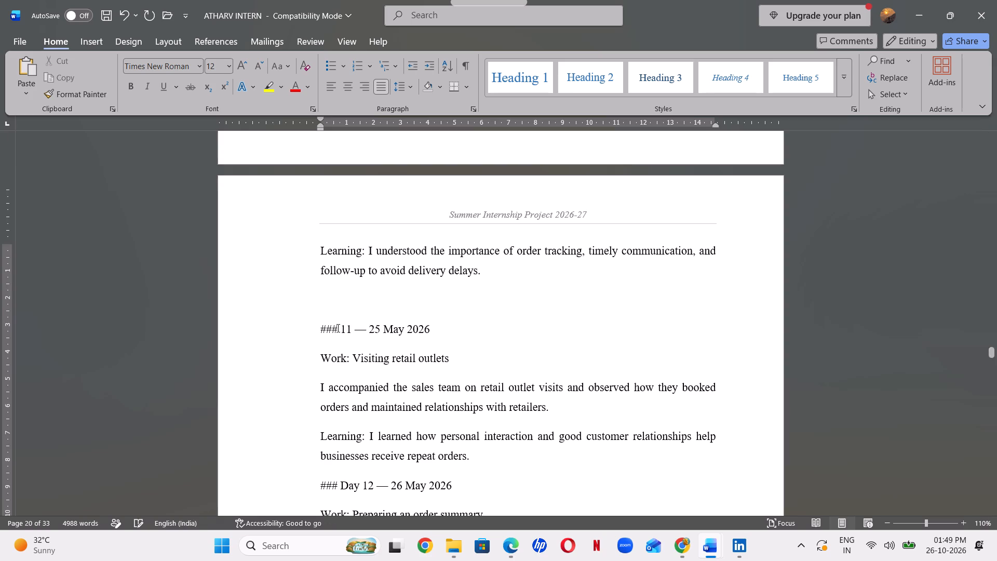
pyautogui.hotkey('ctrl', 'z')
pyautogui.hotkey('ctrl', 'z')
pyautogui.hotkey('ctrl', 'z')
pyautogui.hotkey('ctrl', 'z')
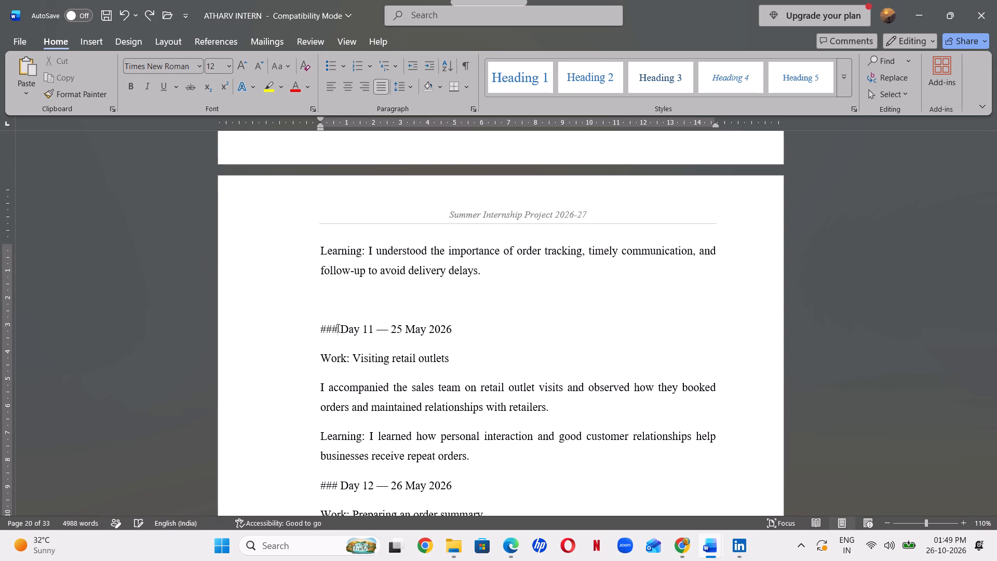
# Delete the ### markers in front of the "Day 11 — 25 May 2026" heading and the blank paragraph above it.
pyautogui.press('BackSpace')
pyautogui.press('BackSpace')
pyautogui.press('BackSpace')
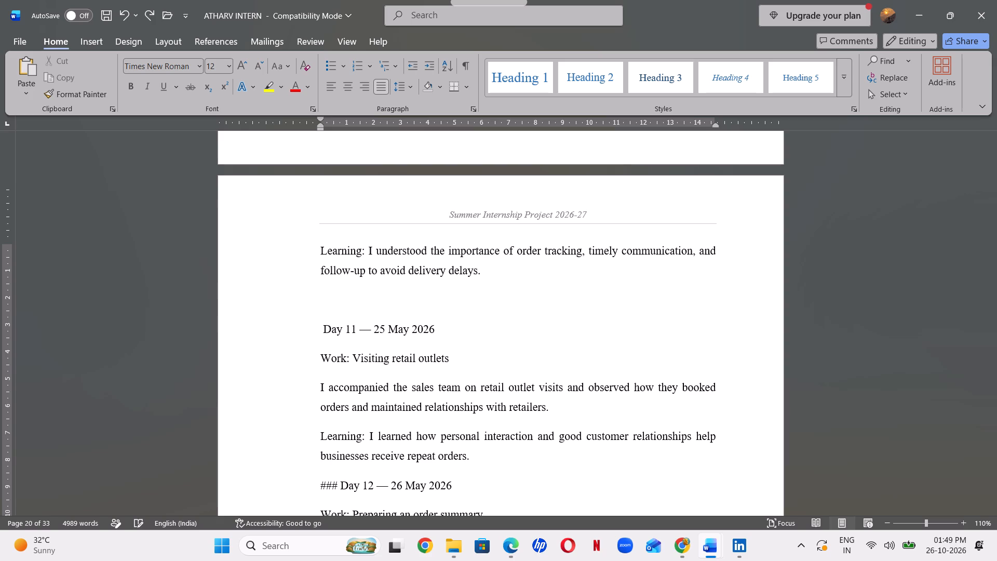
pyautogui.press('BackSpace')
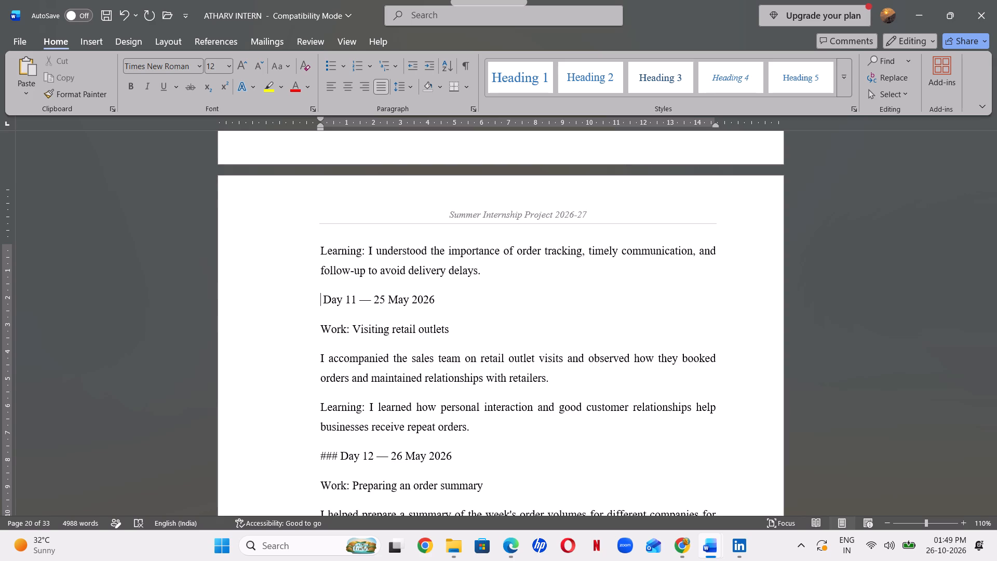
pyautogui.press('BackSpace')
pyautogui.press('Return')
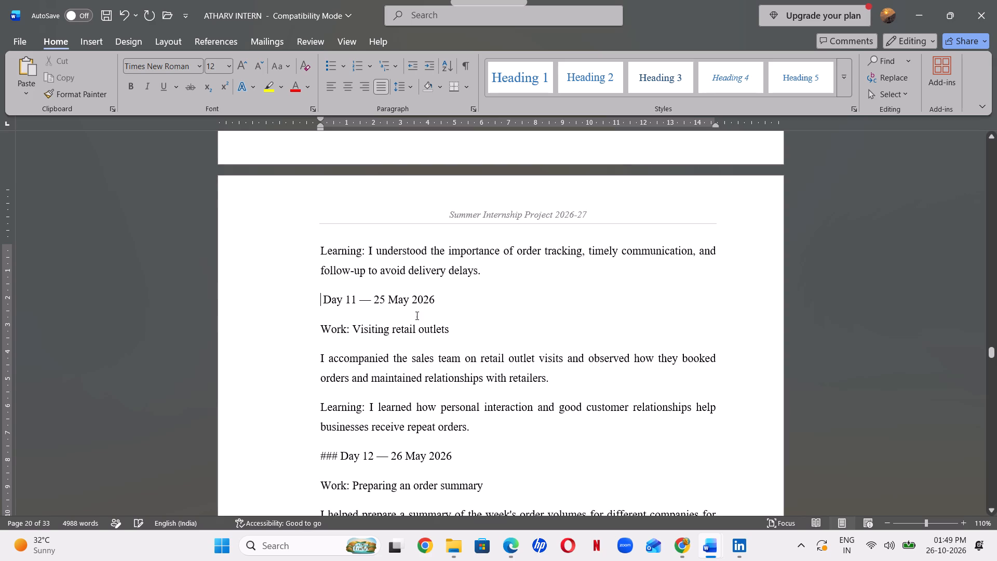
# Bold the "Day 11 — 25 May 2026" heading.
pyautogui.moveTo(439, 301); pyautogui.dragTo(317, 302)
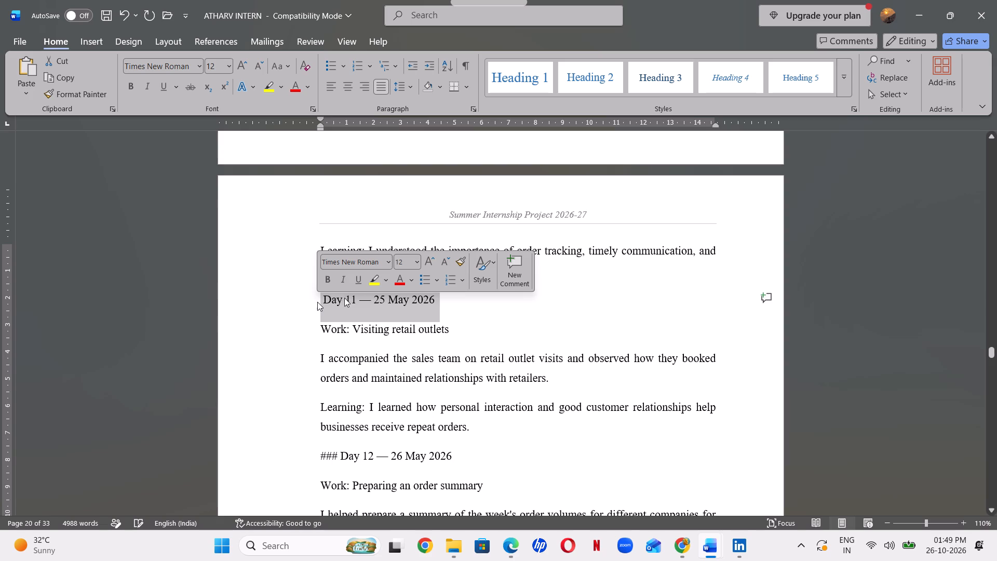
pyautogui.click(328, 282)
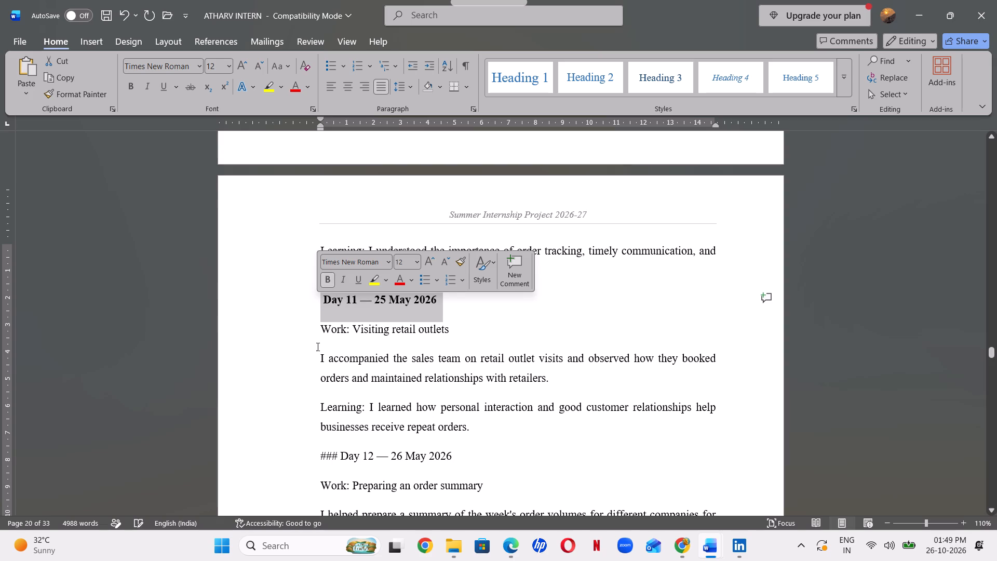
# Bold the "Day 12 — 26 May 2026" heading and delete the ### markers in front of it.
pyautogui.scroll(-1, 317, 346)
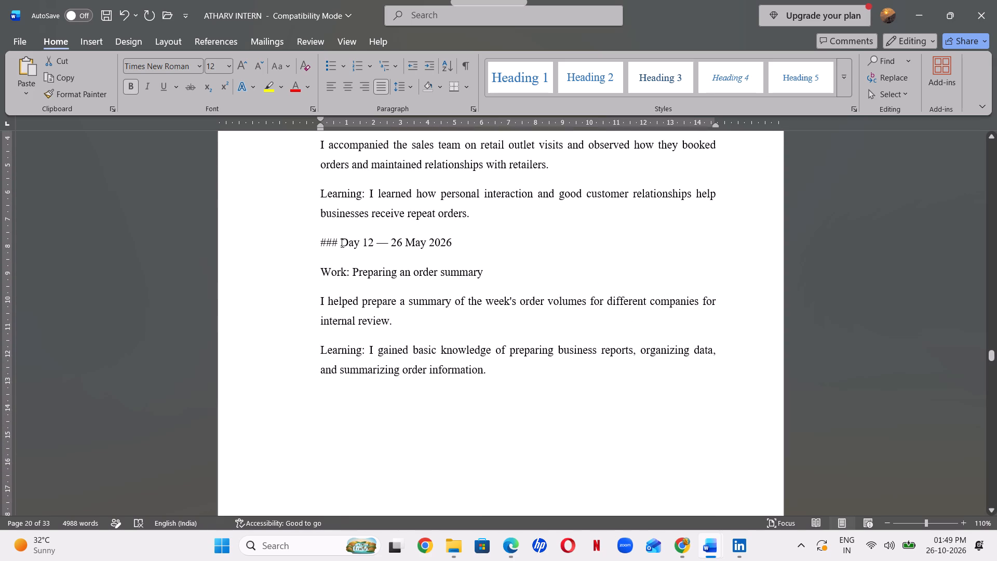
pyautogui.moveTo(341, 239); pyautogui.dragTo(451, 249)
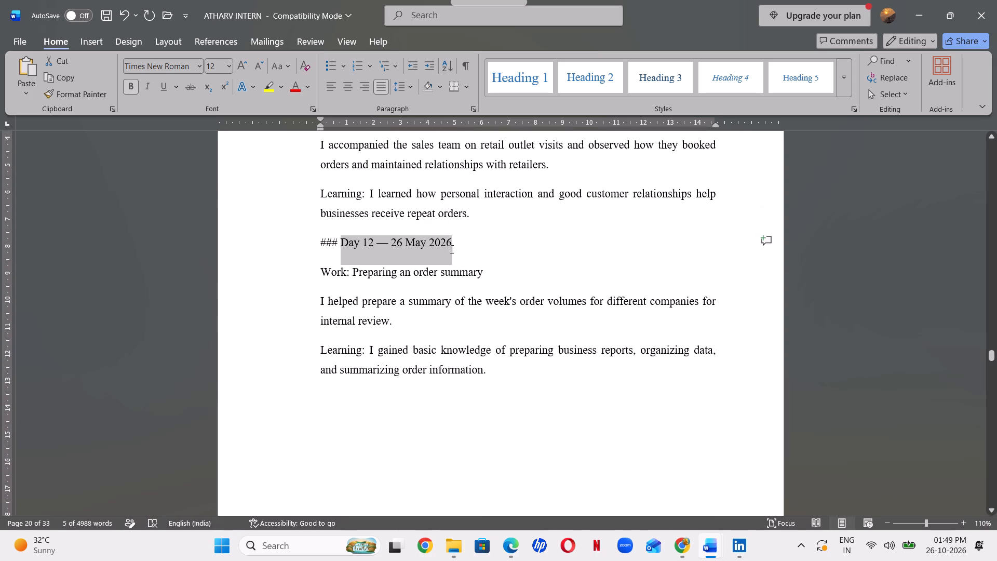
pyautogui.click(457, 221)
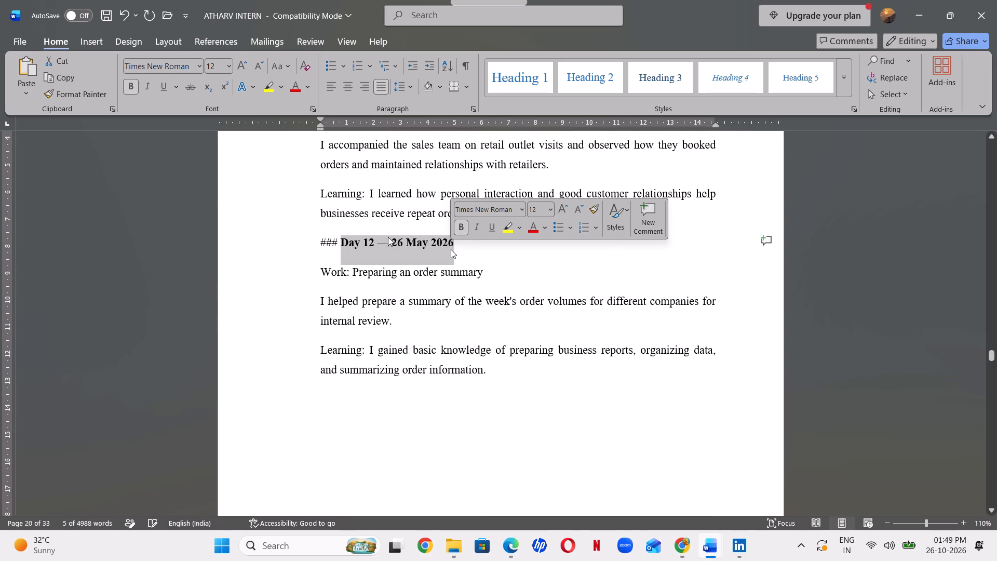
pyautogui.click(336, 238)
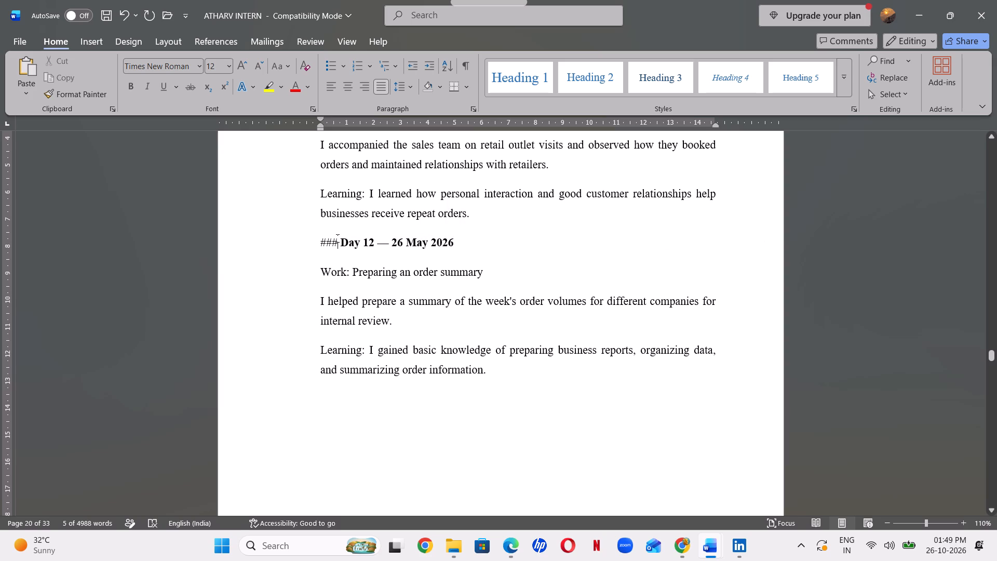
pyautogui.press('BackSpace')
pyautogui.press('BackSpace')
pyautogui.press('BackSpace')
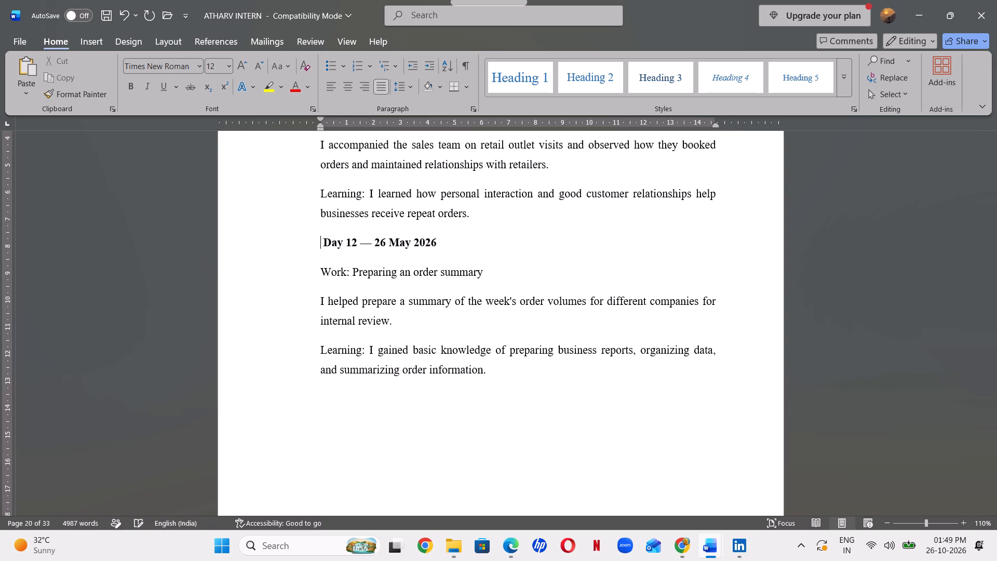
pyautogui.press('BackSpace')
pyautogui.press('Return')
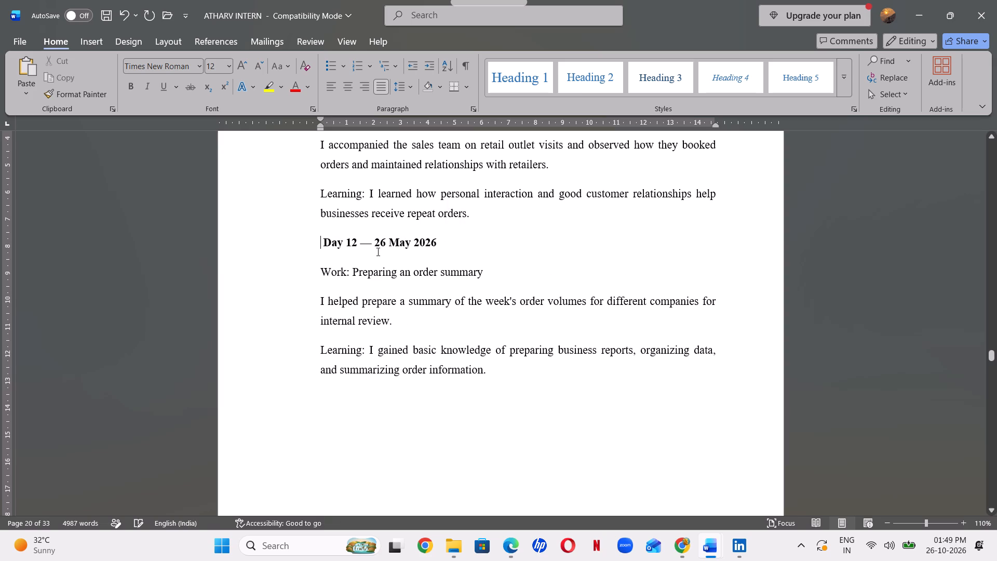
# Delete the ### markers and the blank paragraphs before the "Week 3: Dispatch, Reporting and Internship Completion" heading, keeping it at the top of its page.
pyautogui.scroll(-1, 314, 342)
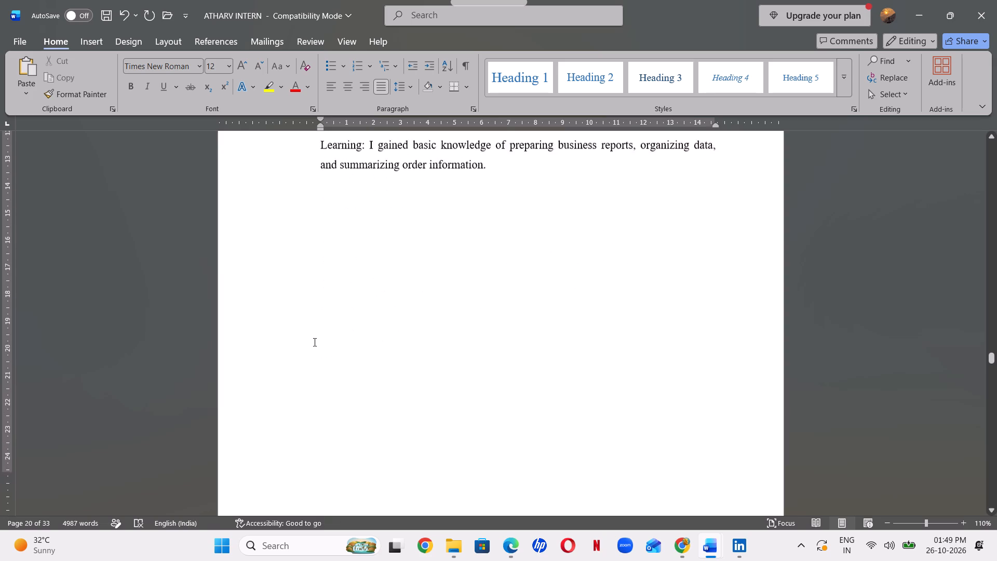
pyautogui.scroll(-1, 314, 342)
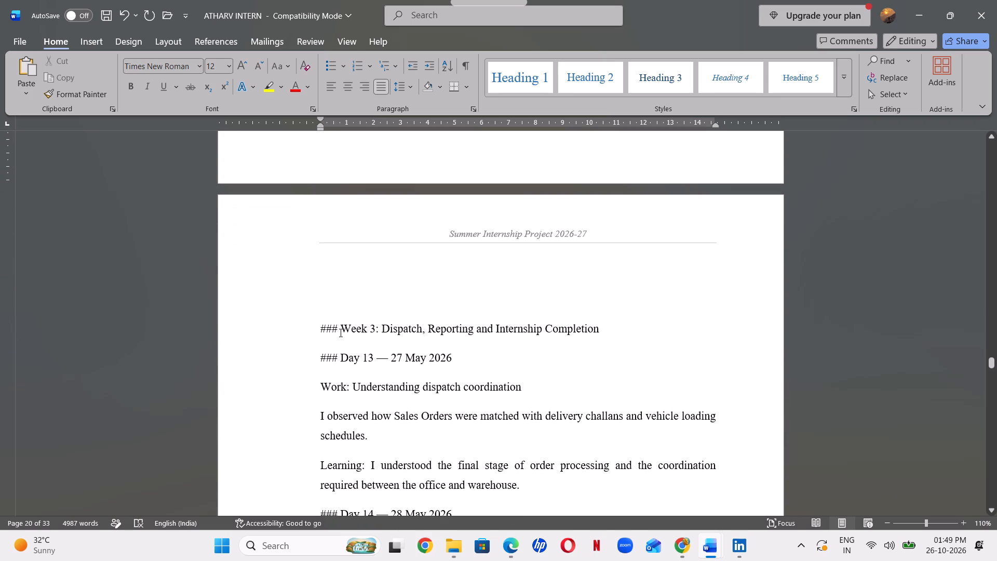
pyautogui.click(339, 331)
pyautogui.press('BackSpace')
pyautogui.press('BackSpace')
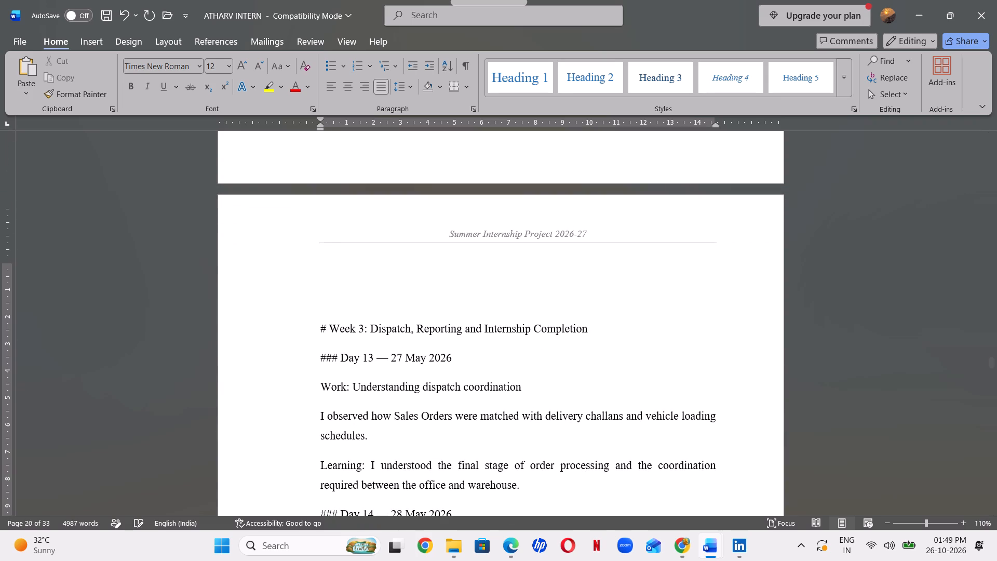
pyautogui.press('BackSpace')
pyautogui.press('BackSpace')
pyautogui.press('BackSpace')
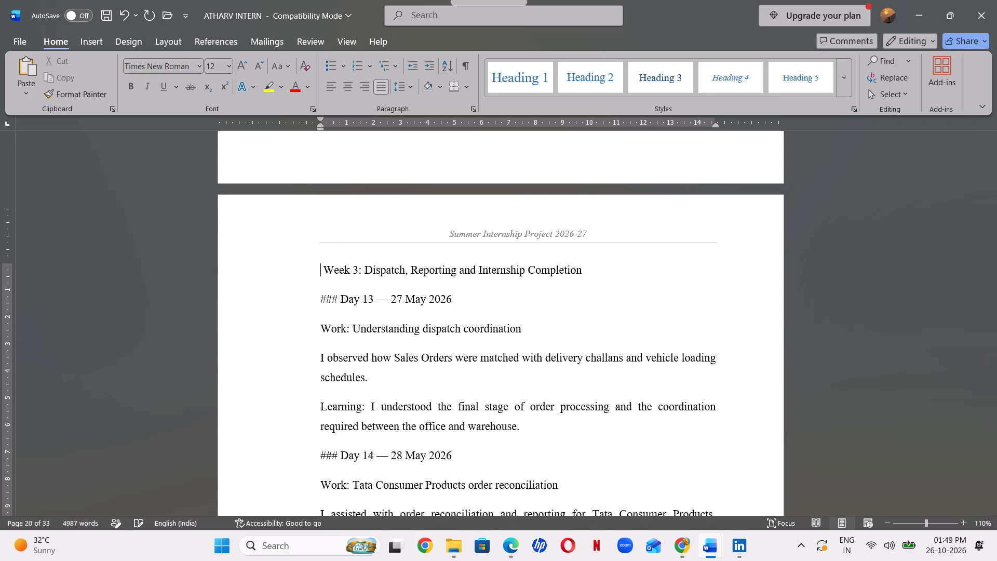
pyautogui.press('BackSpace')
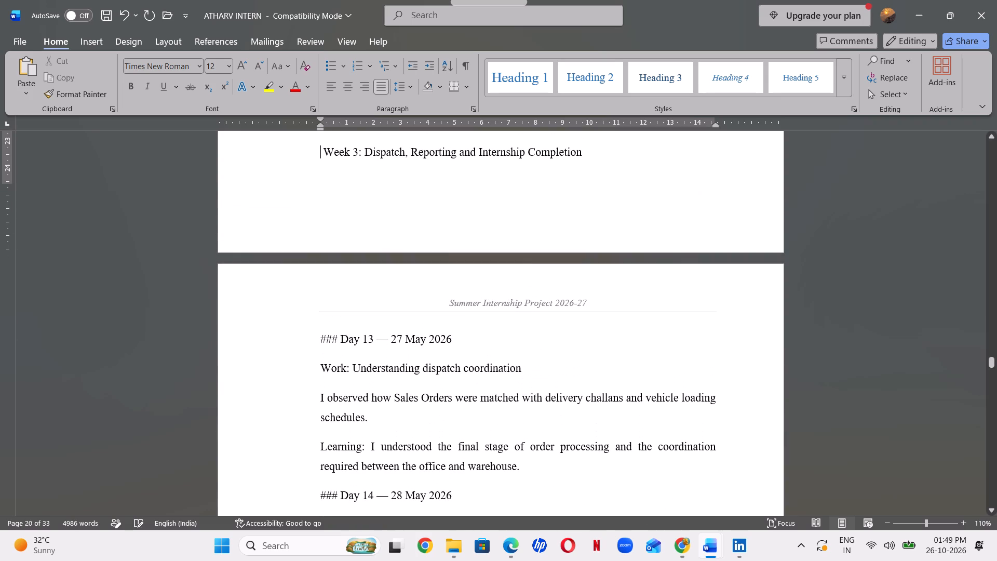
pyautogui.press('Return')
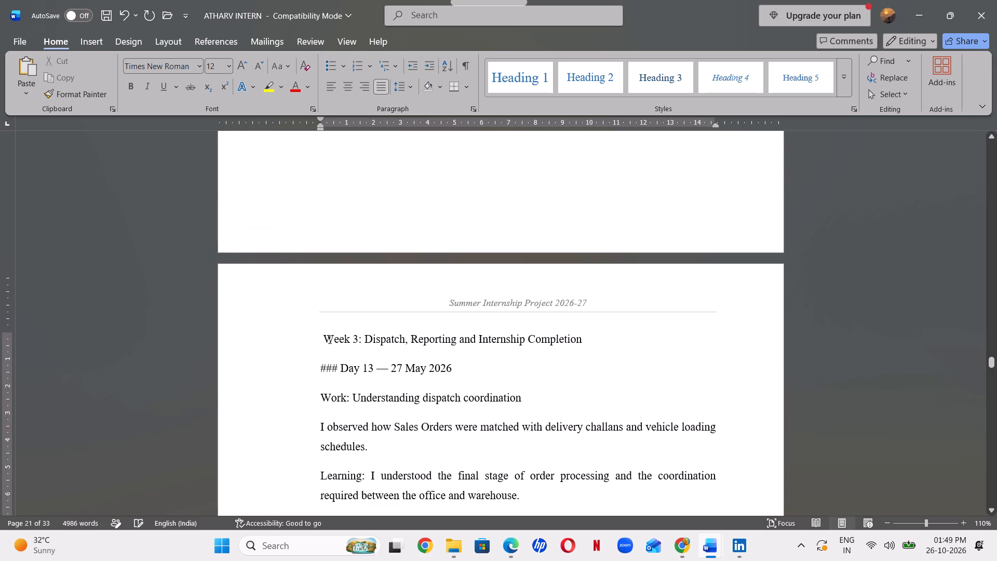
# Bold the "Week 3: Dispatch, Reporting and Internship Completion" heading.
pyautogui.moveTo(329, 339); pyautogui.dragTo(572, 342)
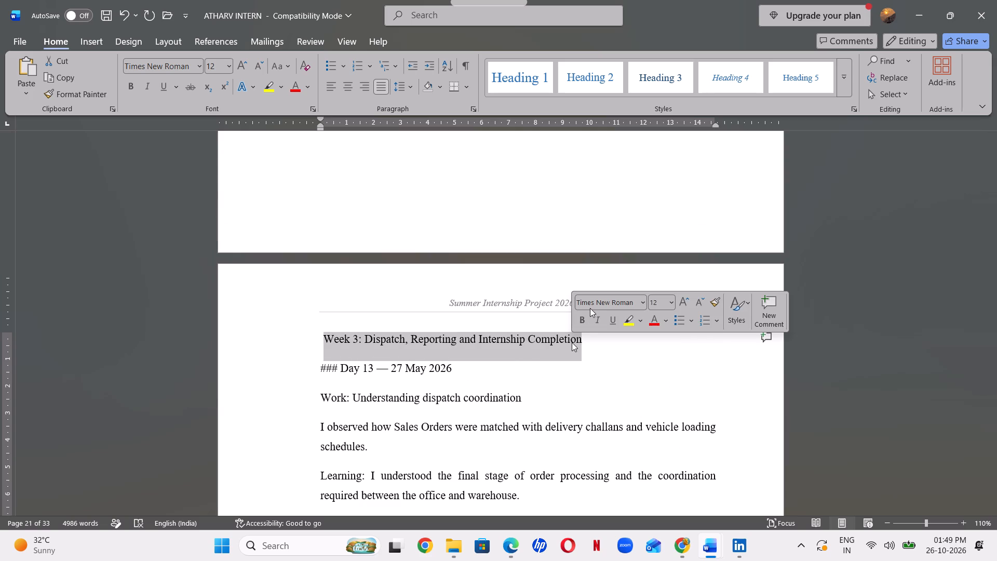
pyautogui.click(585, 314)
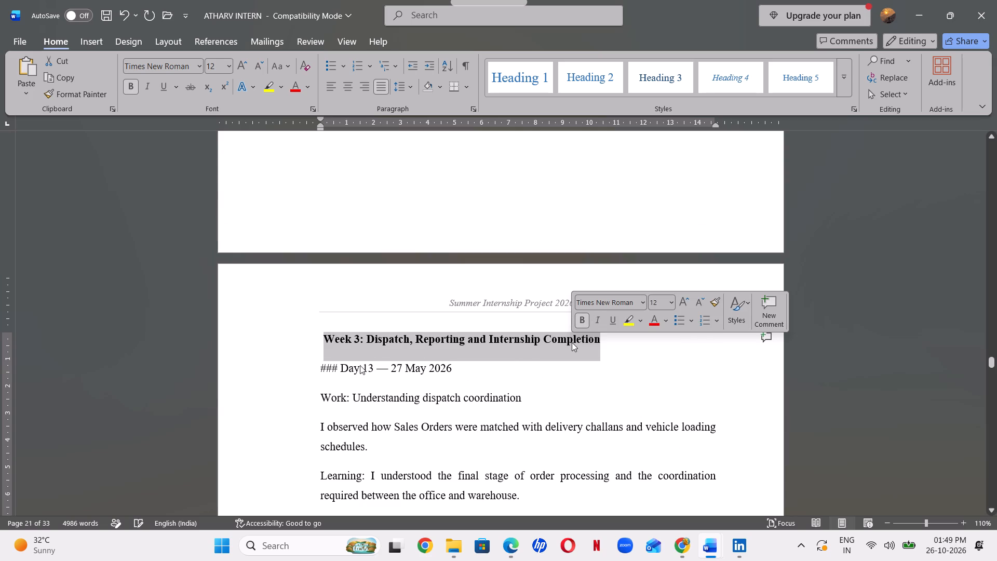
# Delete the ### markers in front of the "Day 13 — 27 May 2026" heading and bold the heading.
pyautogui.moveTo(336, 366); pyautogui.dragTo(313, 370)
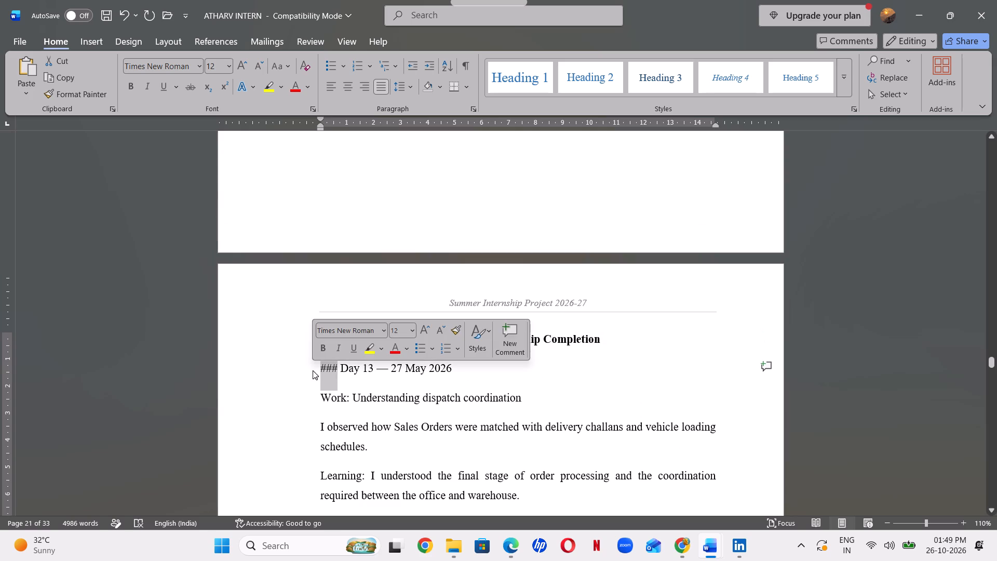
pyautogui.press('BackSpace')
pyautogui.moveTo(324, 370); pyautogui.dragTo(414, 362)
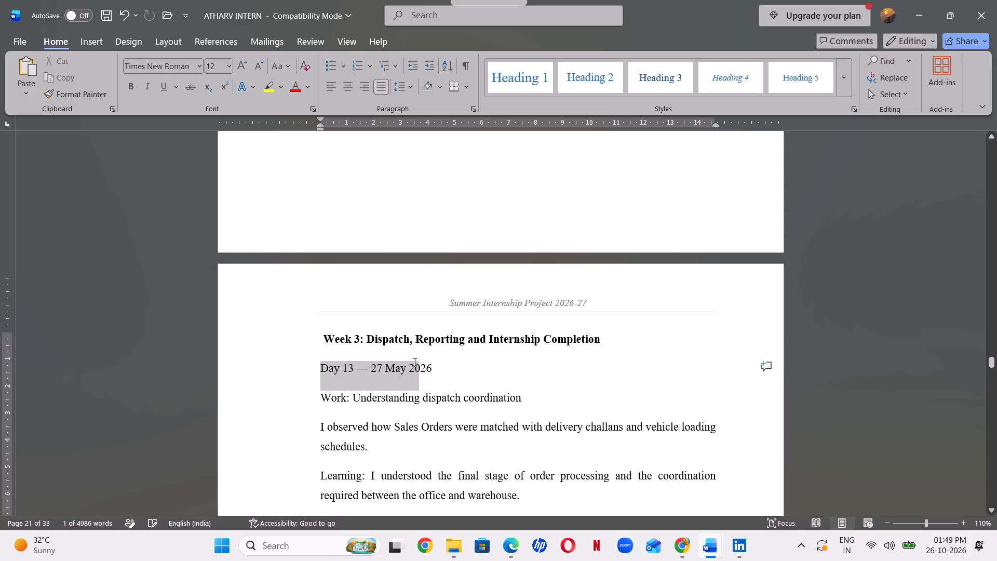
pyautogui.moveTo(414, 362); pyautogui.dragTo(427, 362)
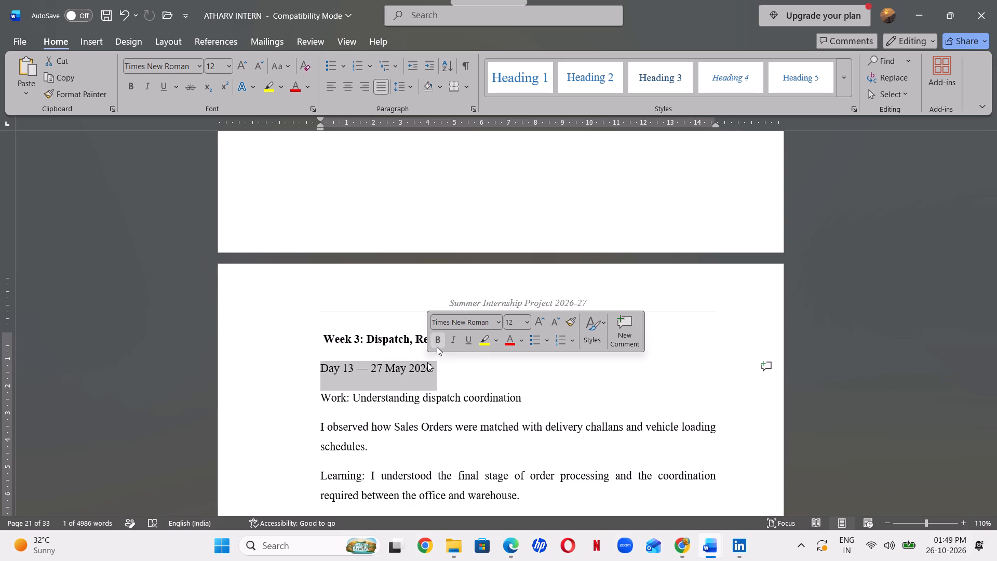
pyautogui.click(438, 345)
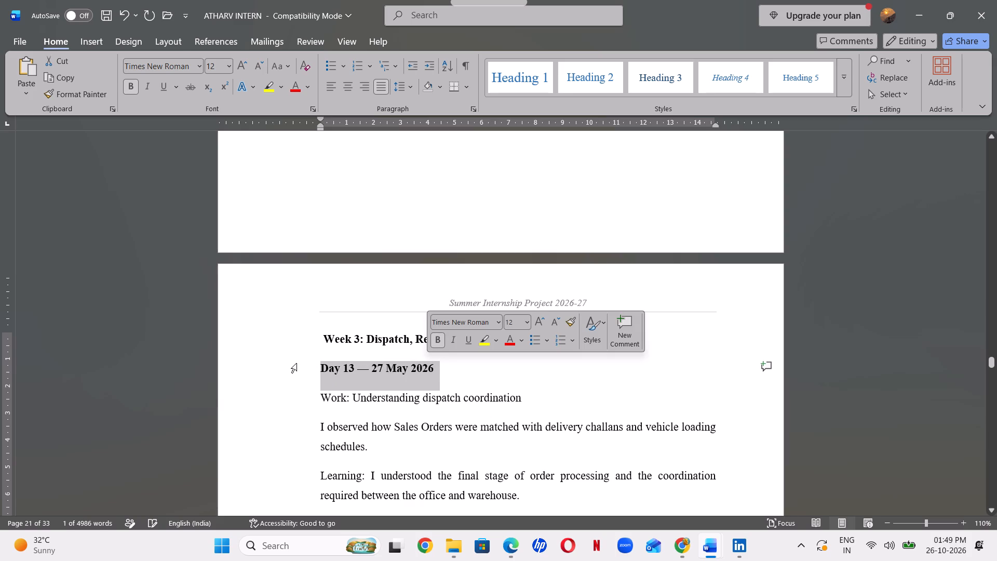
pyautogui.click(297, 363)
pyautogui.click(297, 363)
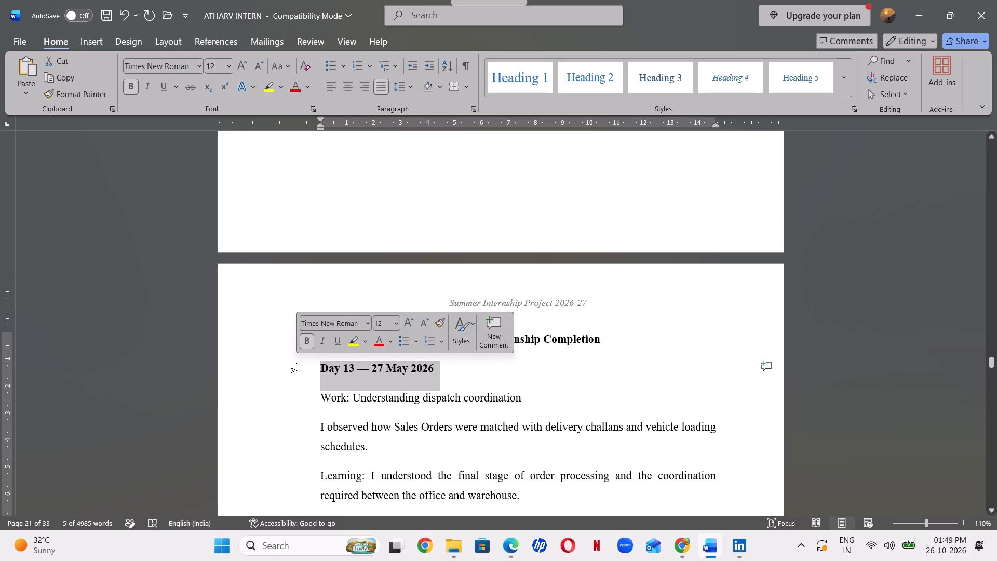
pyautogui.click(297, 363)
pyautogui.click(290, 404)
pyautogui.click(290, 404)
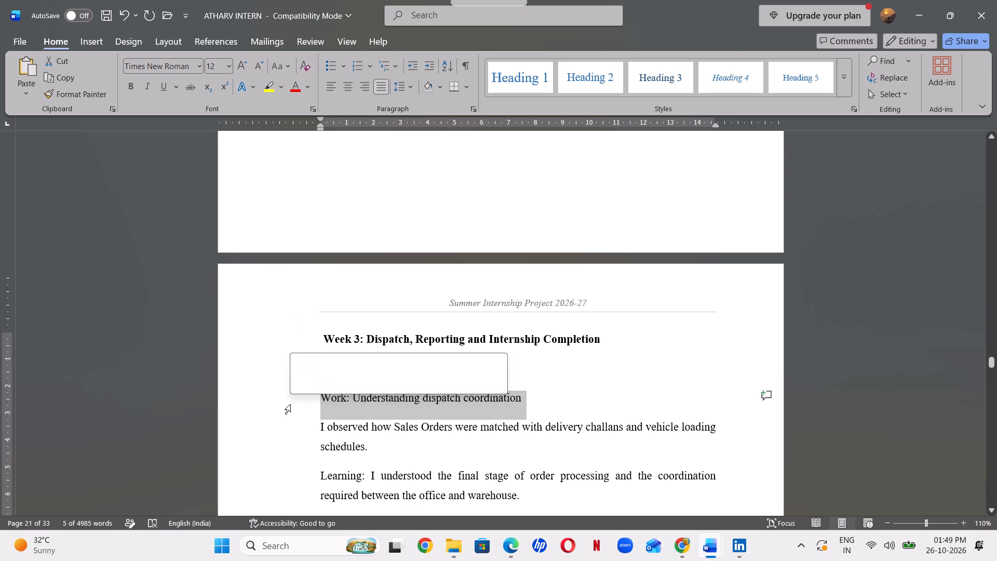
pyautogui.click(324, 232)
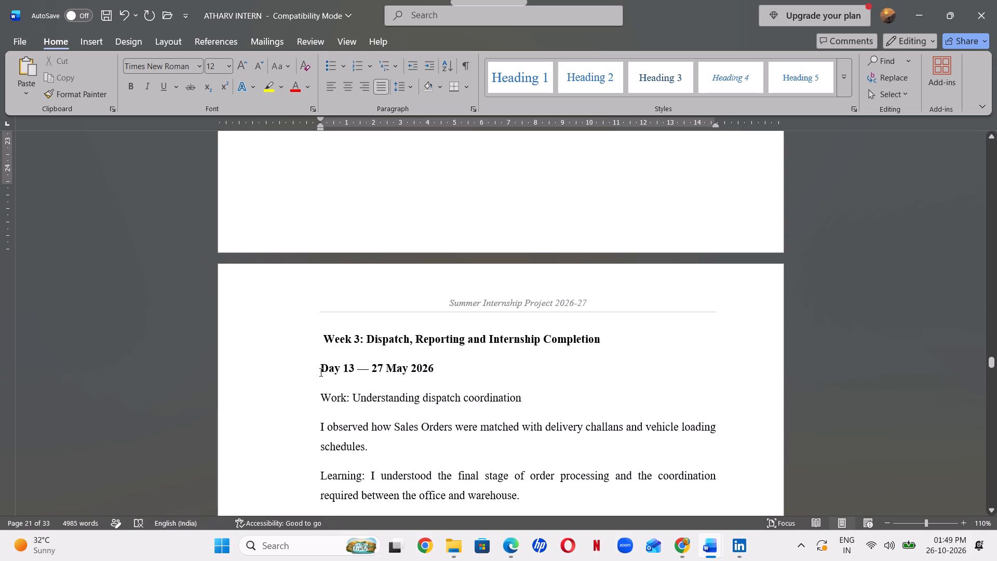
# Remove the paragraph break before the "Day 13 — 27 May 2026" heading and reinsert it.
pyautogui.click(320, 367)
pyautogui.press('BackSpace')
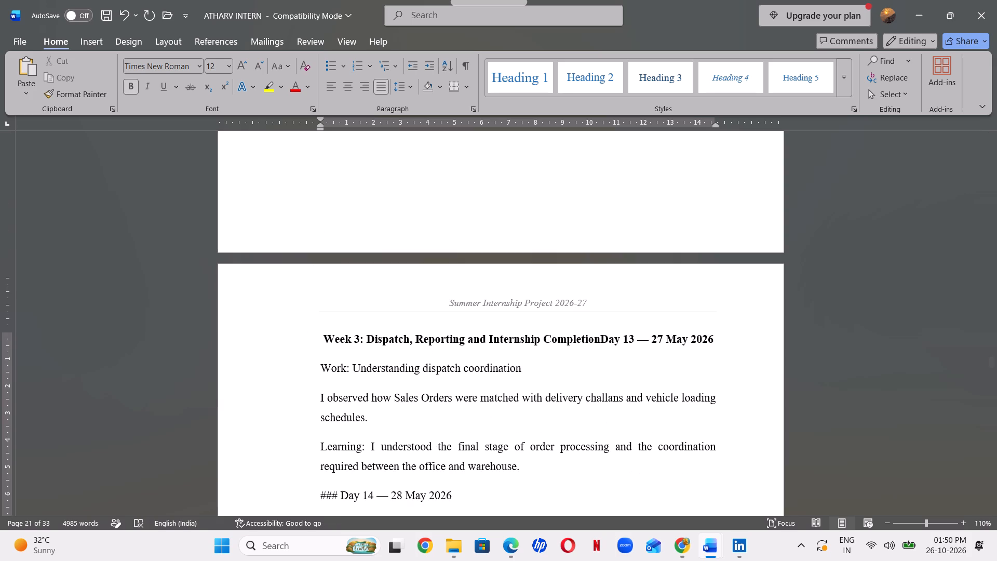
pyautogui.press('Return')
# Delete the ### markers in front of the "Day 14 — 28 May 2026" heading and bold the heading.
pyautogui.scroll(-1, 353, 408)
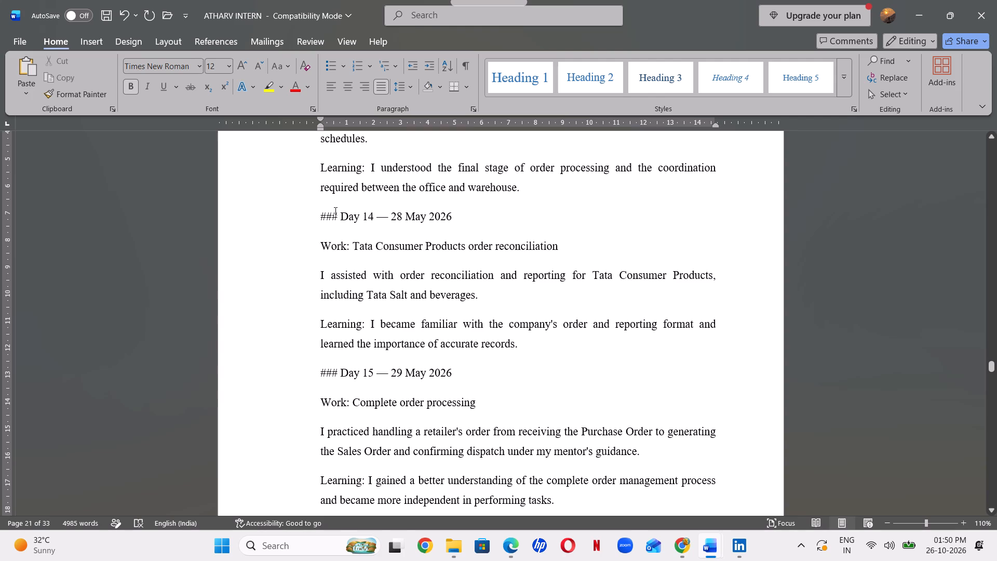
pyautogui.doubleClick(338, 218)
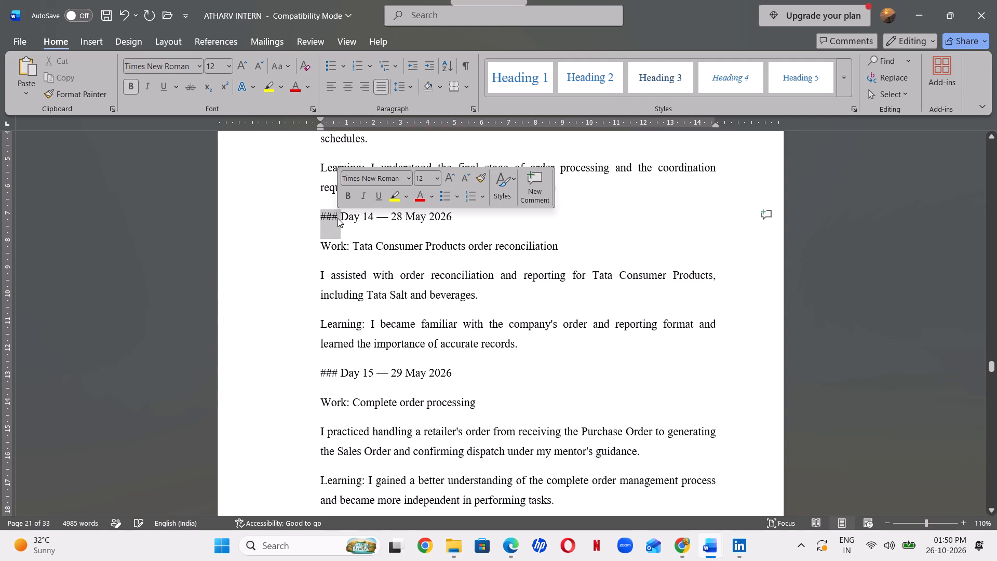
pyautogui.press('BackSpace')
pyautogui.moveTo(338, 218); pyautogui.dragTo(407, 216)
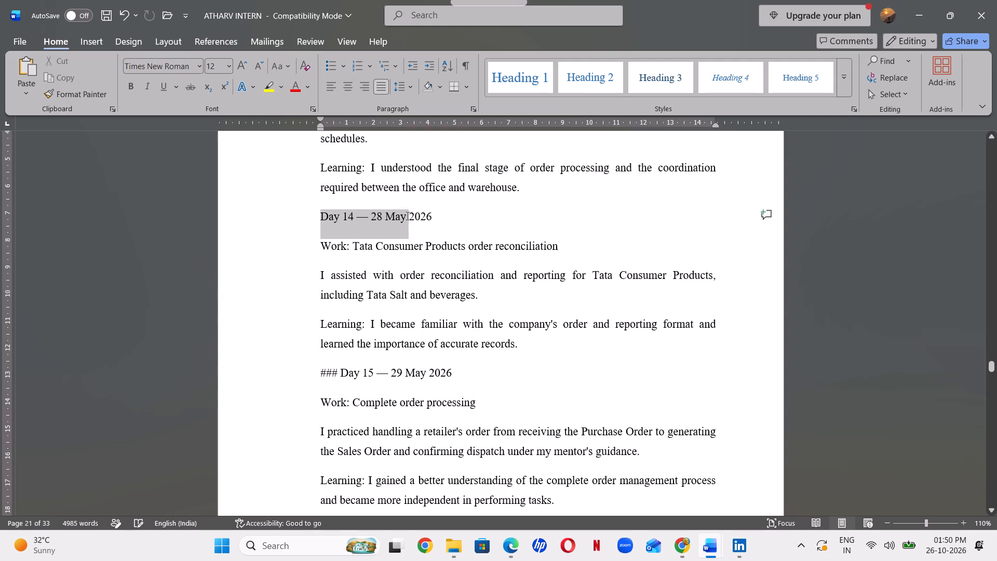
pyautogui.moveTo(407, 216); pyautogui.dragTo(433, 213)
pyautogui.click(441, 196)
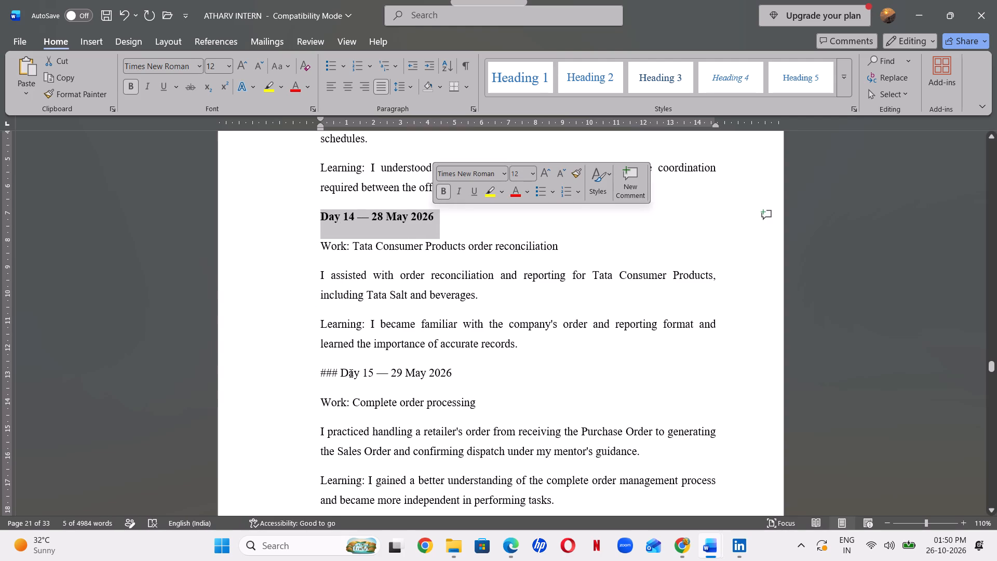
# Delete the ### markers in front of the "Day 15 — 29 May 2026" heading and bold the heading.
pyautogui.moveTo(338, 371); pyautogui.dragTo(316, 373)
pyautogui.press('Delete')
pyautogui.moveTo(316, 373); pyautogui.dragTo(446, 367)
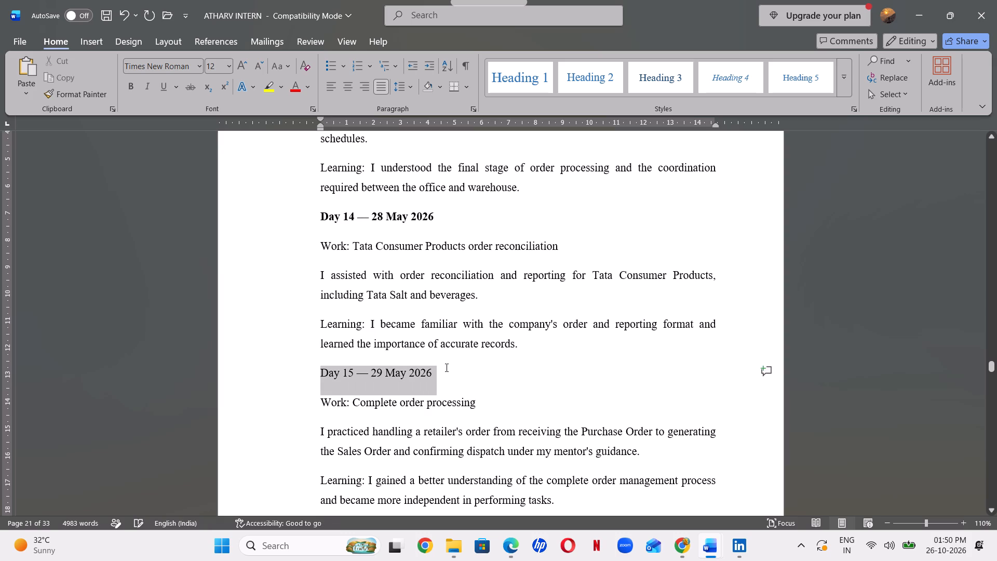
pyautogui.moveTo(446, 367); pyautogui.dragTo(452, 367)
pyautogui.click(464, 341)
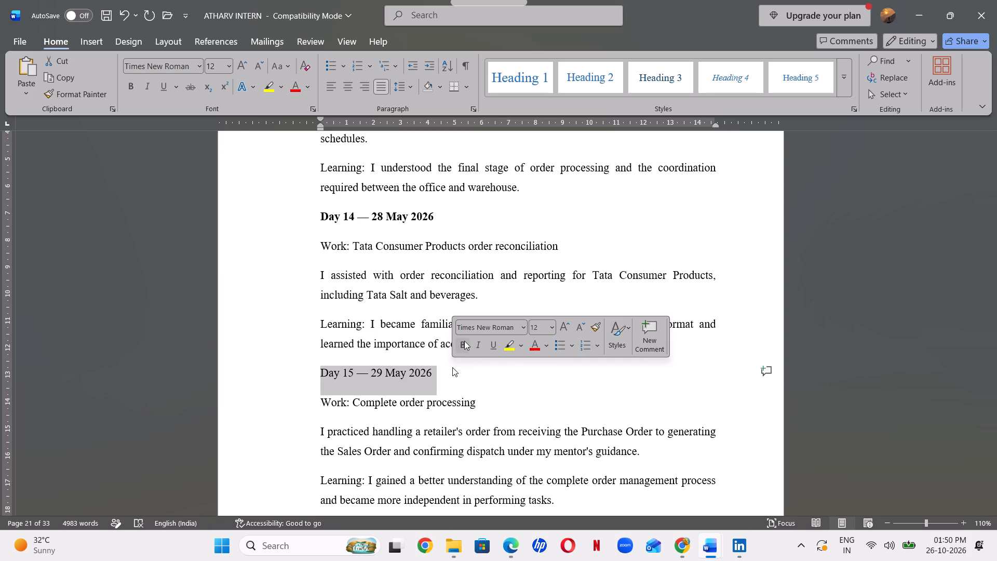
pyautogui.press('Return')
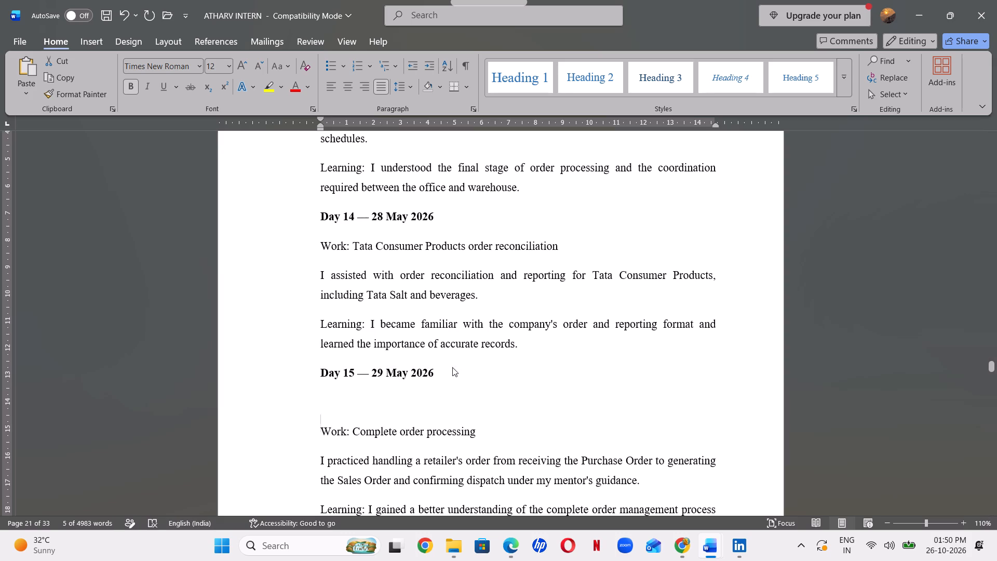
pyautogui.press('BackSpace')
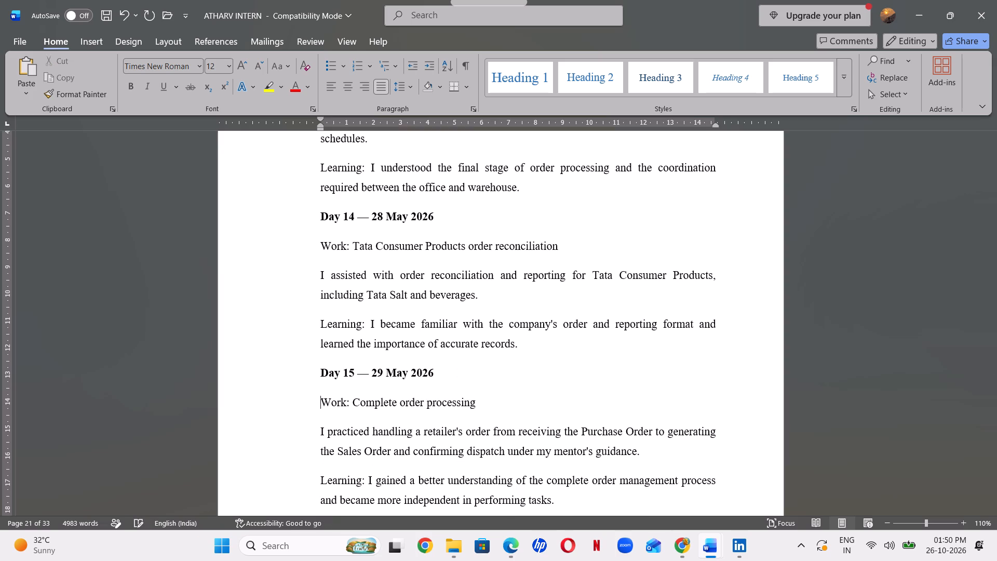
# Delete the ### markers in front of the "Day 16 — 30 May 2026" heading.
pyautogui.press('Down')
pyautogui.press('Down')
pyautogui.press('Down')
pyautogui.press('Down')
pyautogui.press('Down')
pyautogui.press('Down')
pyautogui.press('Down')
pyautogui.press('Up')
pyautogui.press('Up')
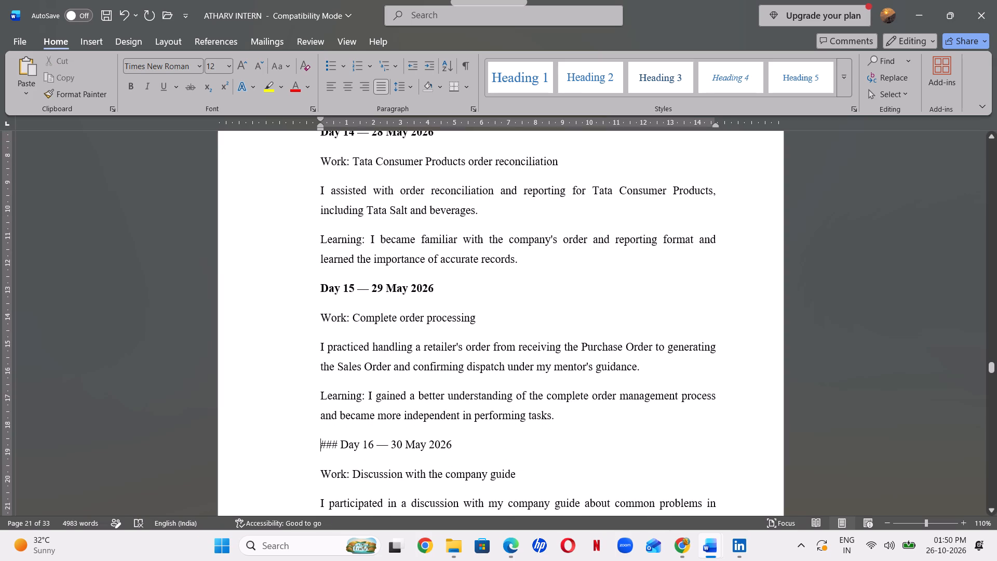
pyautogui.press('Right')
pyautogui.press('Right')
pyautogui.press('Right')
pyautogui.press('BackSpace')
pyautogui.press('BackSpace')
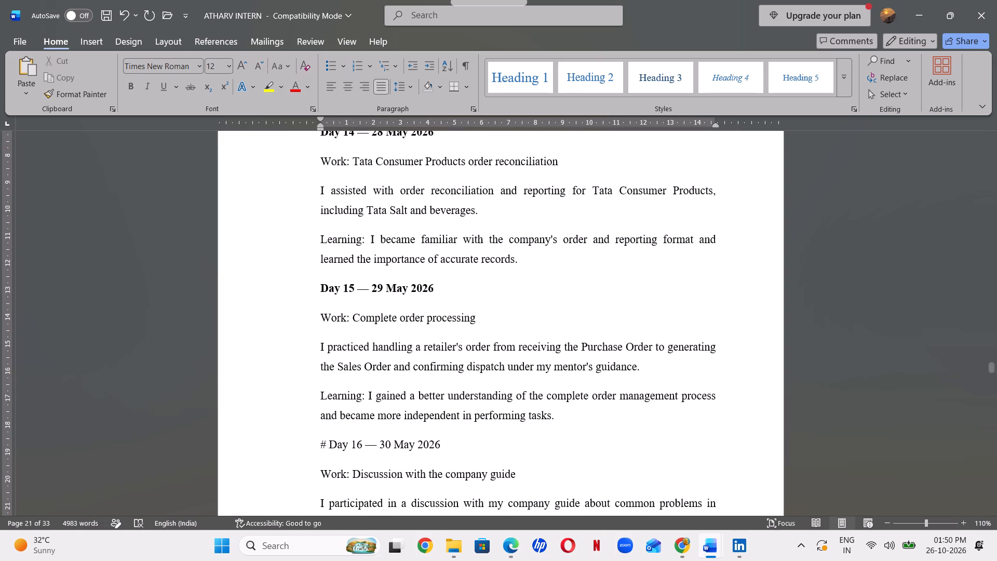
pyautogui.press('BackSpace')
# Bold the "Day 16 — 30 May 2026" heading.
pyautogui.moveTo(456, 372); pyautogui.dragTo(455, 443)
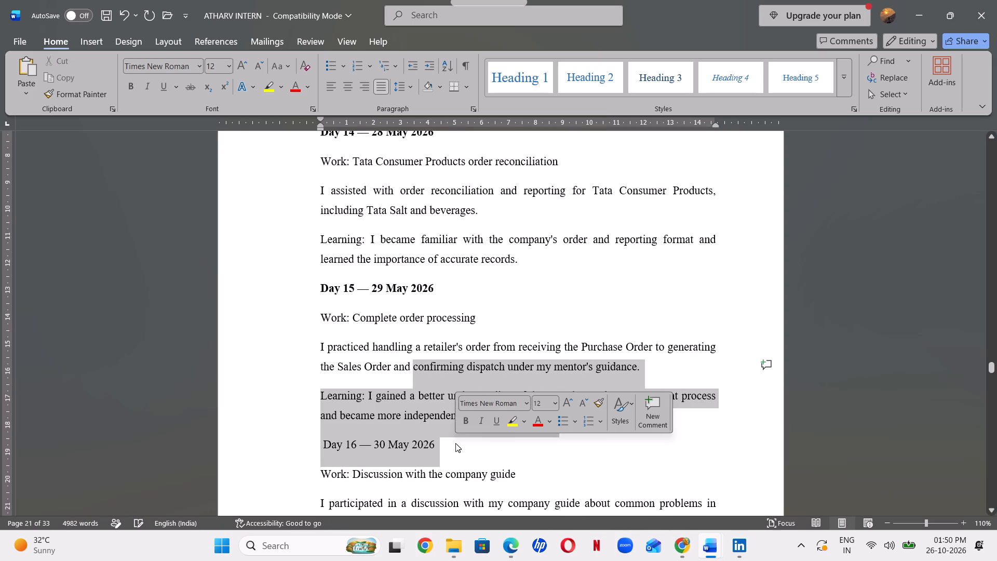
pyautogui.click(464, 456)
pyautogui.moveTo(464, 456); pyautogui.dragTo(455, 443)
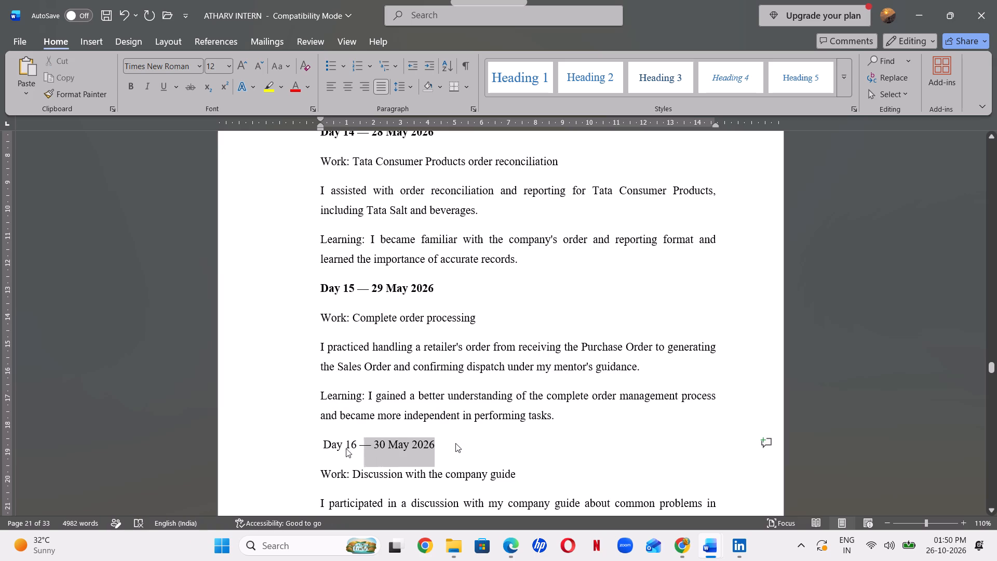
pyautogui.moveTo(455, 443); pyautogui.dragTo(336, 449)
pyautogui.click(336, 449)
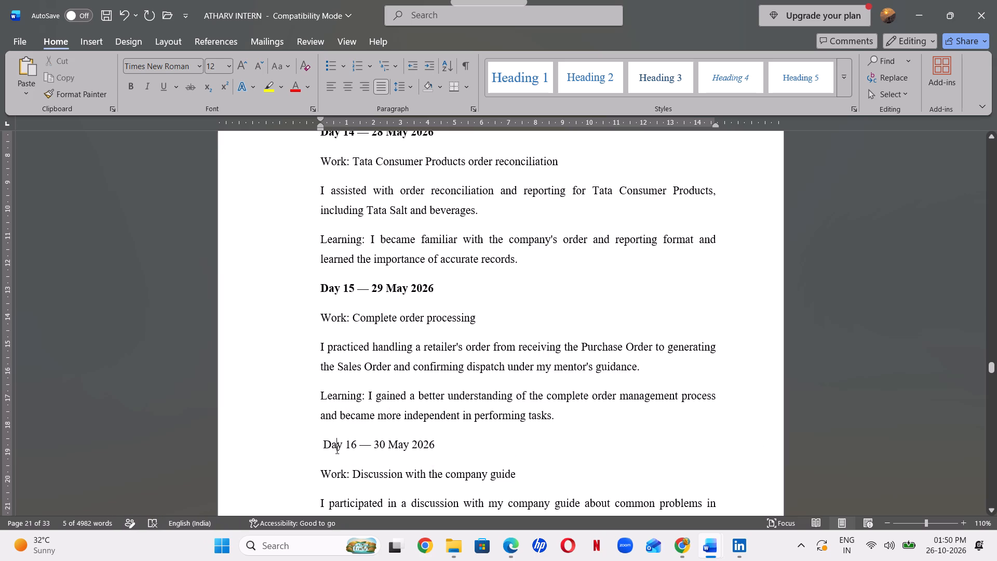
pyautogui.moveTo(321, 450); pyautogui.dragTo(441, 452)
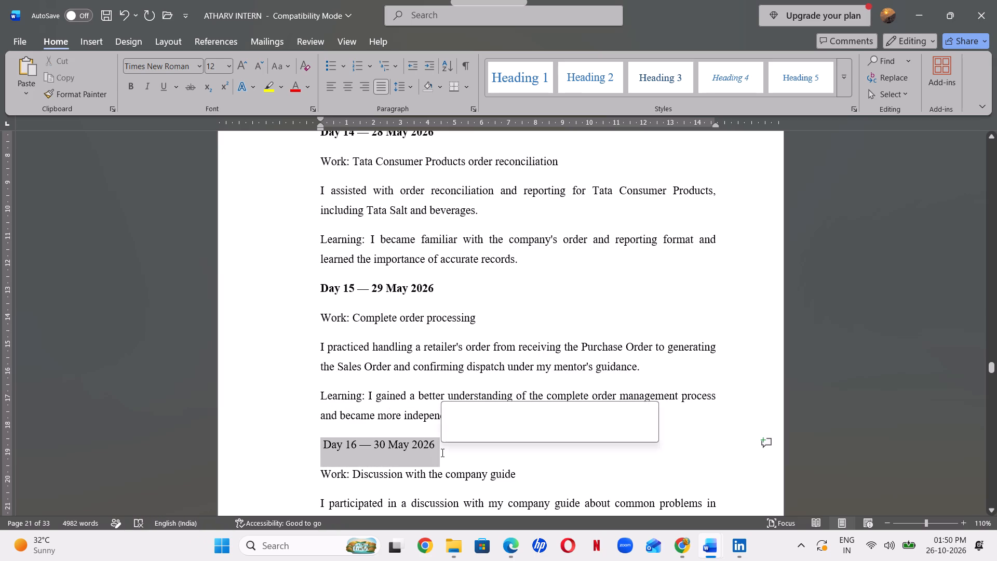
pyautogui.click(449, 436)
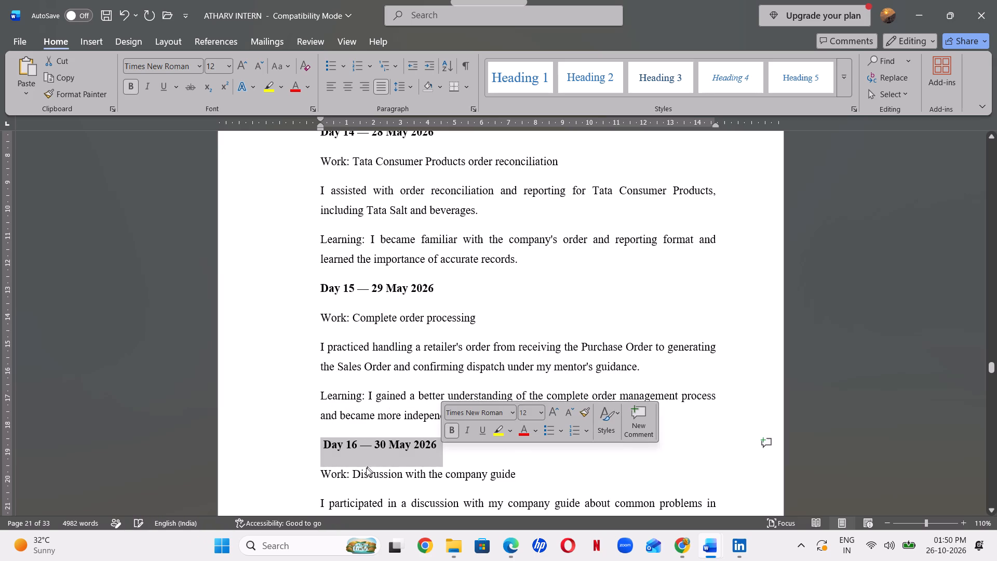
# Delete the ### markers in front of the "Day 17 — 1 June 2026" heading and bold the heading.
pyautogui.scroll(-1, 366, 468)
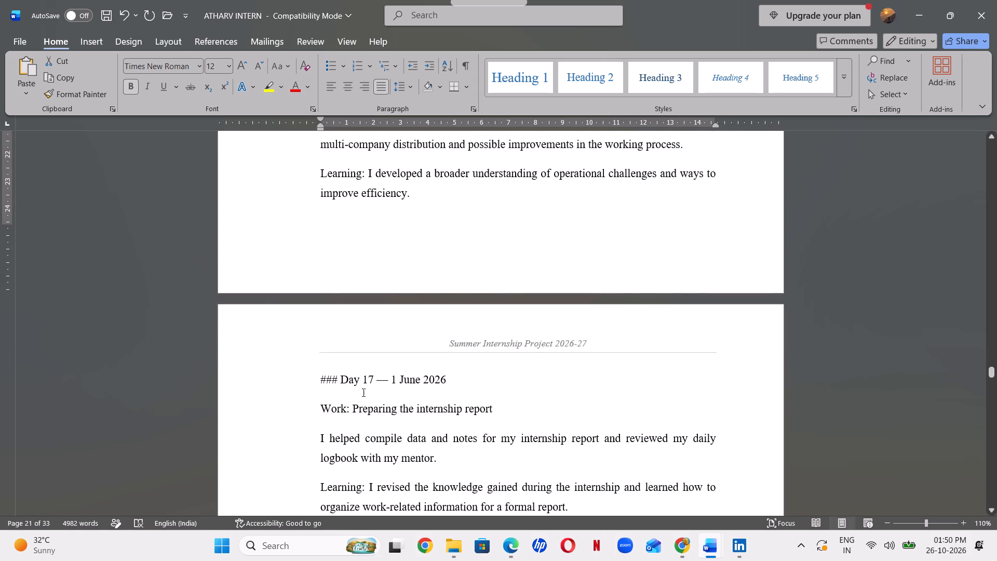
pyautogui.click(338, 381)
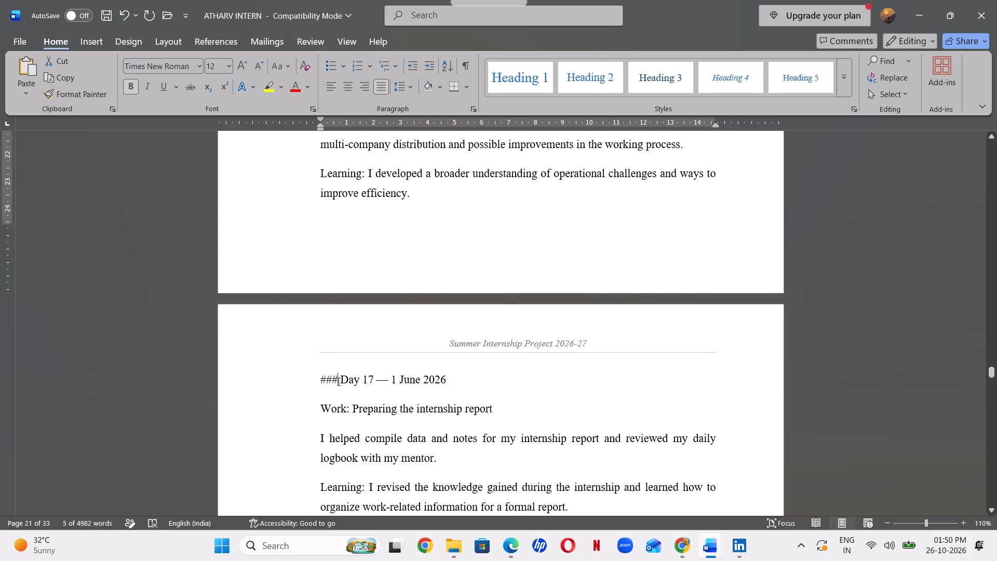
pyautogui.press('BackSpace')
pyautogui.press('BackSpace')
pyautogui.press('BackSpace')
pyautogui.moveTo(338, 381); pyautogui.dragTo(433, 368)
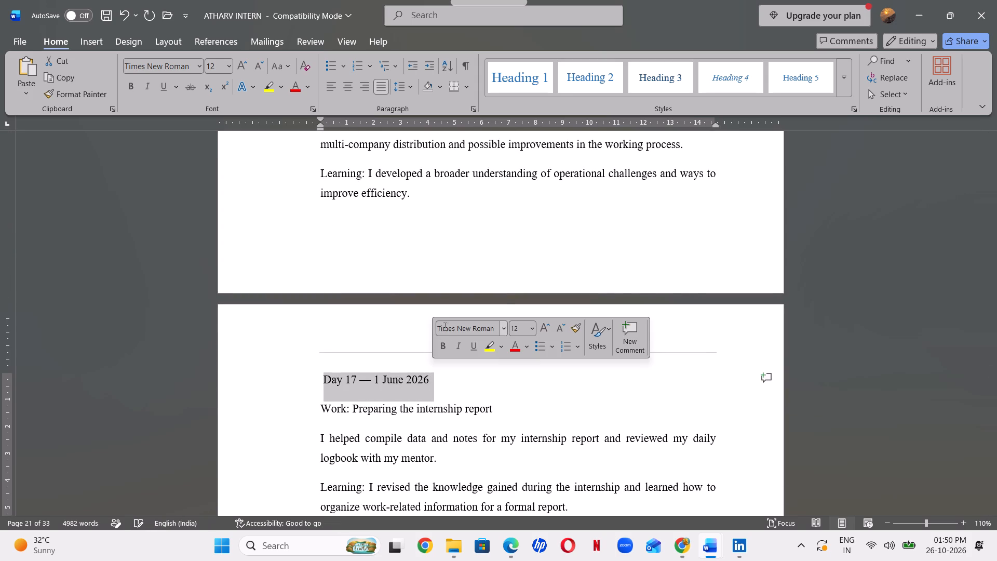
pyautogui.click(442, 349)
# Review the page layout around the "10. FINDINGS" chapter and the "3.3 Challenges Faced by the Industry" section.
pyautogui.scroll(-2, 445, 395)
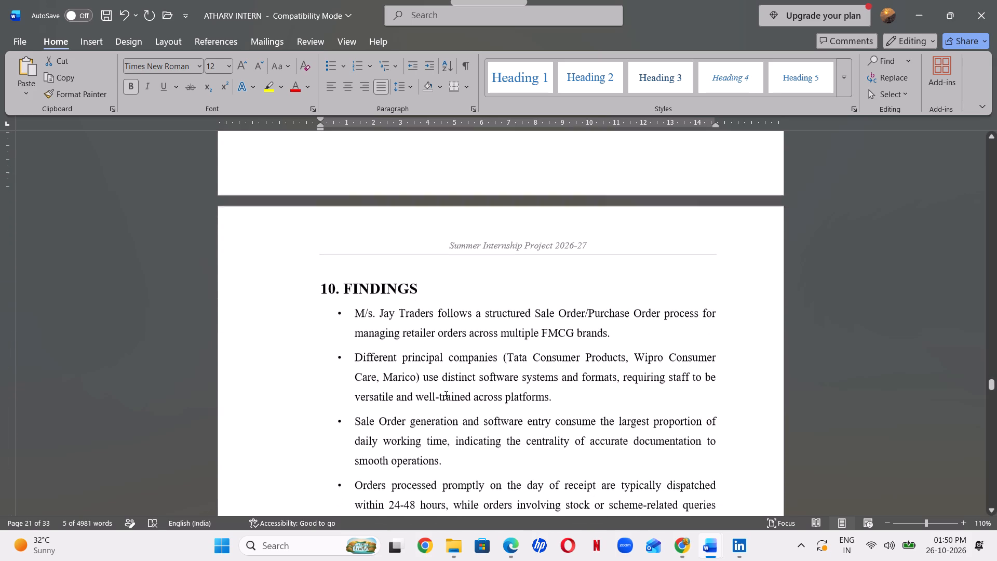
pyautogui.scroll(-2, 445, 395)
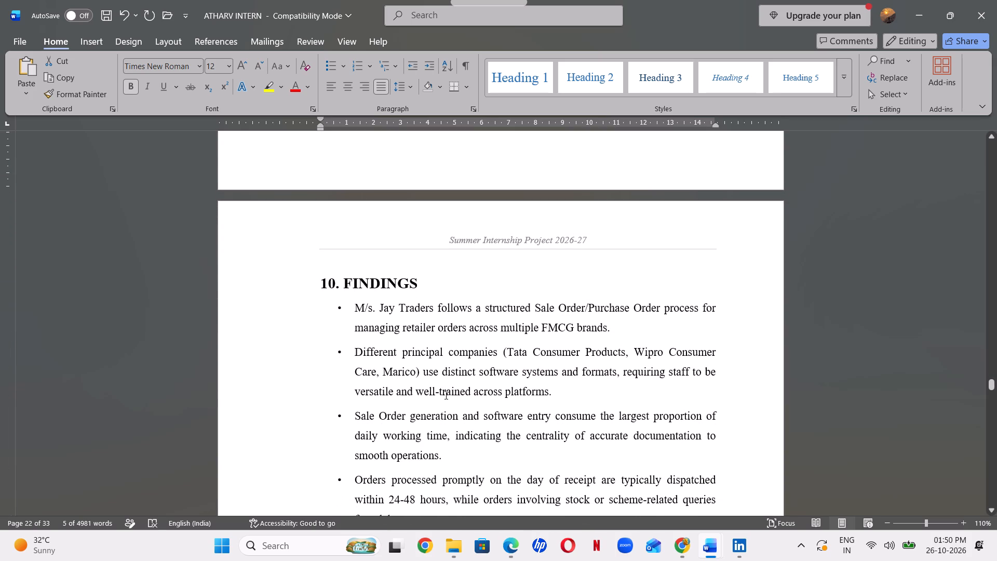
pyautogui.scroll(1, 445, 395)
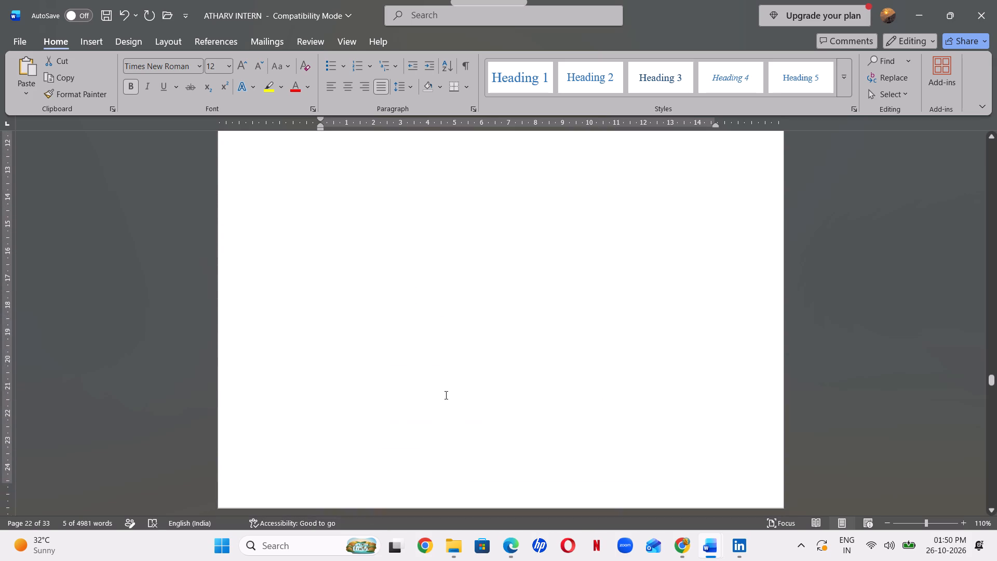
pyautogui.scroll(14, 445, 395)
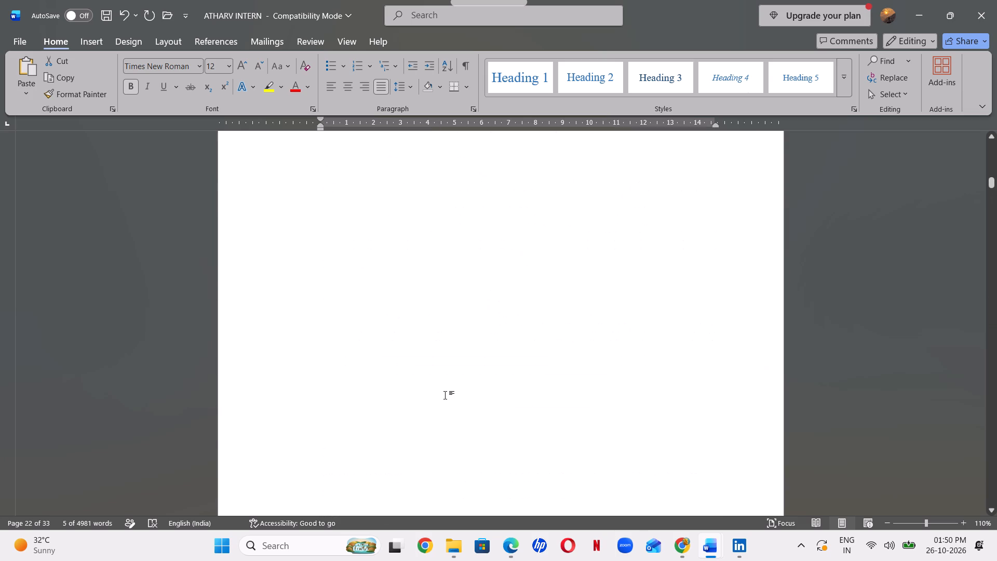
pyautogui.scroll(-1, 445, 395)
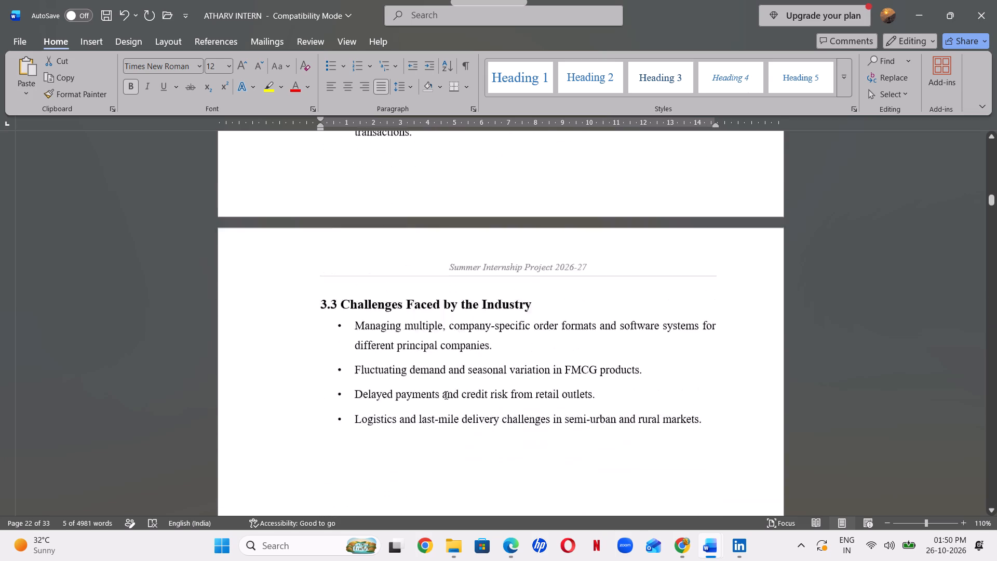
pyautogui.scroll(-1, 445, 395)
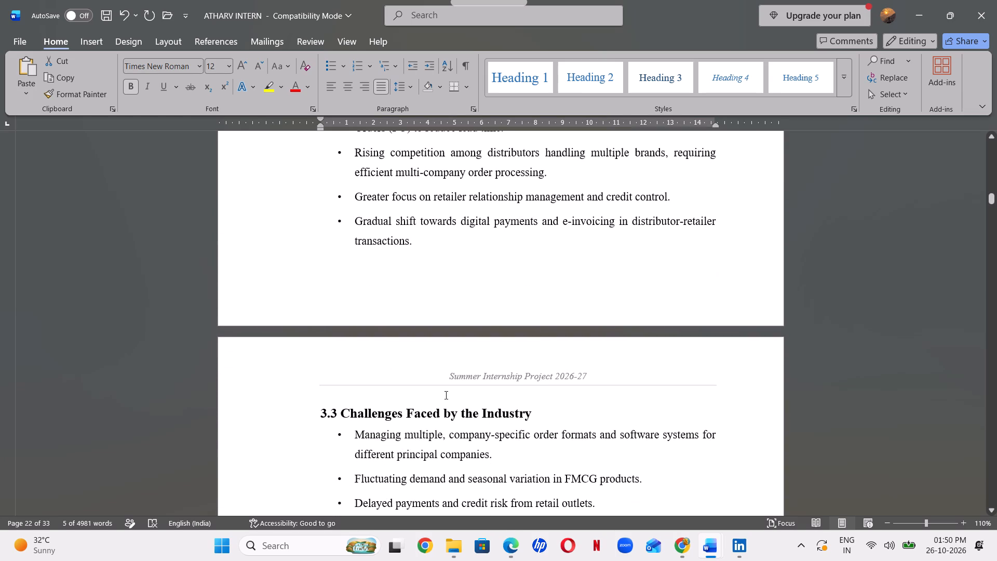
pyautogui.scroll(-1, 445, 395)
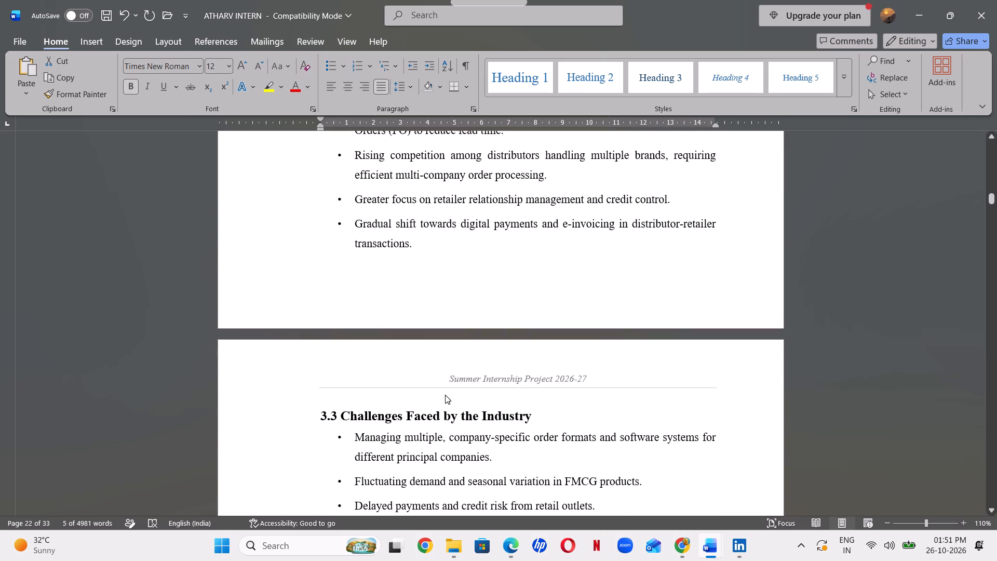
# Add an empty paragraph after the last bullet before "3.3 Challenges Faced by the Industry" and remove its bullet and indent.
pyautogui.click(693, 314)
pyautogui.press('Return')
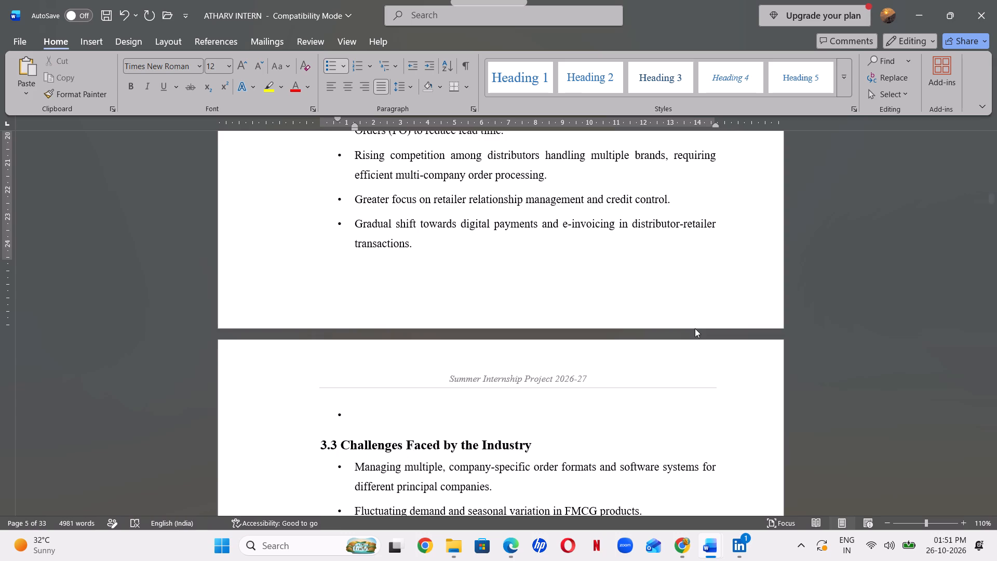
pyautogui.press('BackSpace')
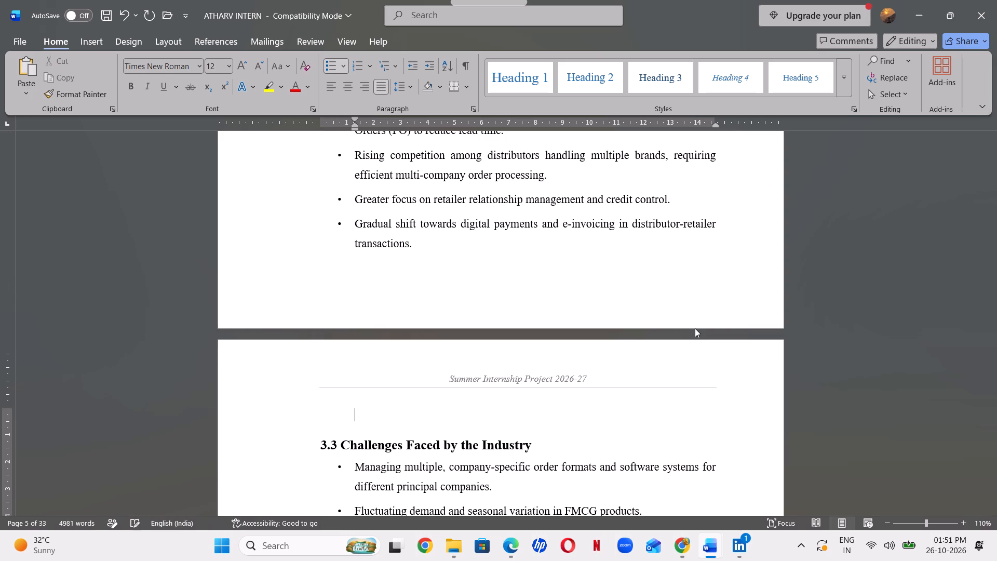
pyautogui.press('BackSpace')
pyautogui.press('BackSpace')
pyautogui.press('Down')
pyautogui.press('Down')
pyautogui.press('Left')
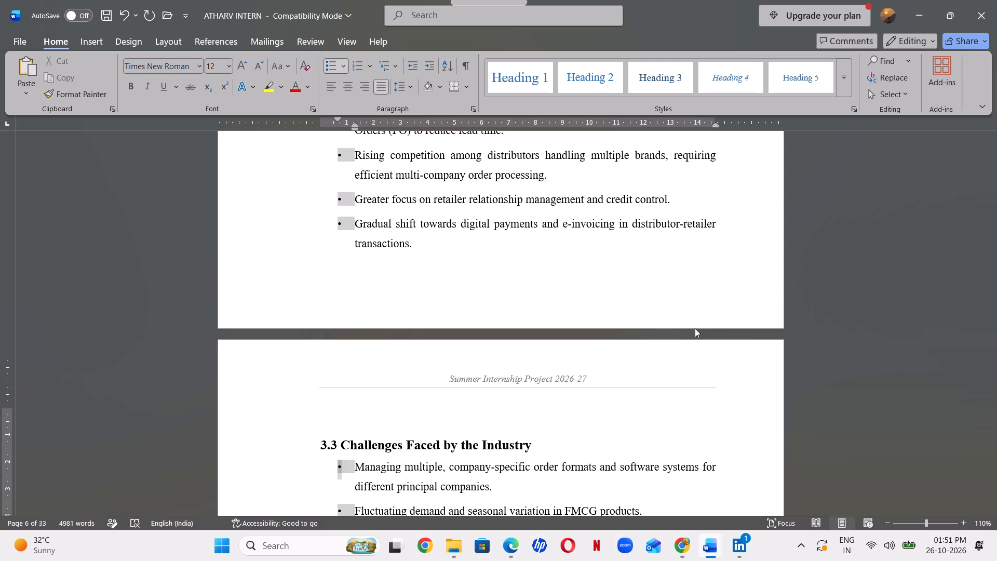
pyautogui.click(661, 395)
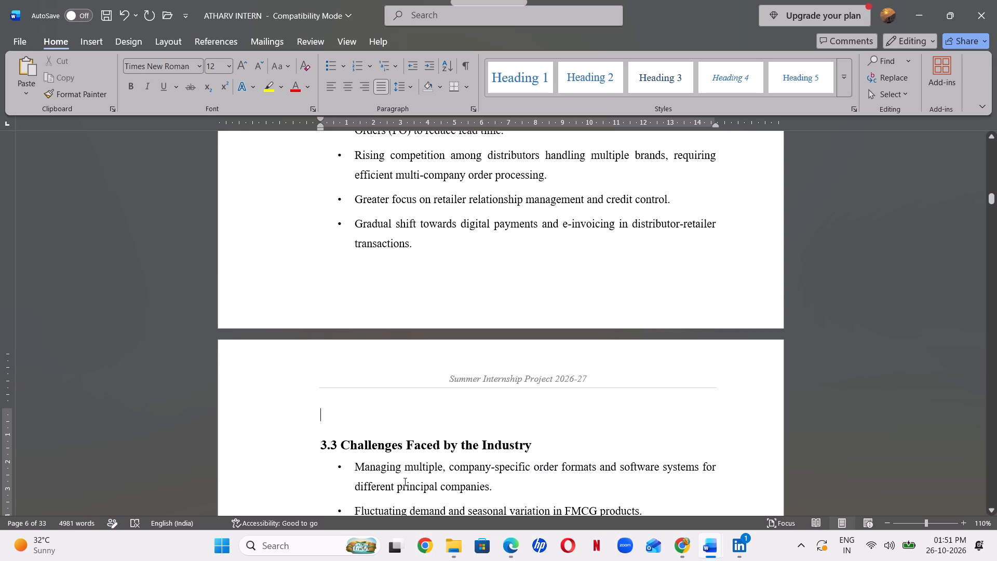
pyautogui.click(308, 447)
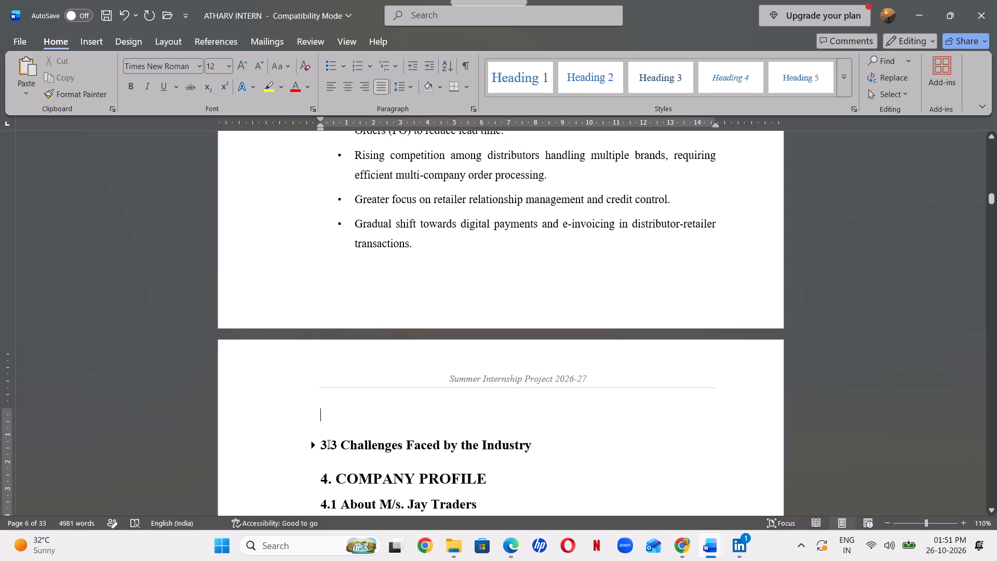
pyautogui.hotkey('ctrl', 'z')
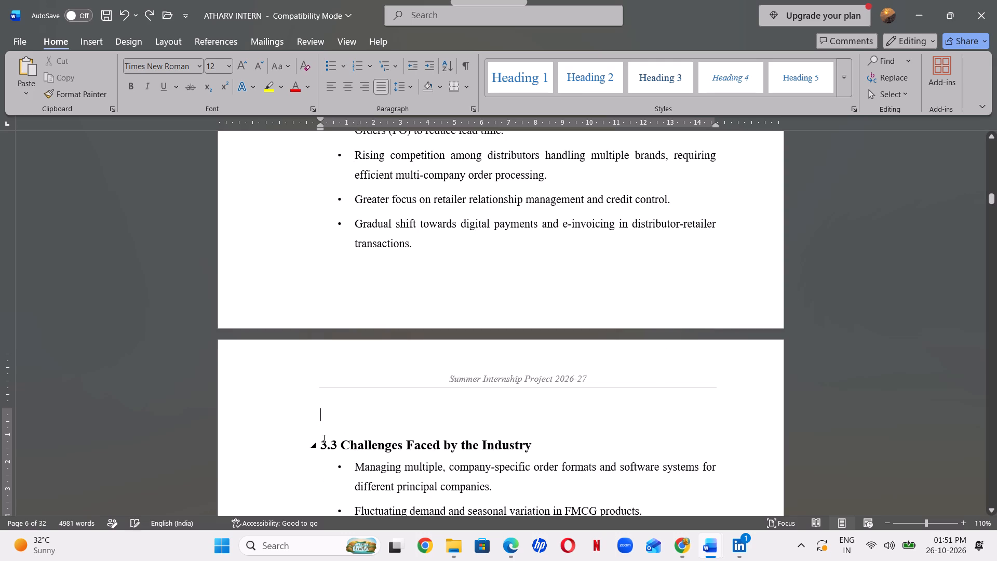
# Remove the empty paragraph above "3.3 Challenges Faced by the Industry" and place the heading in its own paragraph directly after the last bullet.
pyautogui.click(323, 444)
pyautogui.press('BackSpace')
pyautogui.press('BackSpace')
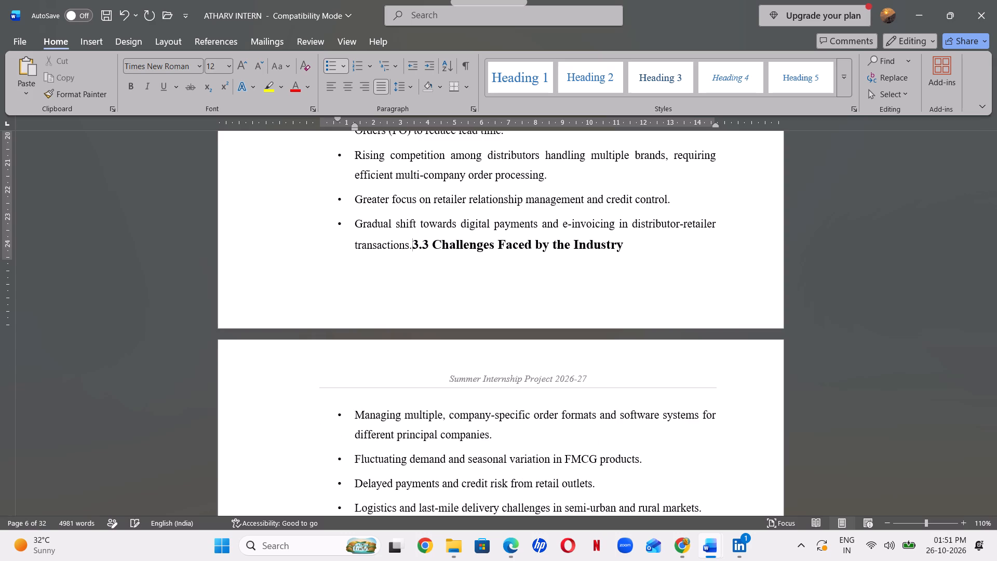
pyautogui.press('Return')
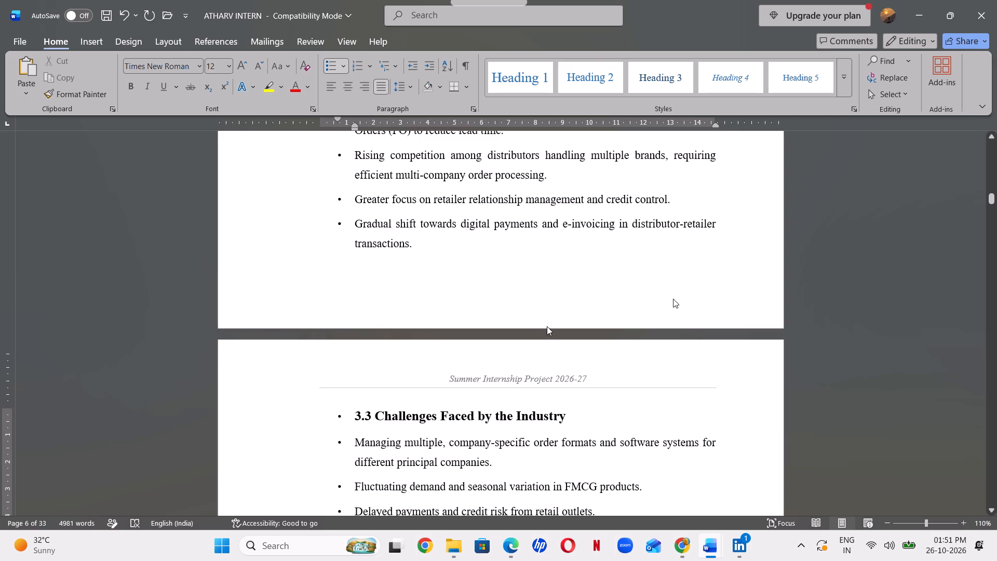
# Review the page layout of the earlier sections, going back to "2.2 About the Report".
pyautogui.click(673, 299)
pyautogui.scroll(2, 673, 299)
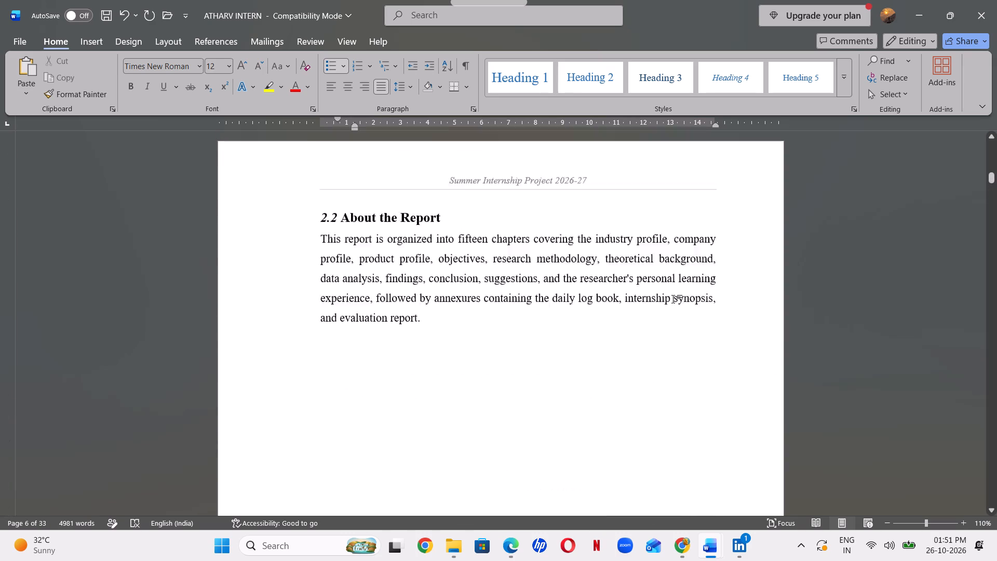
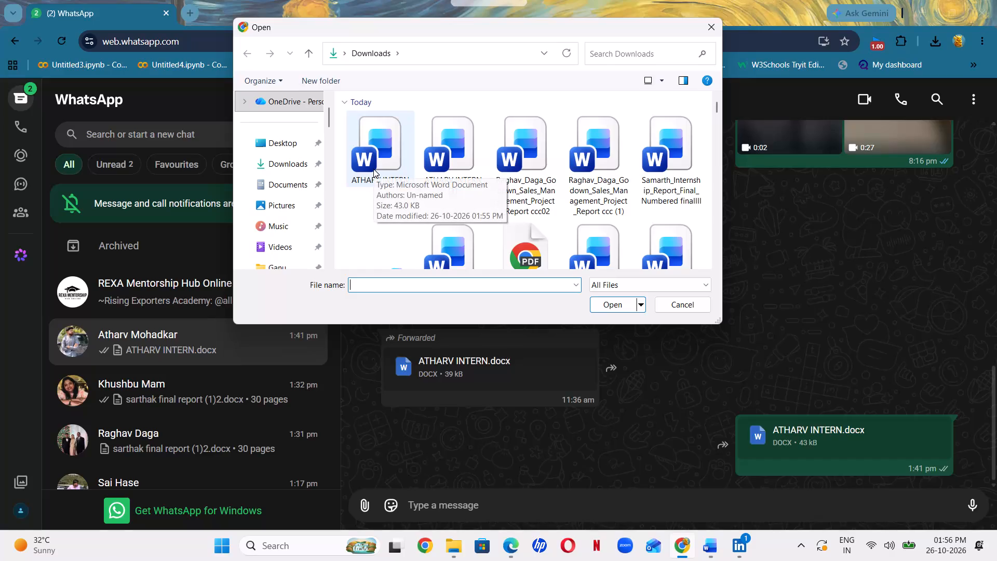
# In WhatsApp Web, choose the ATHARV INTERN Word document from Downloads as the attachment for the open chat.
pyautogui.click(373, 169)
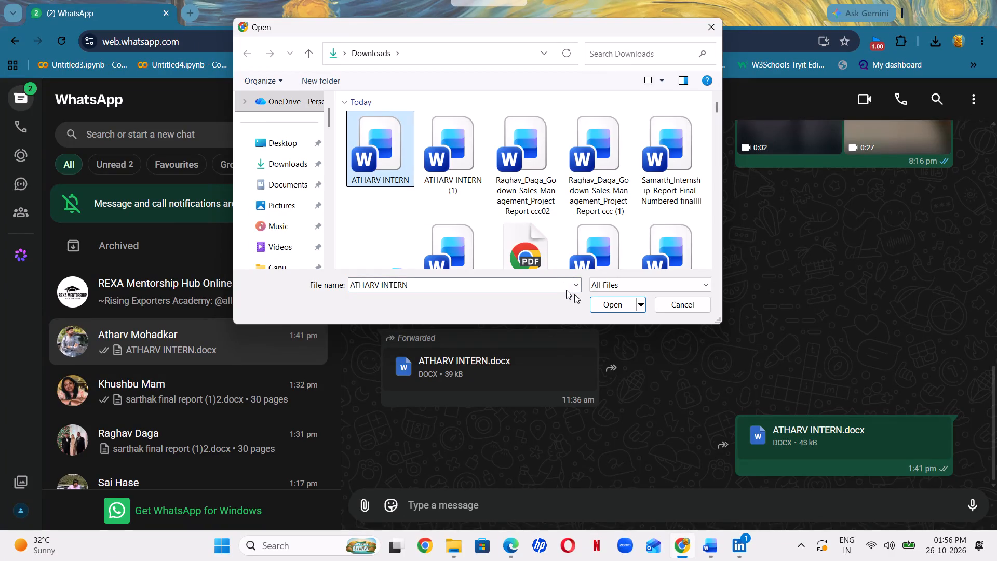